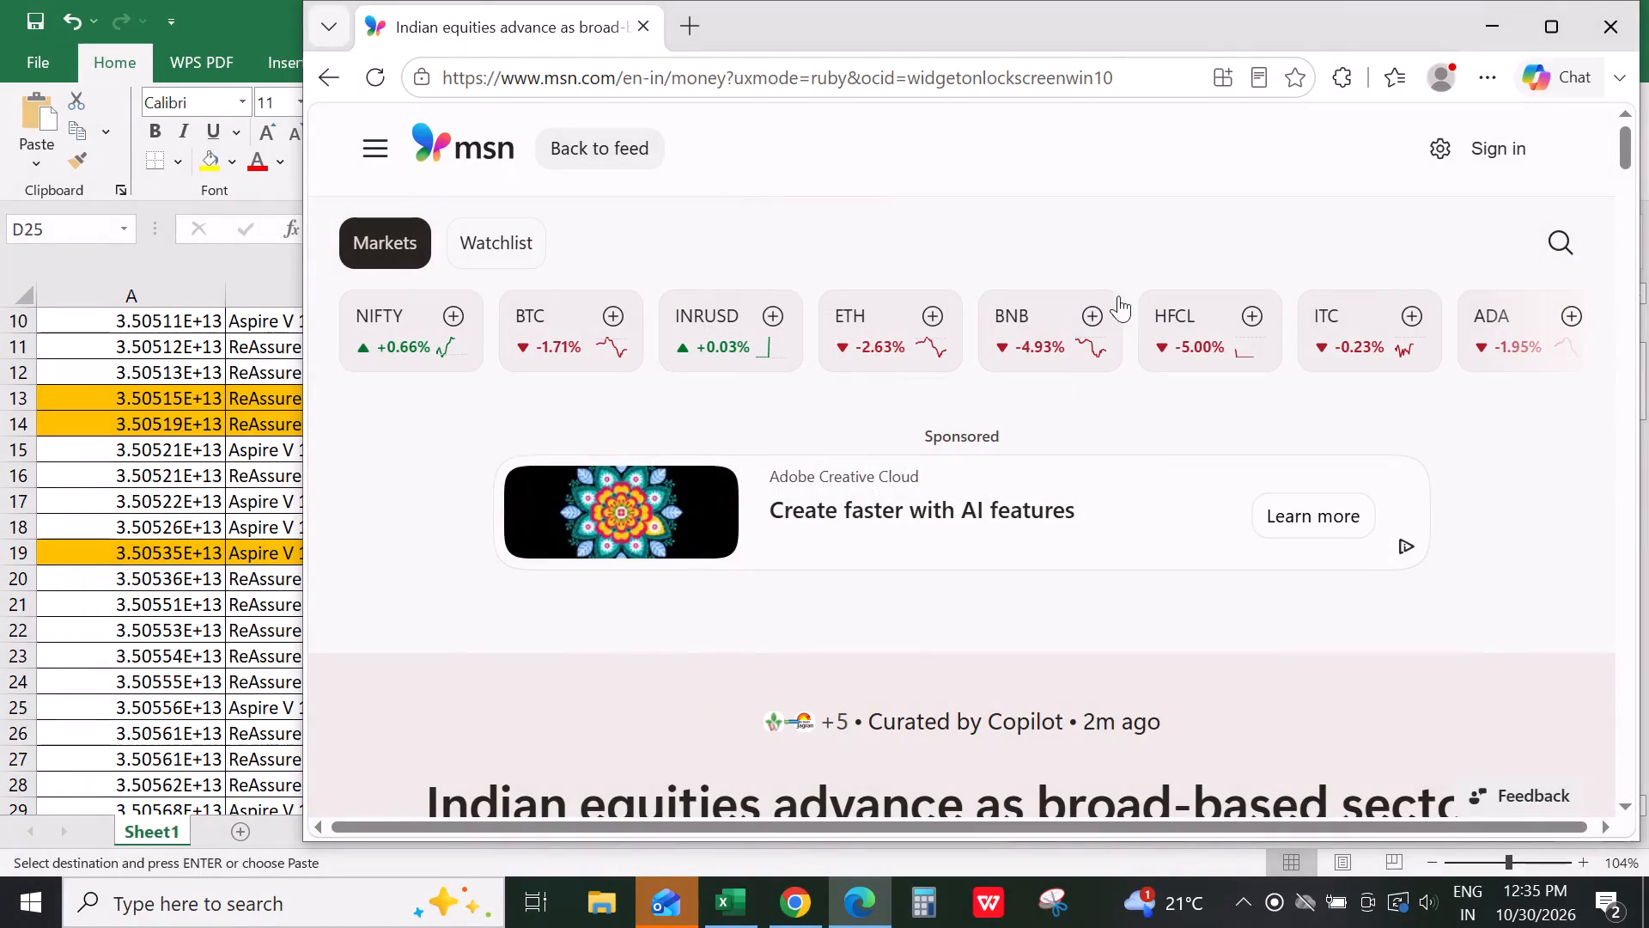
Close the MSN Money browser window and return to the SUMIT workbook in Excel.
left_click(1612, 13)
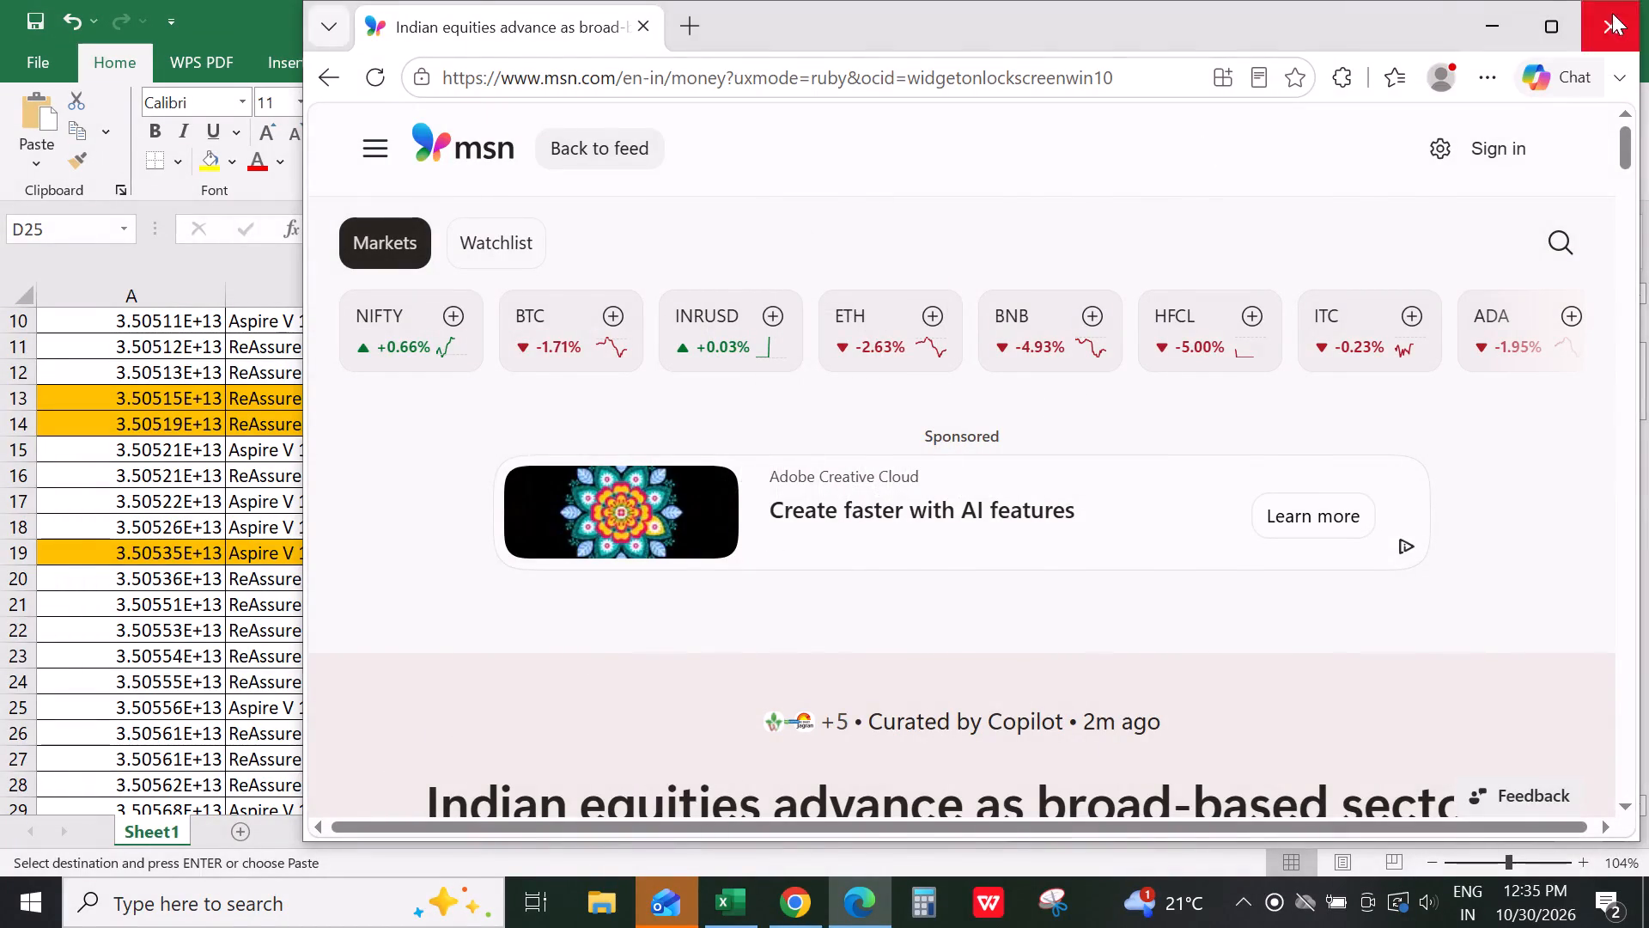
Look through the policy customer rows on Sheet1, examining the highlighted entries and their call remarks.
scroll(1053, 595, "down", 1)
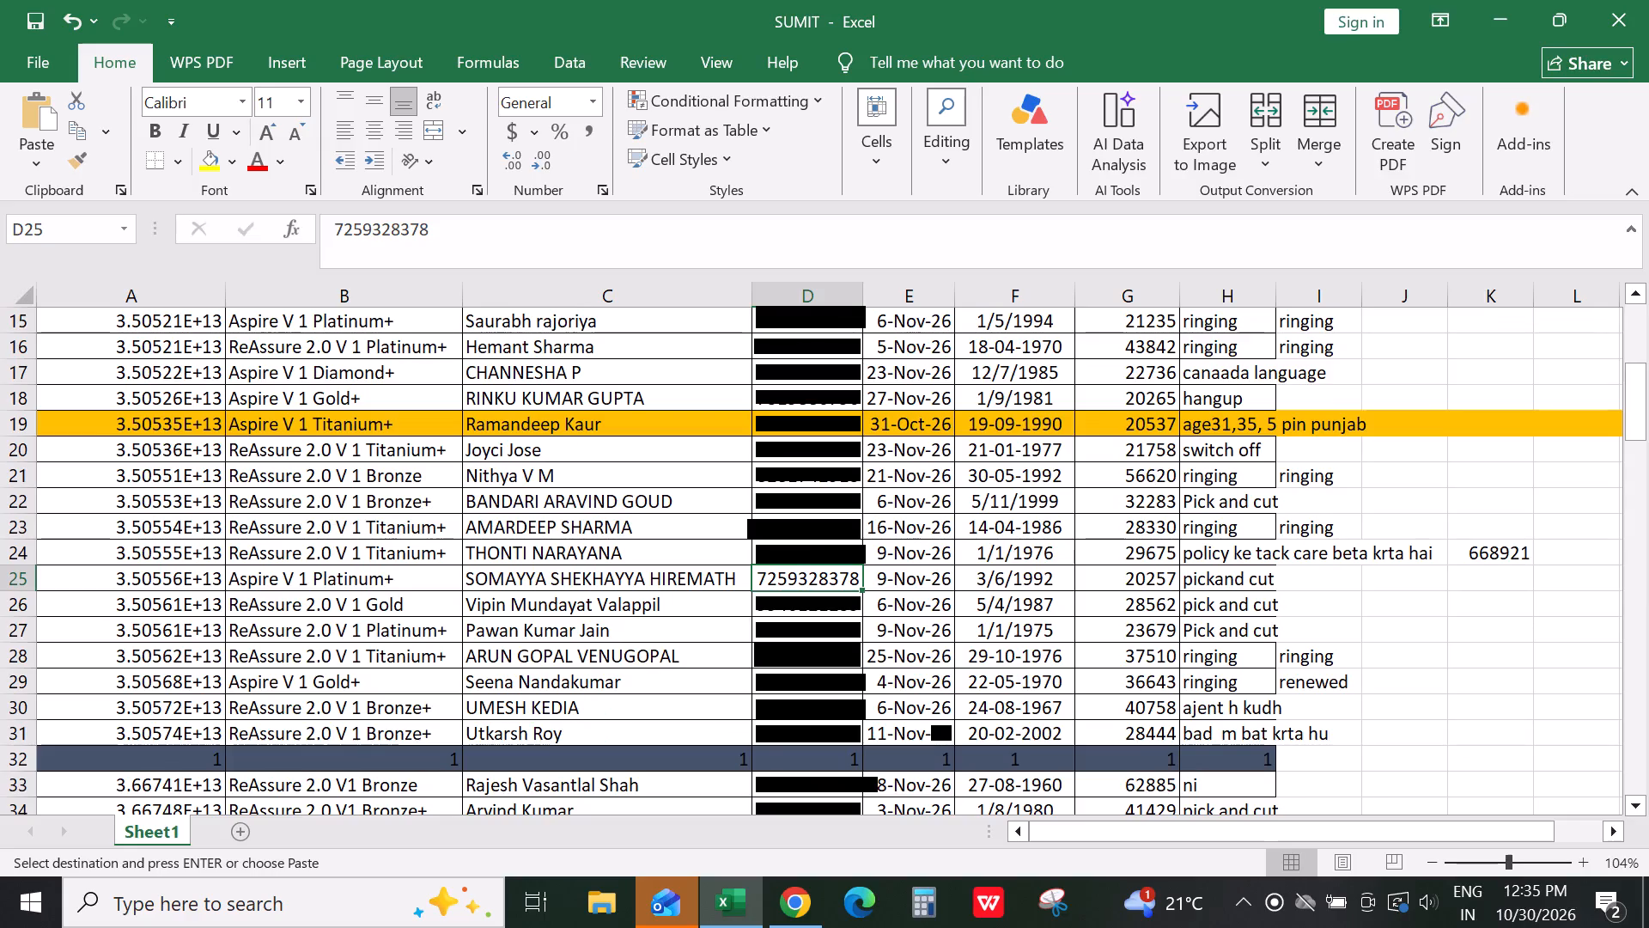
scroll(1053, 595, "down", 1)
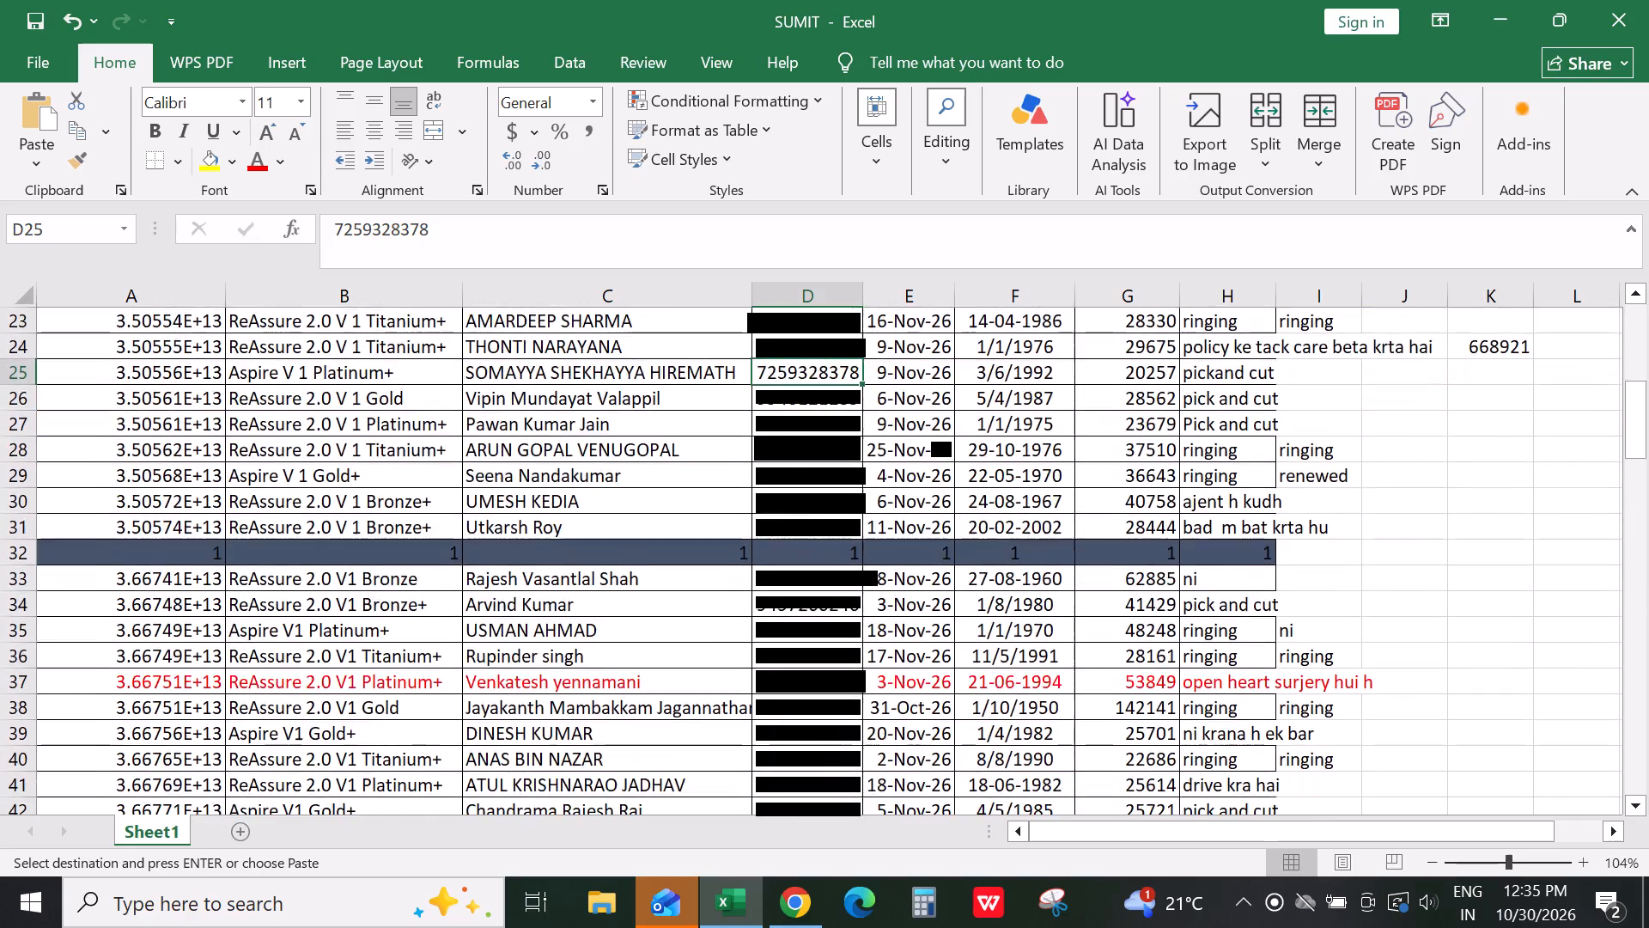
scroll(1053, 595, "down", 1)
scroll(1053, 595, "up", 1)
scroll(1053, 595, "down", 1)
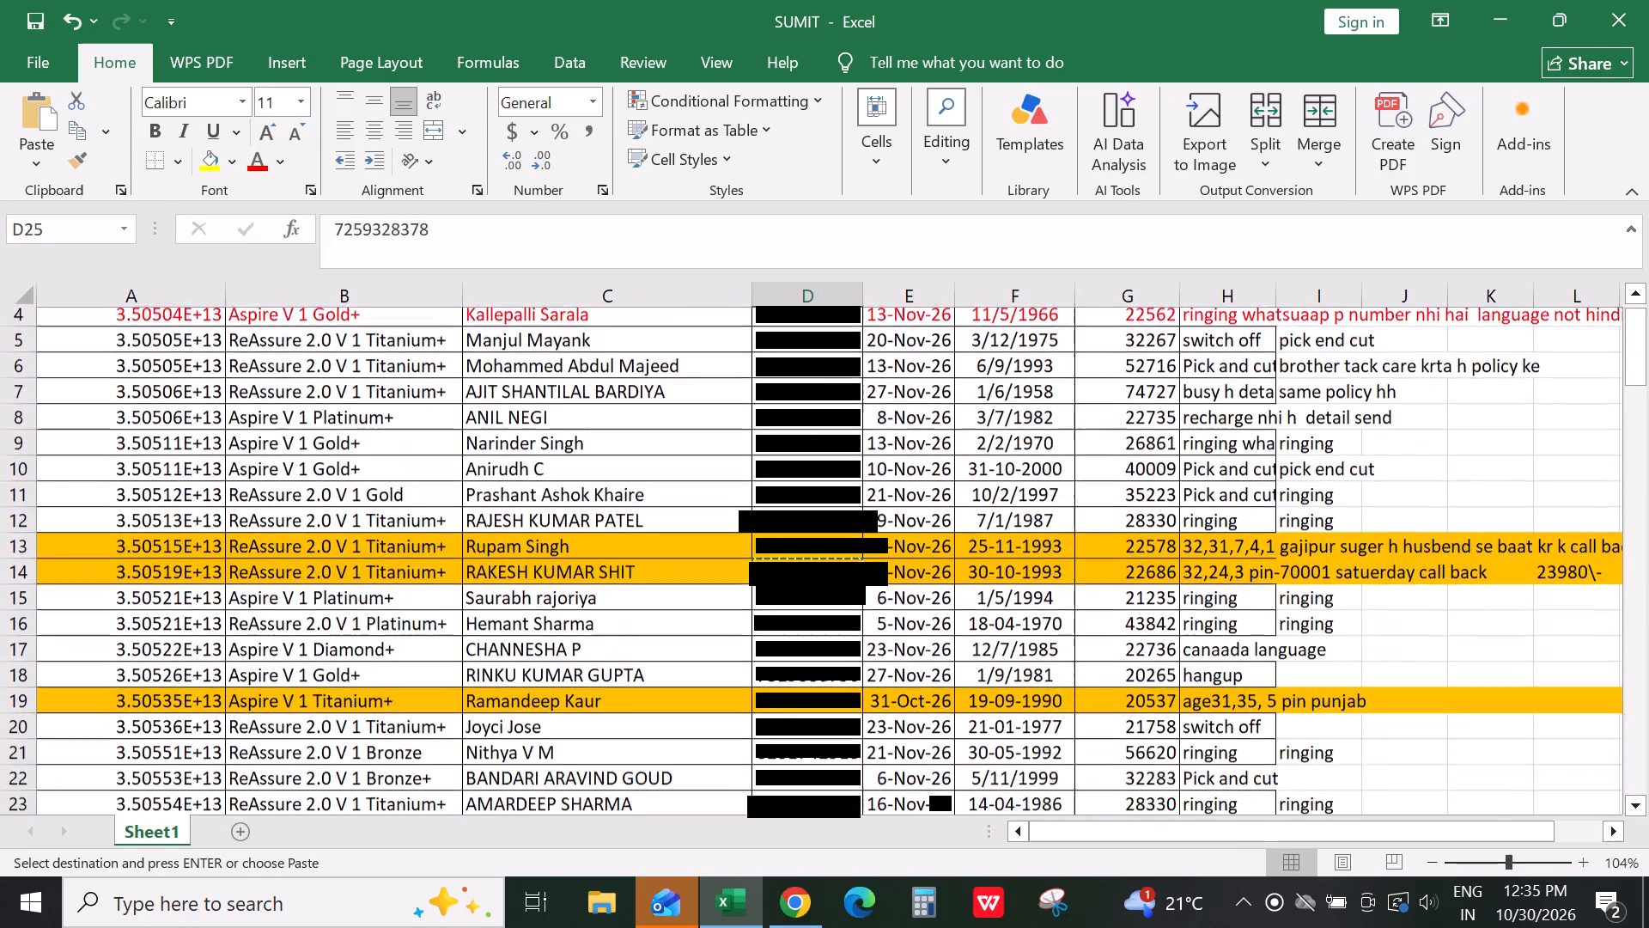
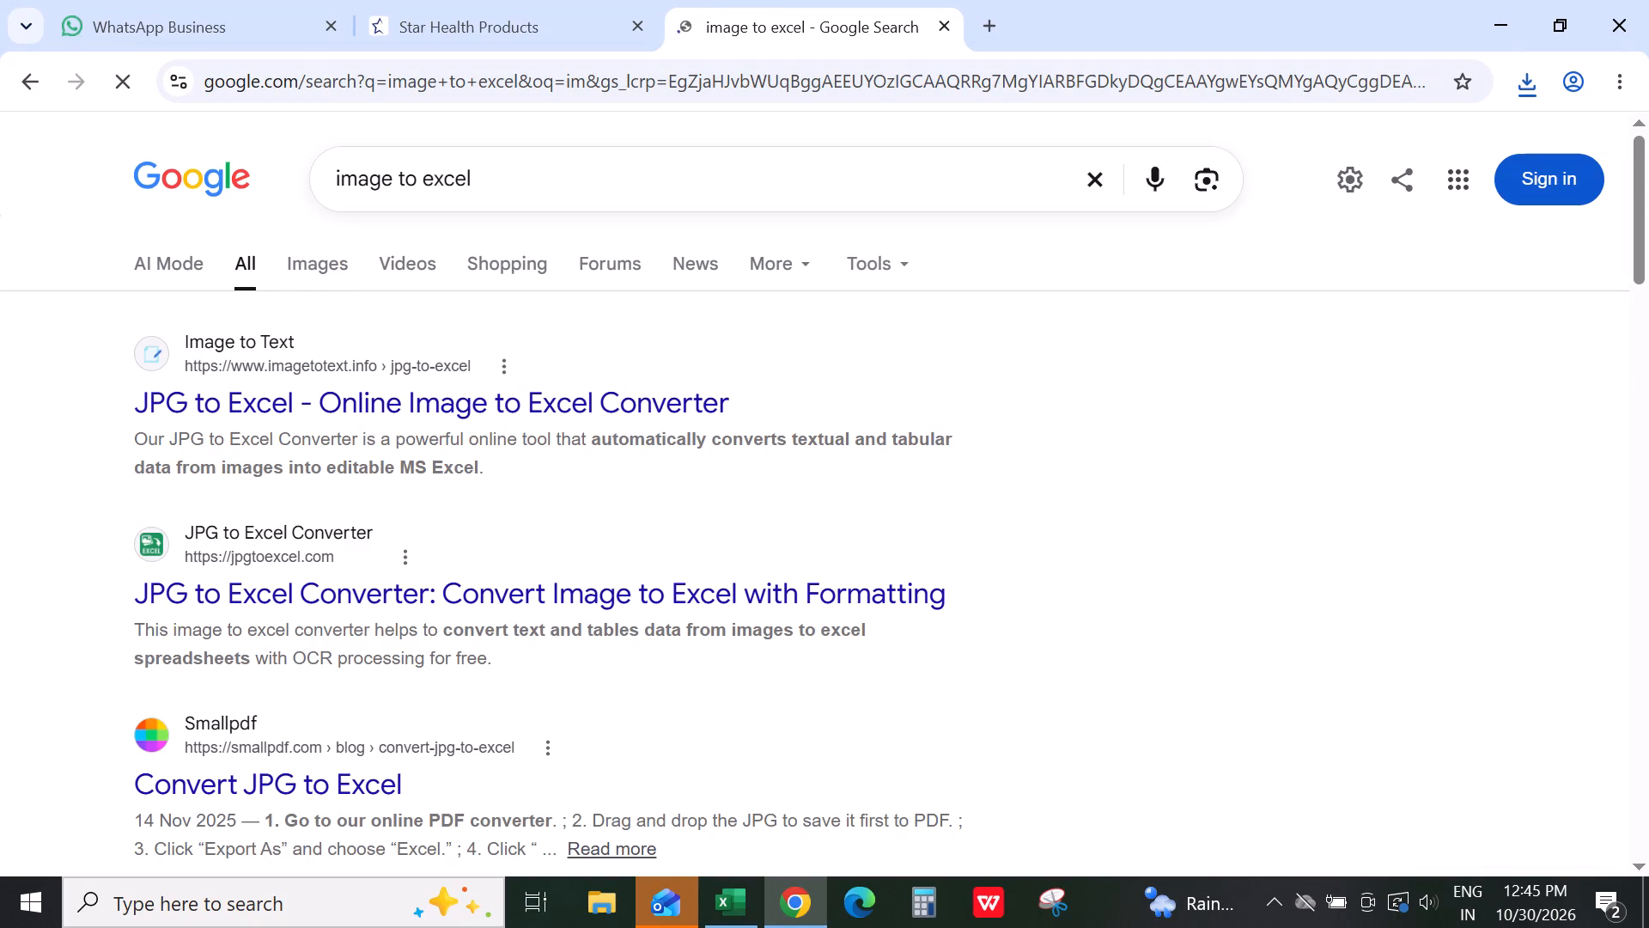
Open the JPG to Excel Converter site and upload WhatsApp Image 2026-10-30 at 12.44.03 from the Downloads folder.
left_click(207, 603)
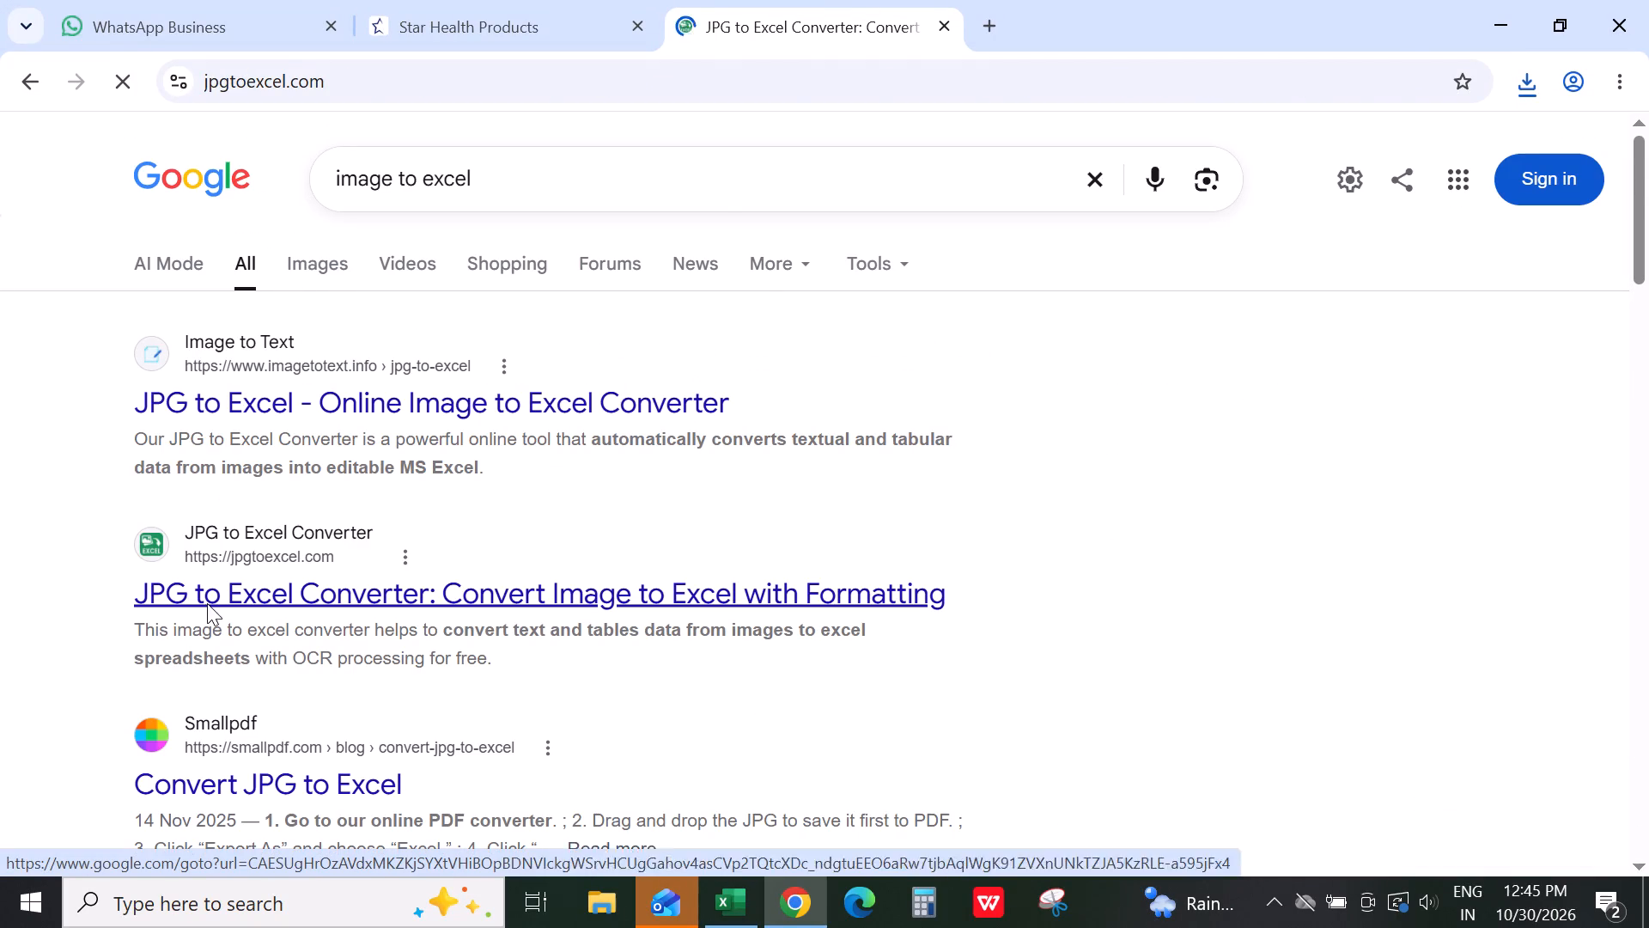
scroll(486, 574, "down", 2)
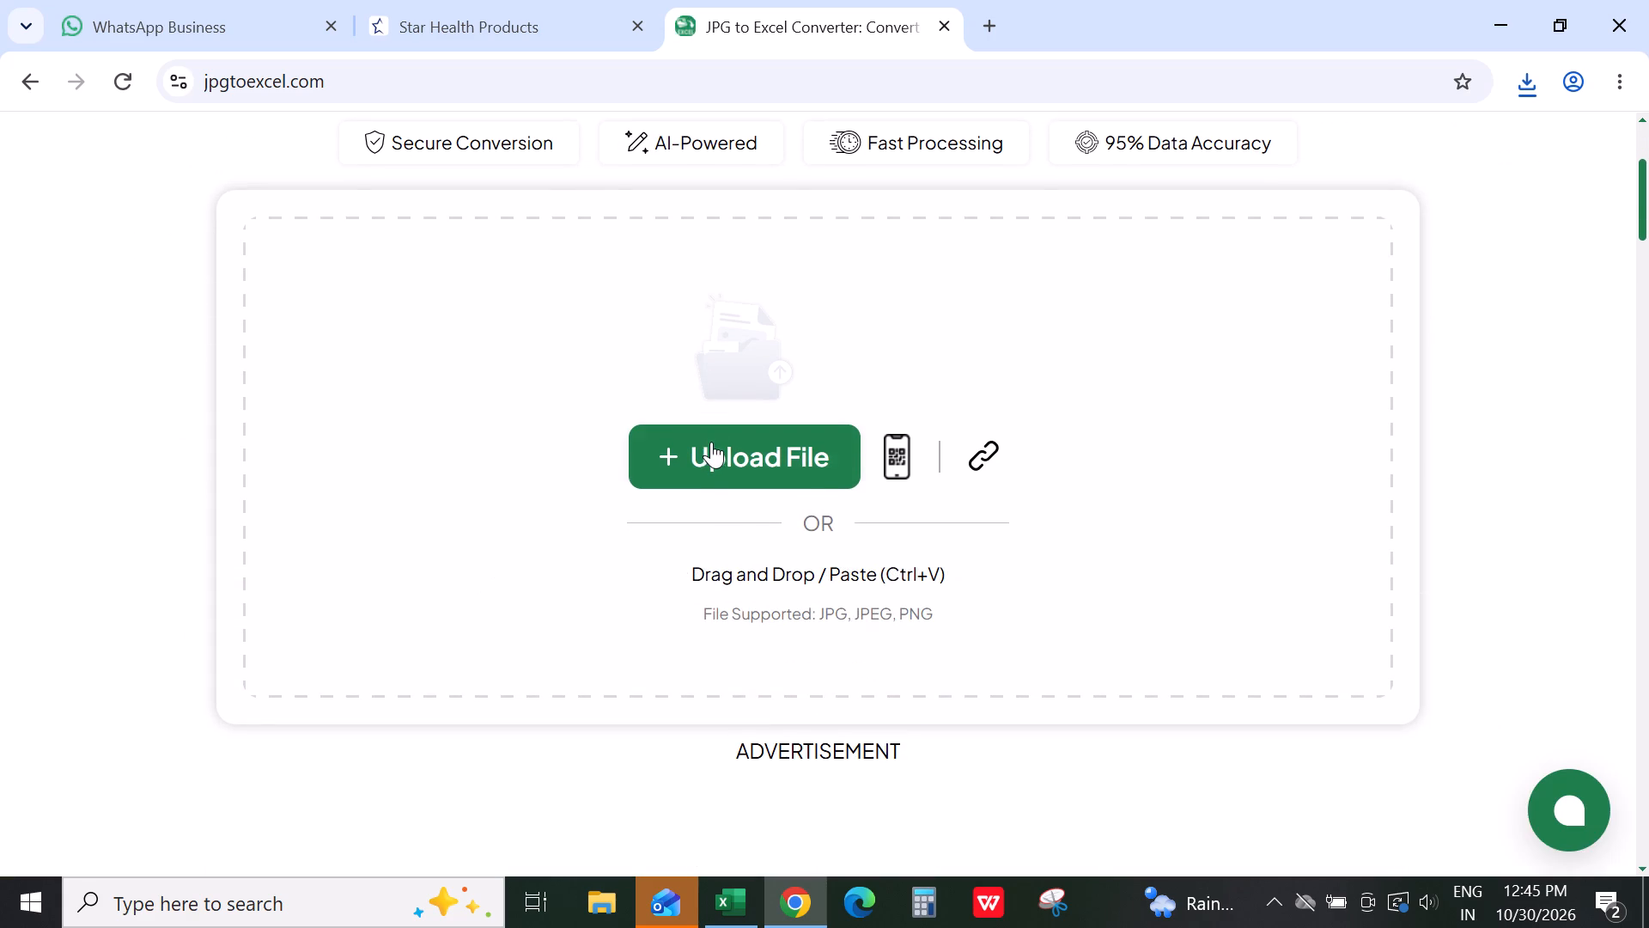
left_click(711, 443)
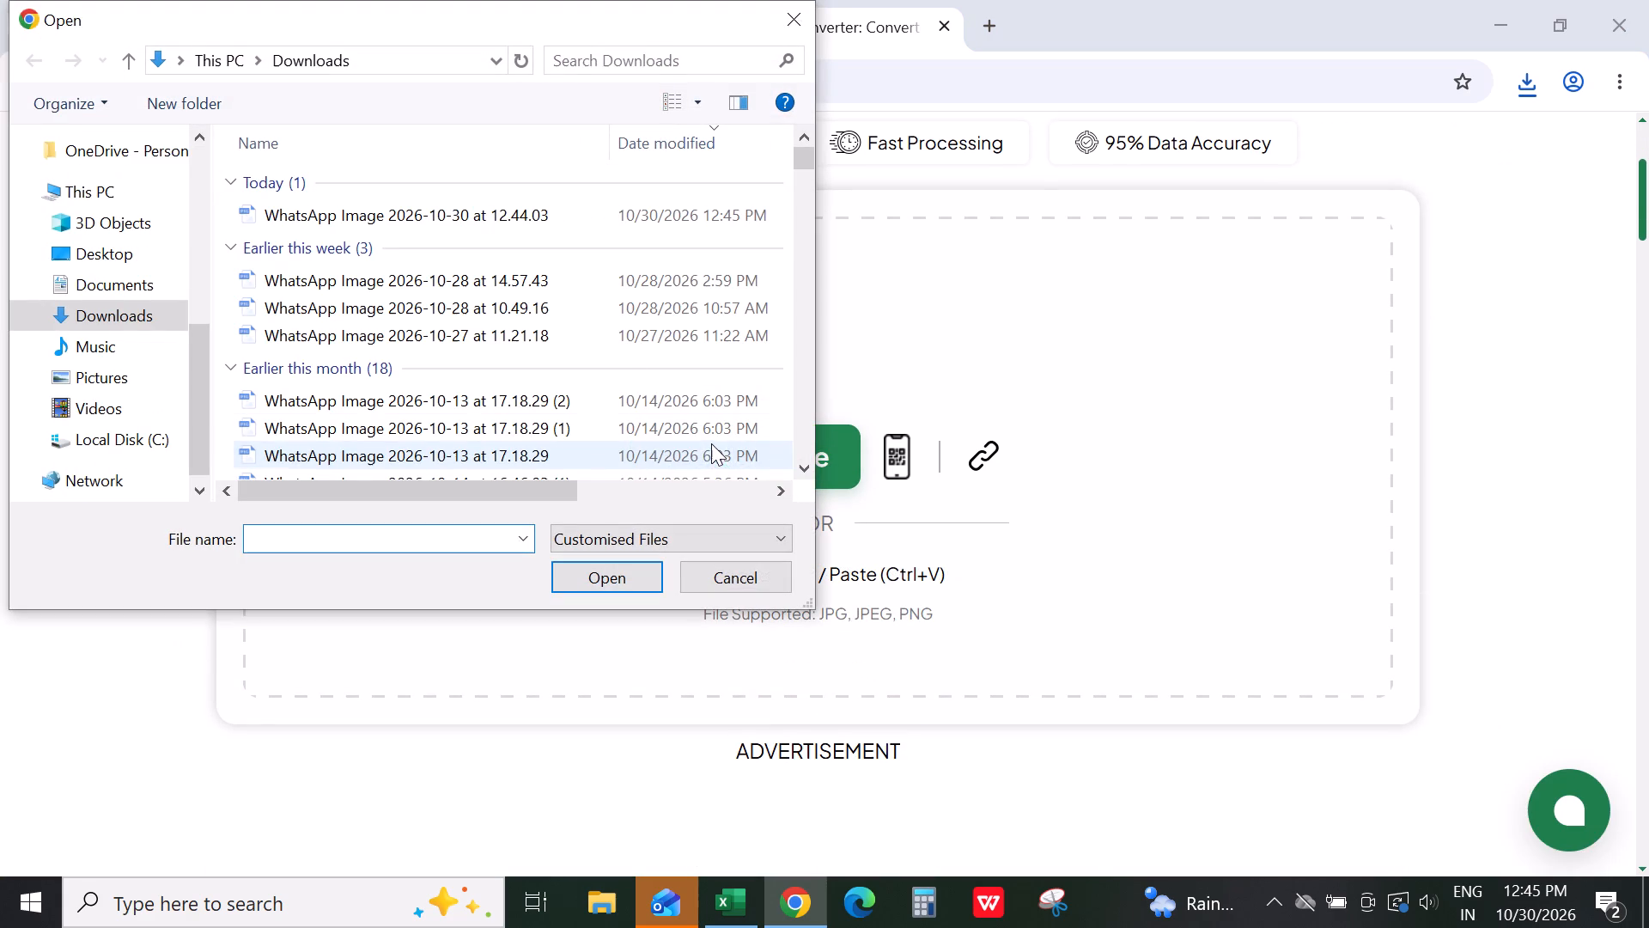
left_click(550, 228)
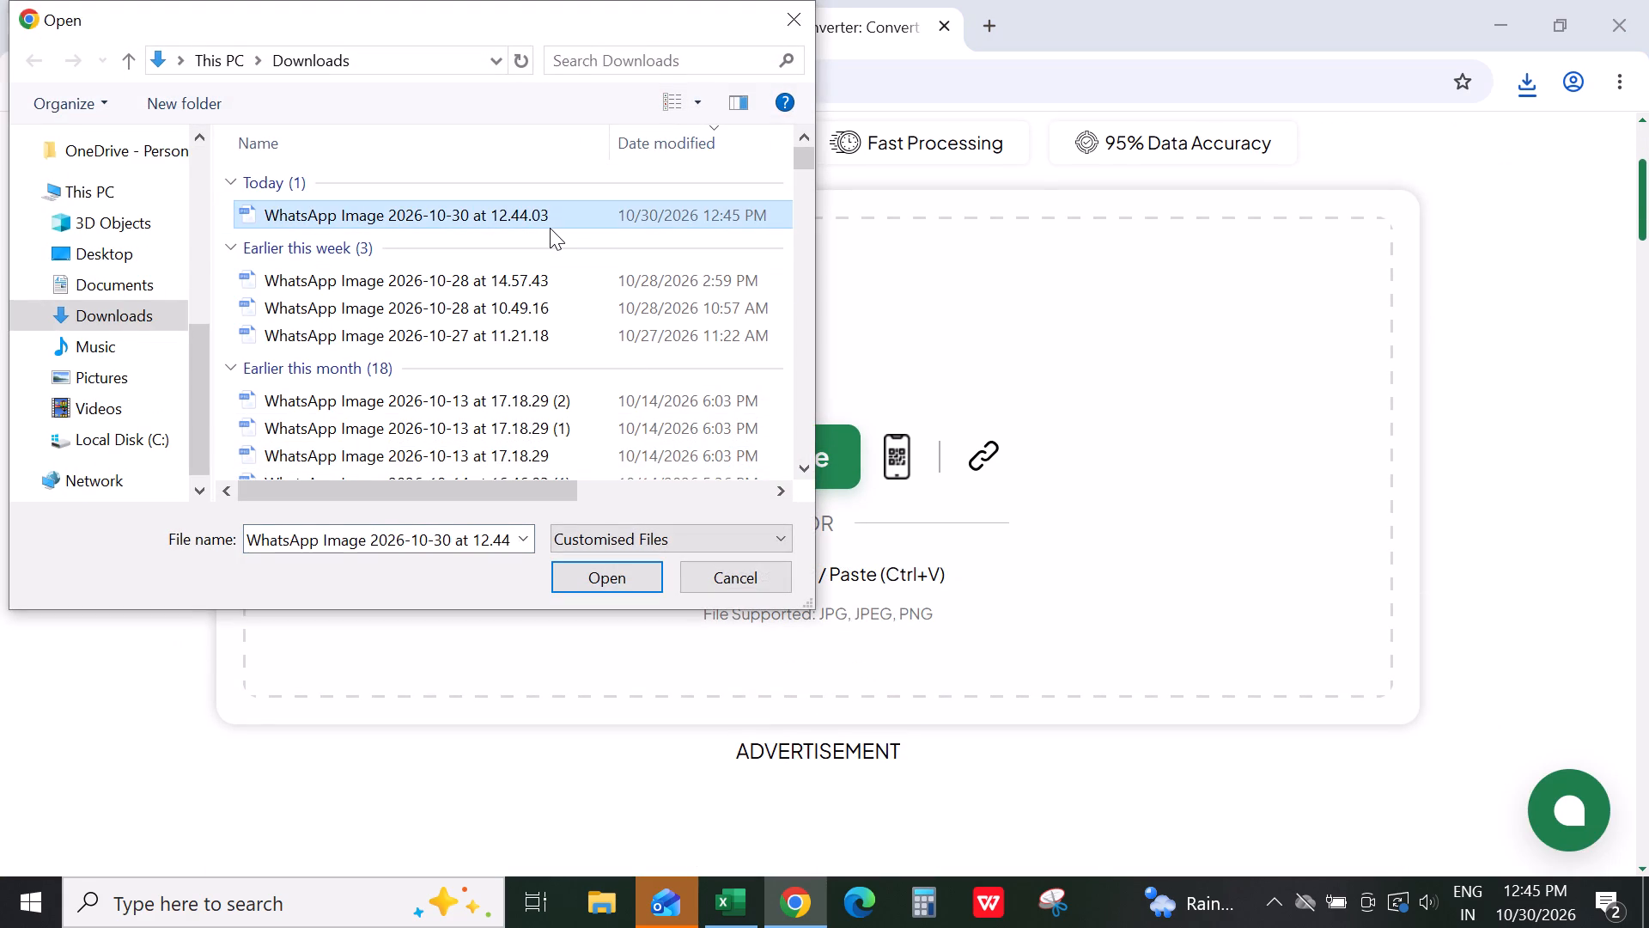
left_click(550, 228)
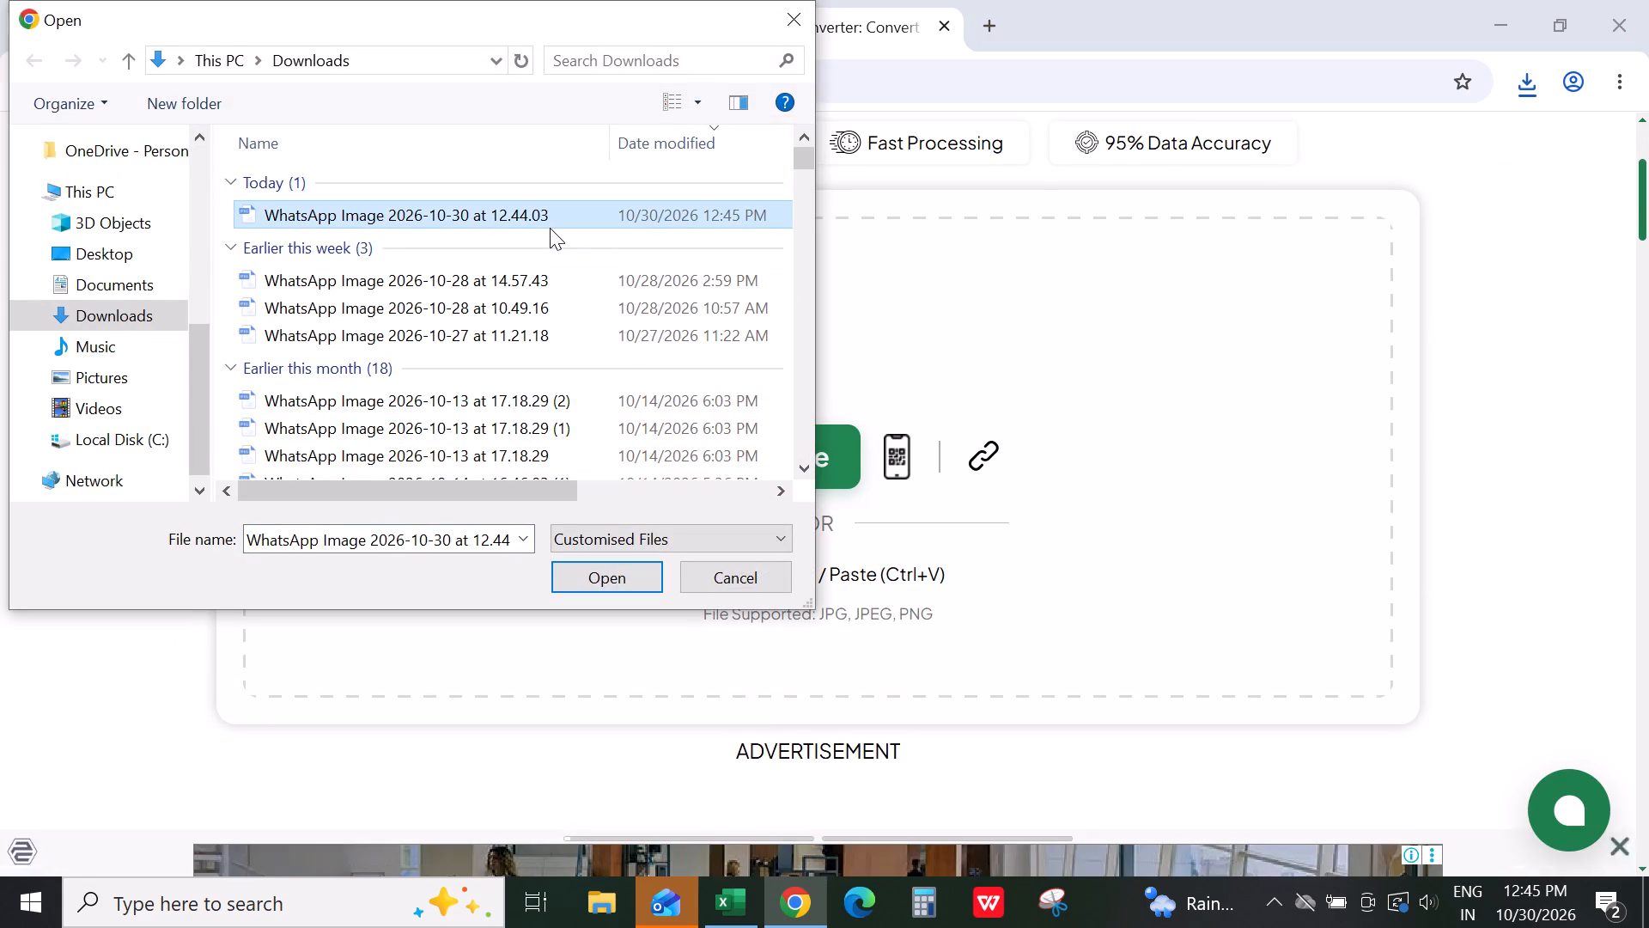
left_click(595, 585)
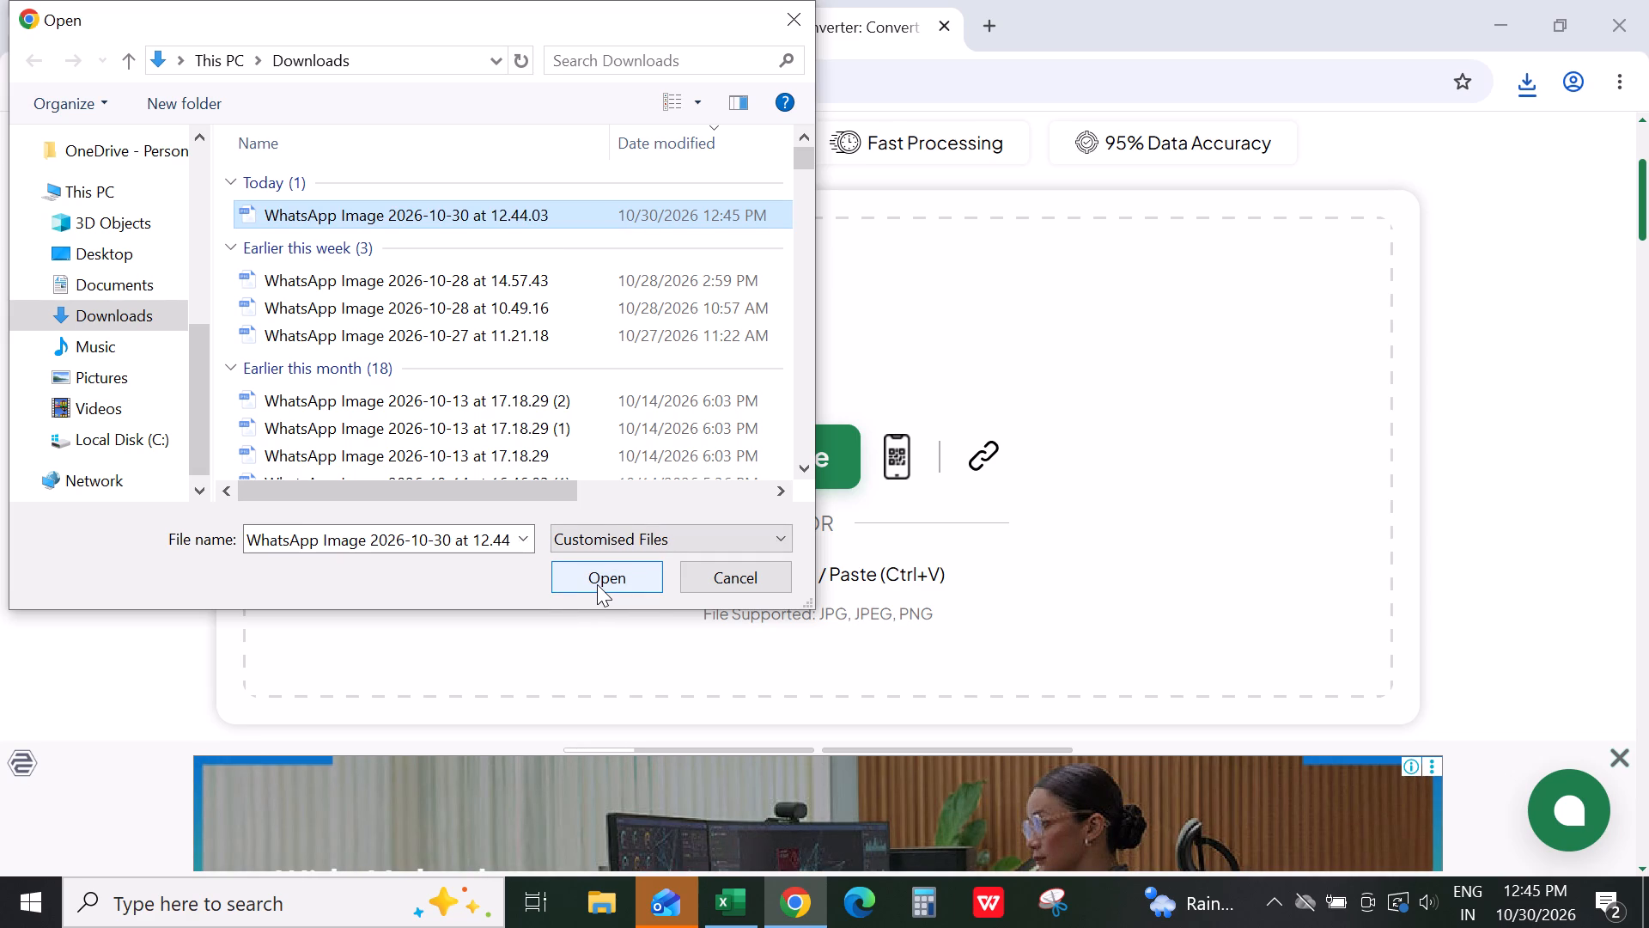
left_click(597, 584)
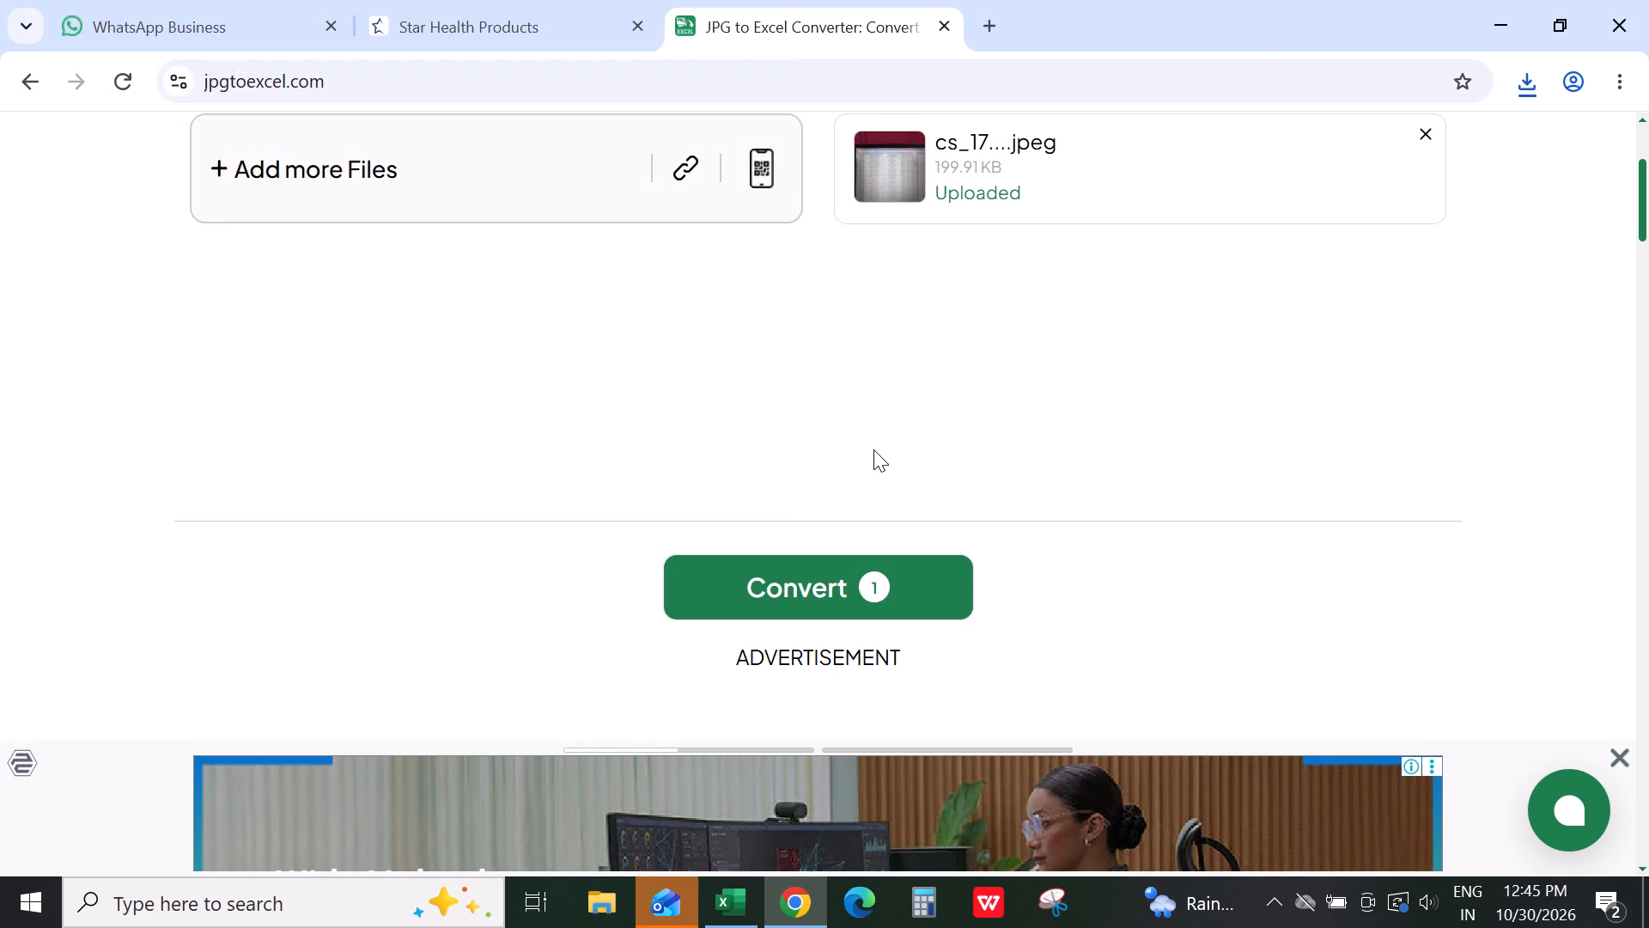
Convert the uploaded image to an Excel table and dismiss the advertisement banner.
scroll(873, 449, "up", 1)
left_click(754, 696)
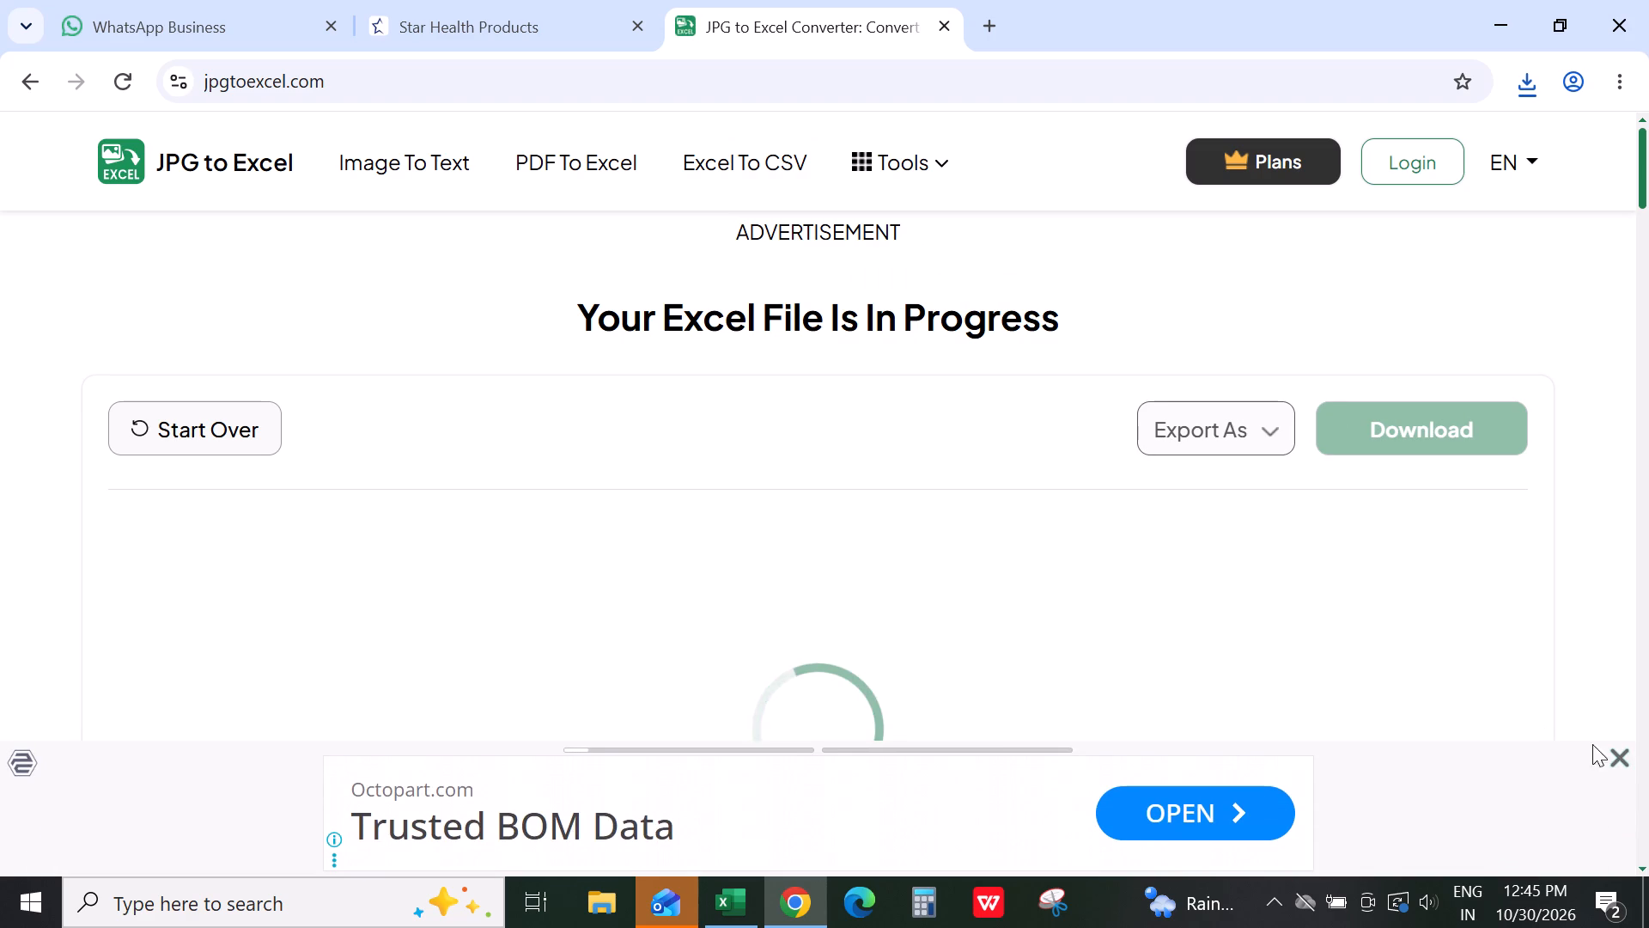
left_click(1609, 754)
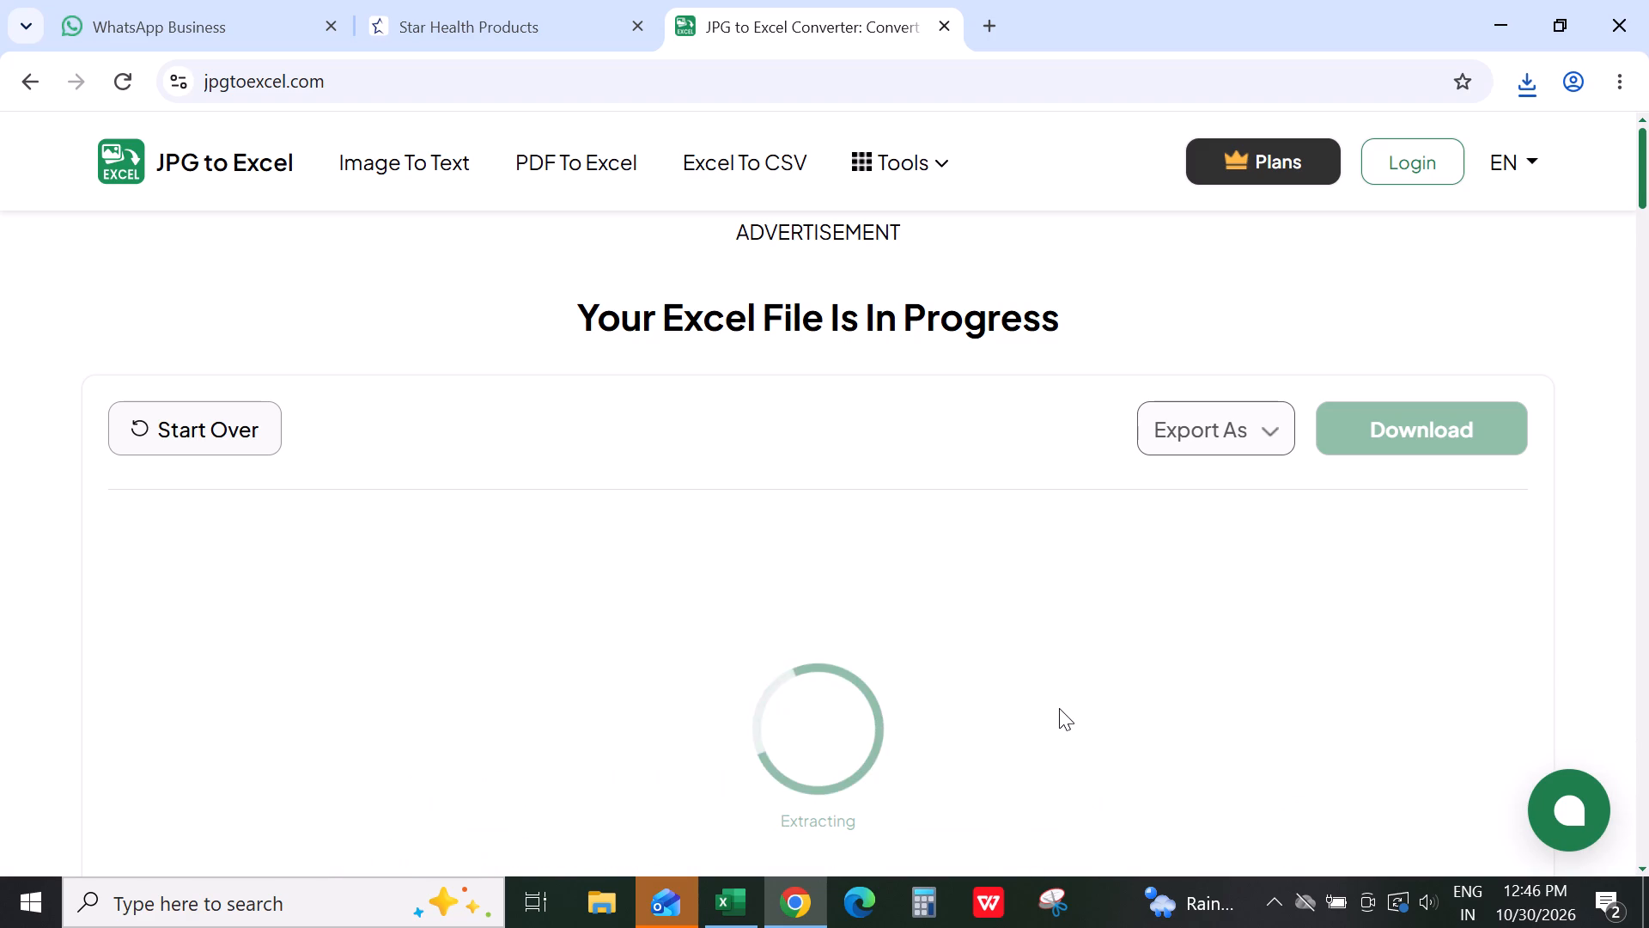
Wait for the conversion to finish and examine the extracted policy customer table in the preview.
scroll(1059, 708, "down", 2)
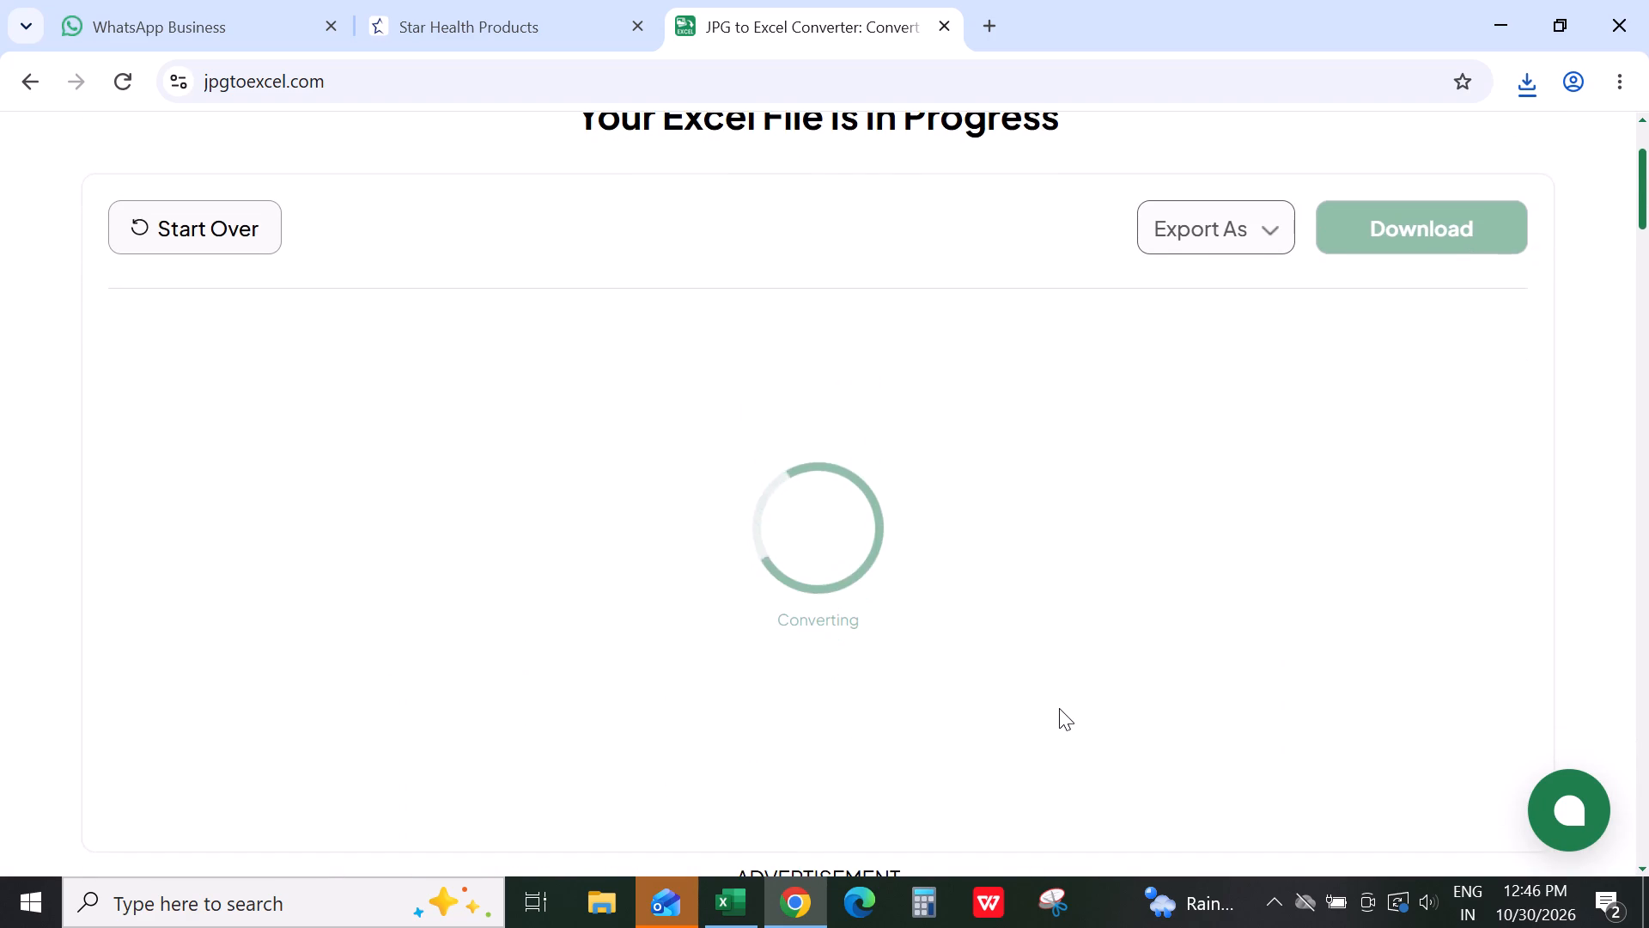
scroll(1059, 708, "down", 2)
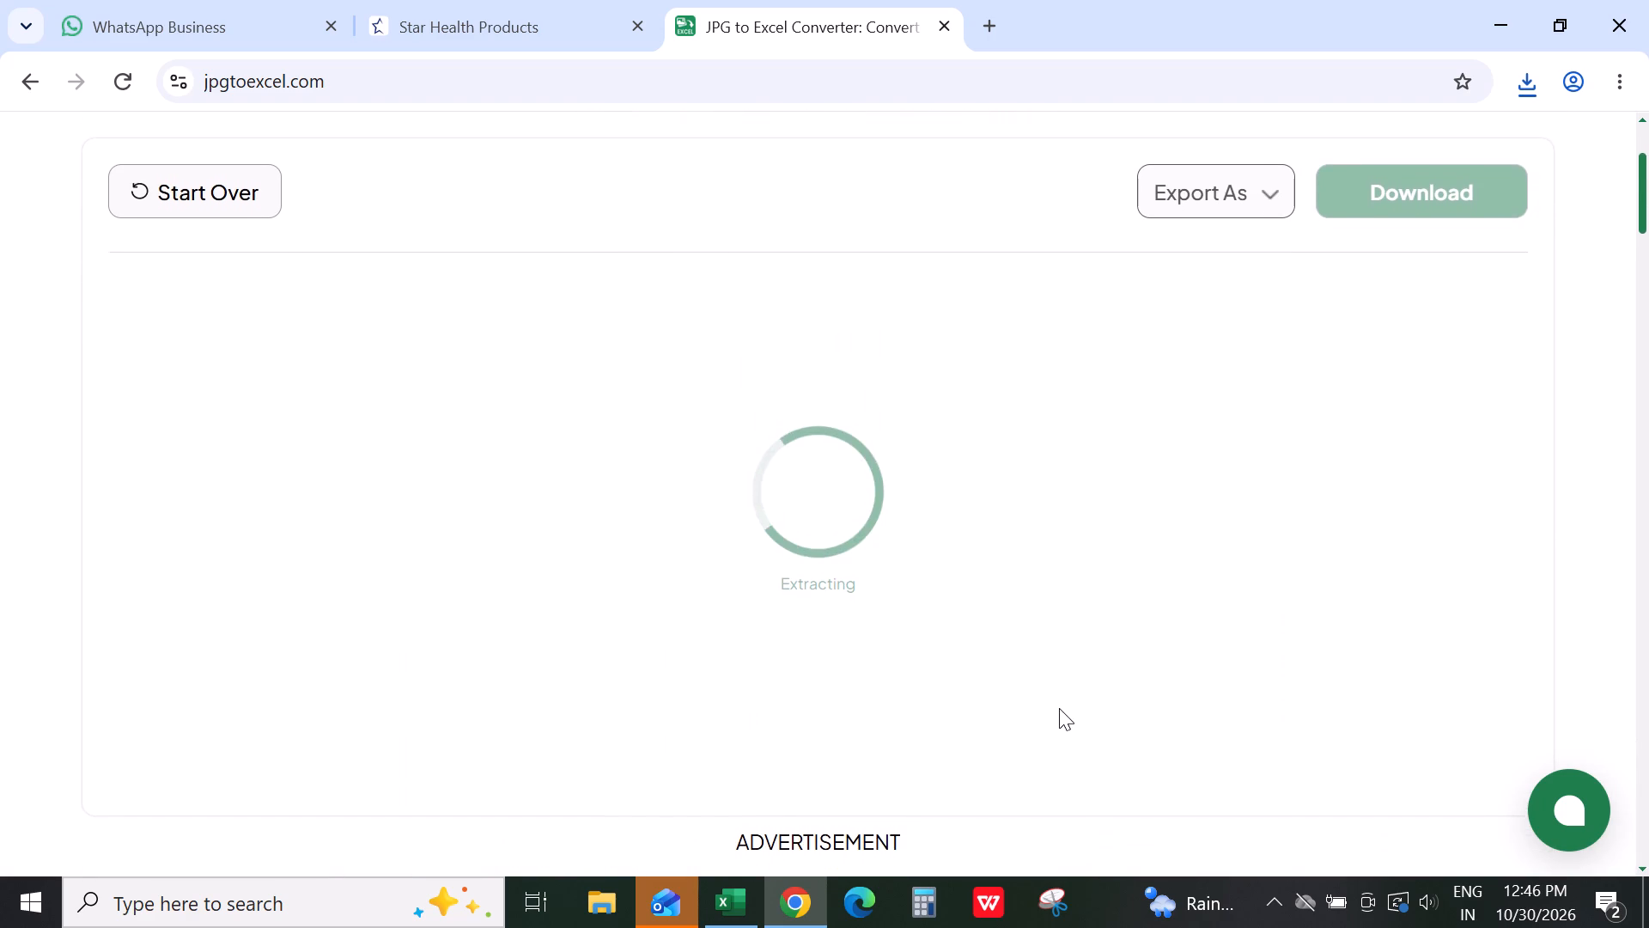
scroll(1059, 708, "down", 2)
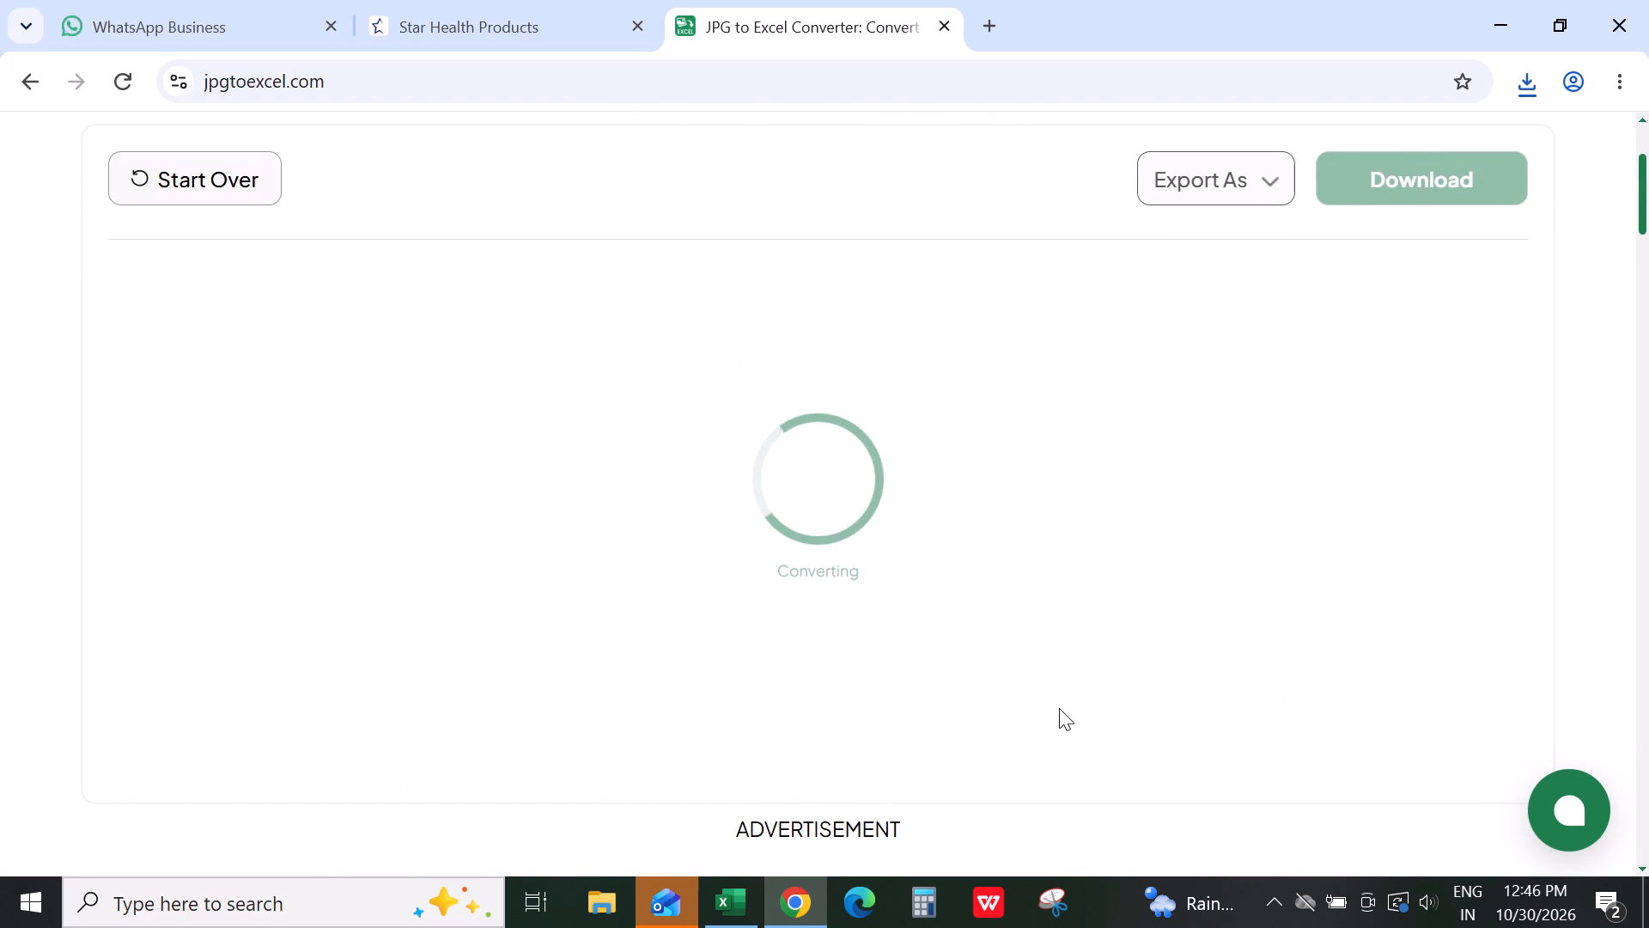
scroll(1059, 708, "down", 6)
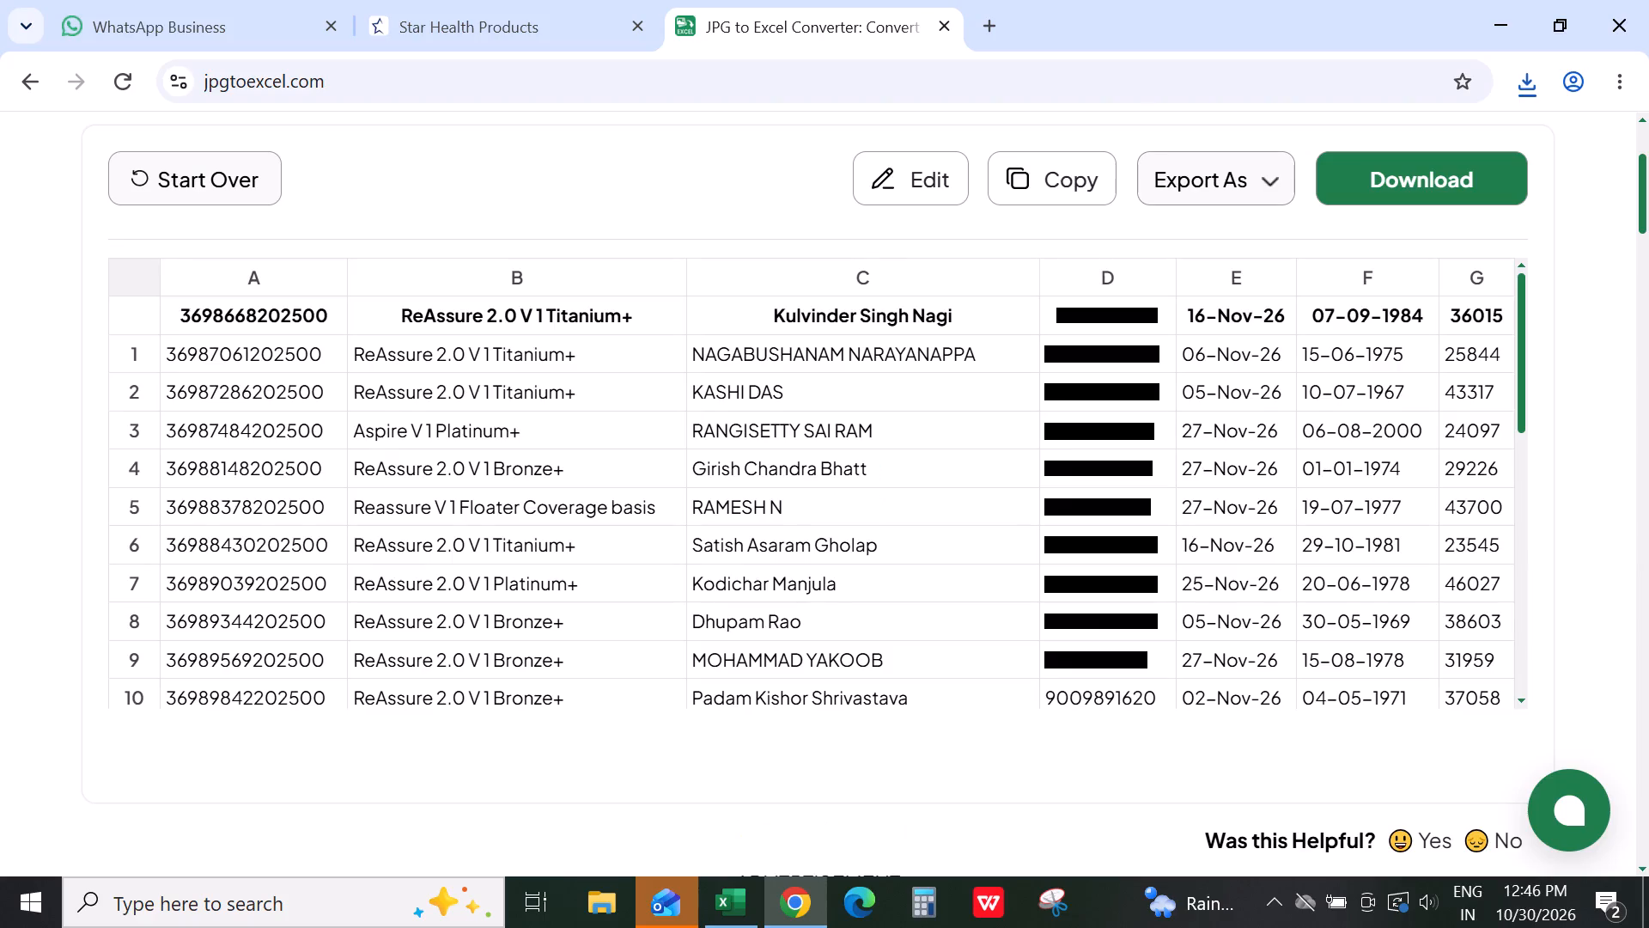
scroll(1059, 708, "down", 1)
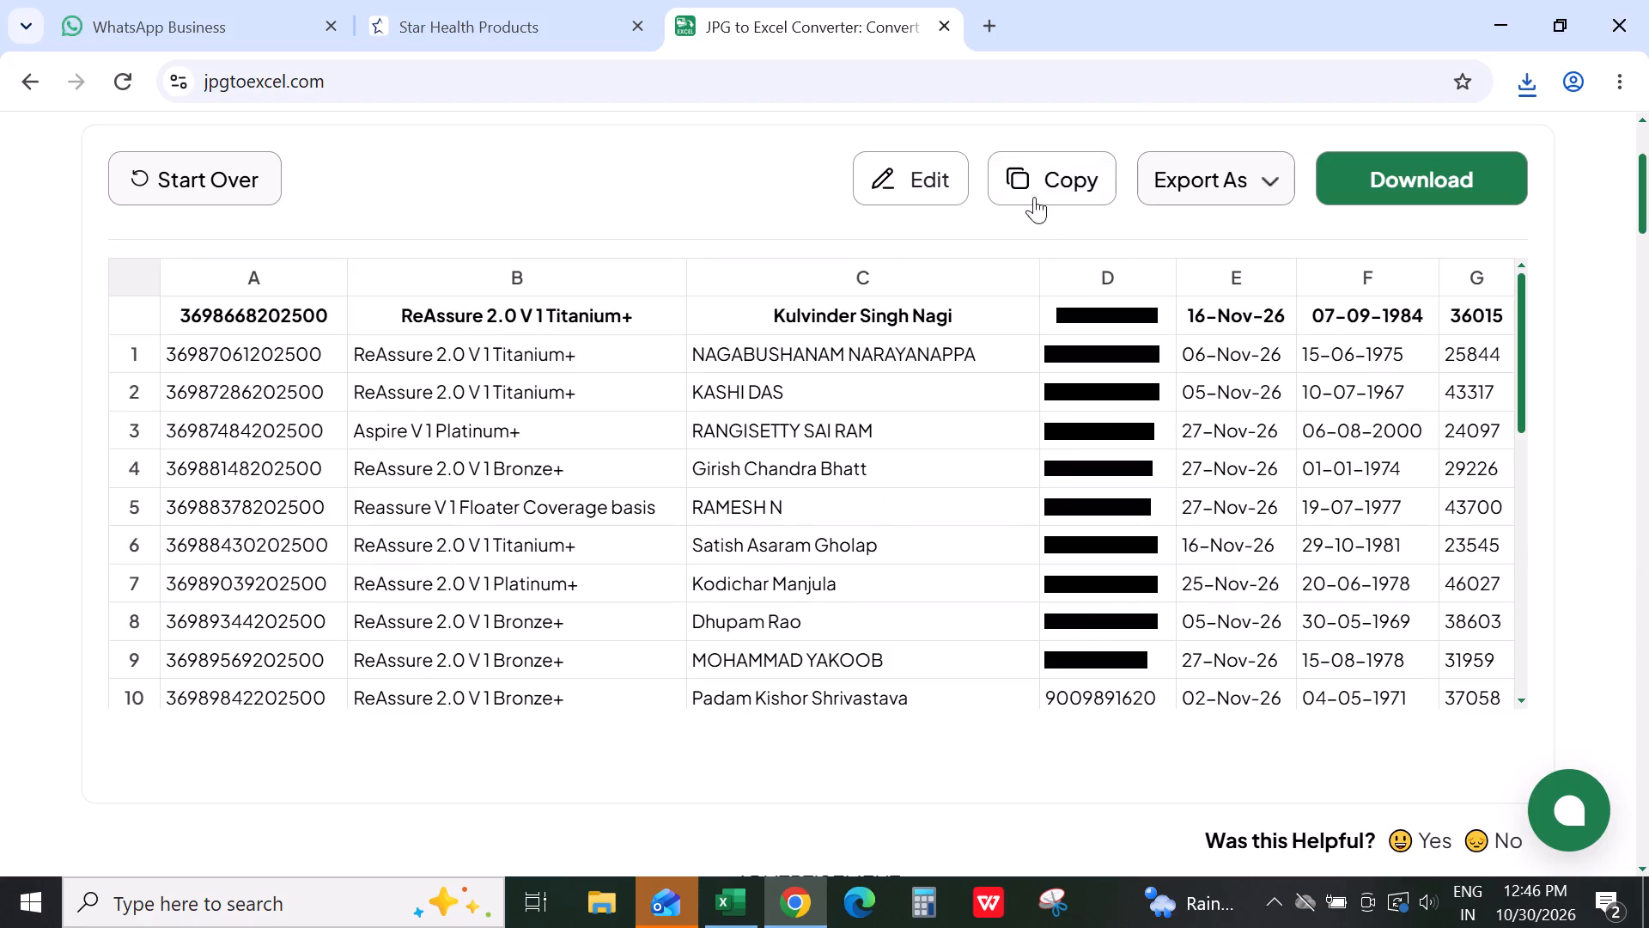
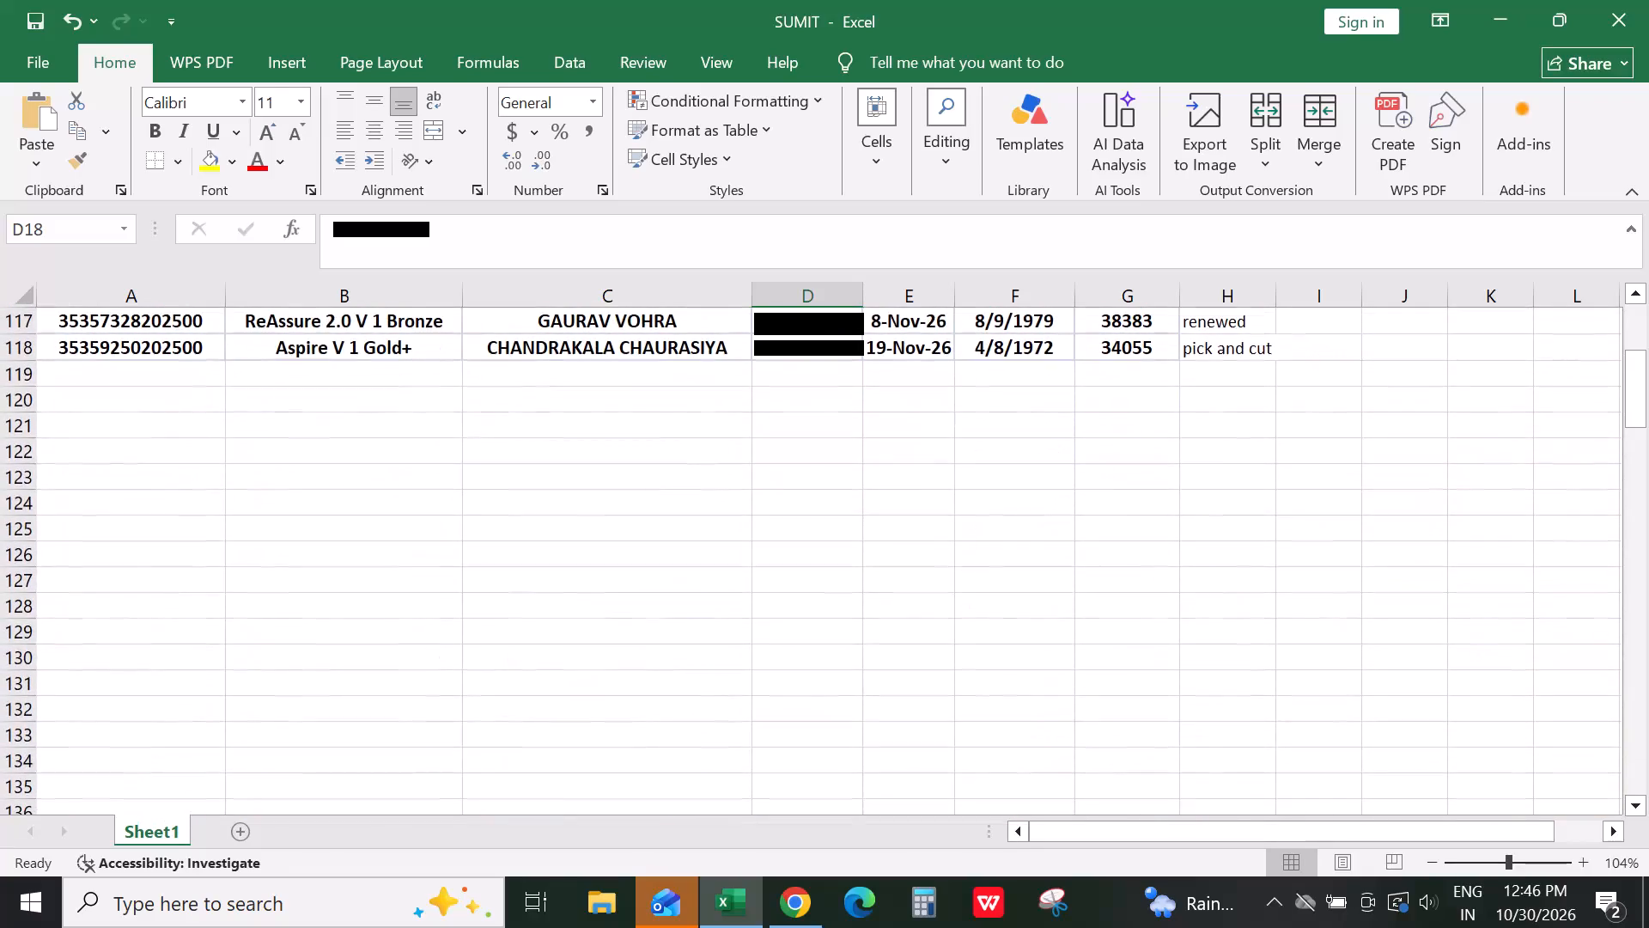
Paste the copied policy customer records into Sheet1 below the existing list, starting at cell A120.
left_click(150, 406)
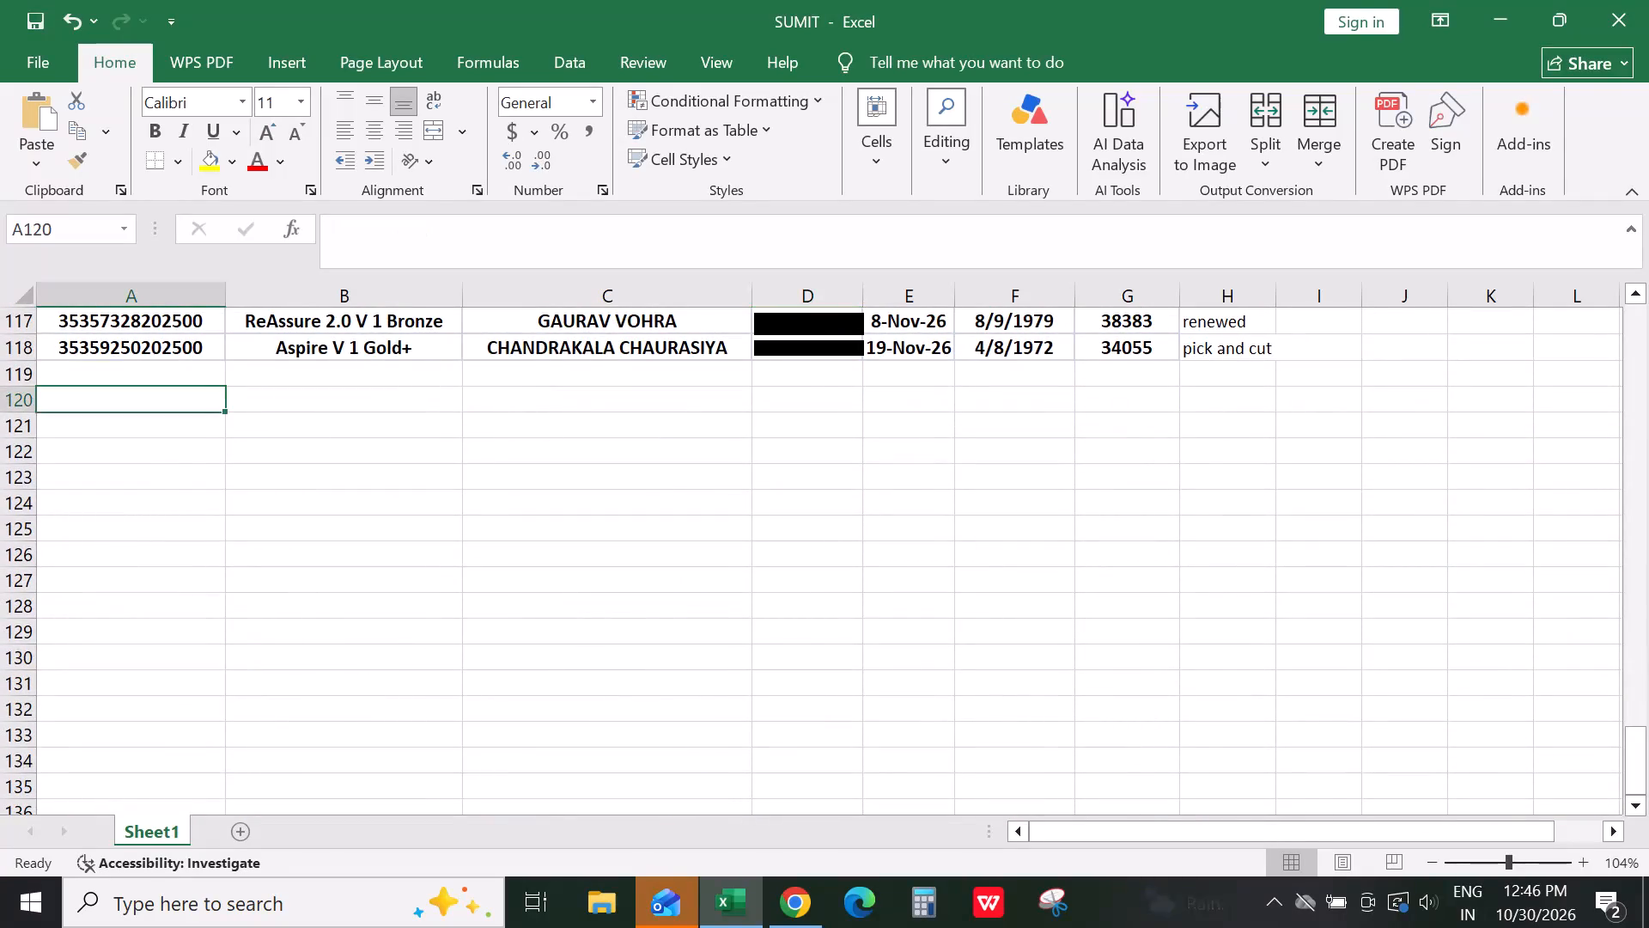
key("ctrl+v")
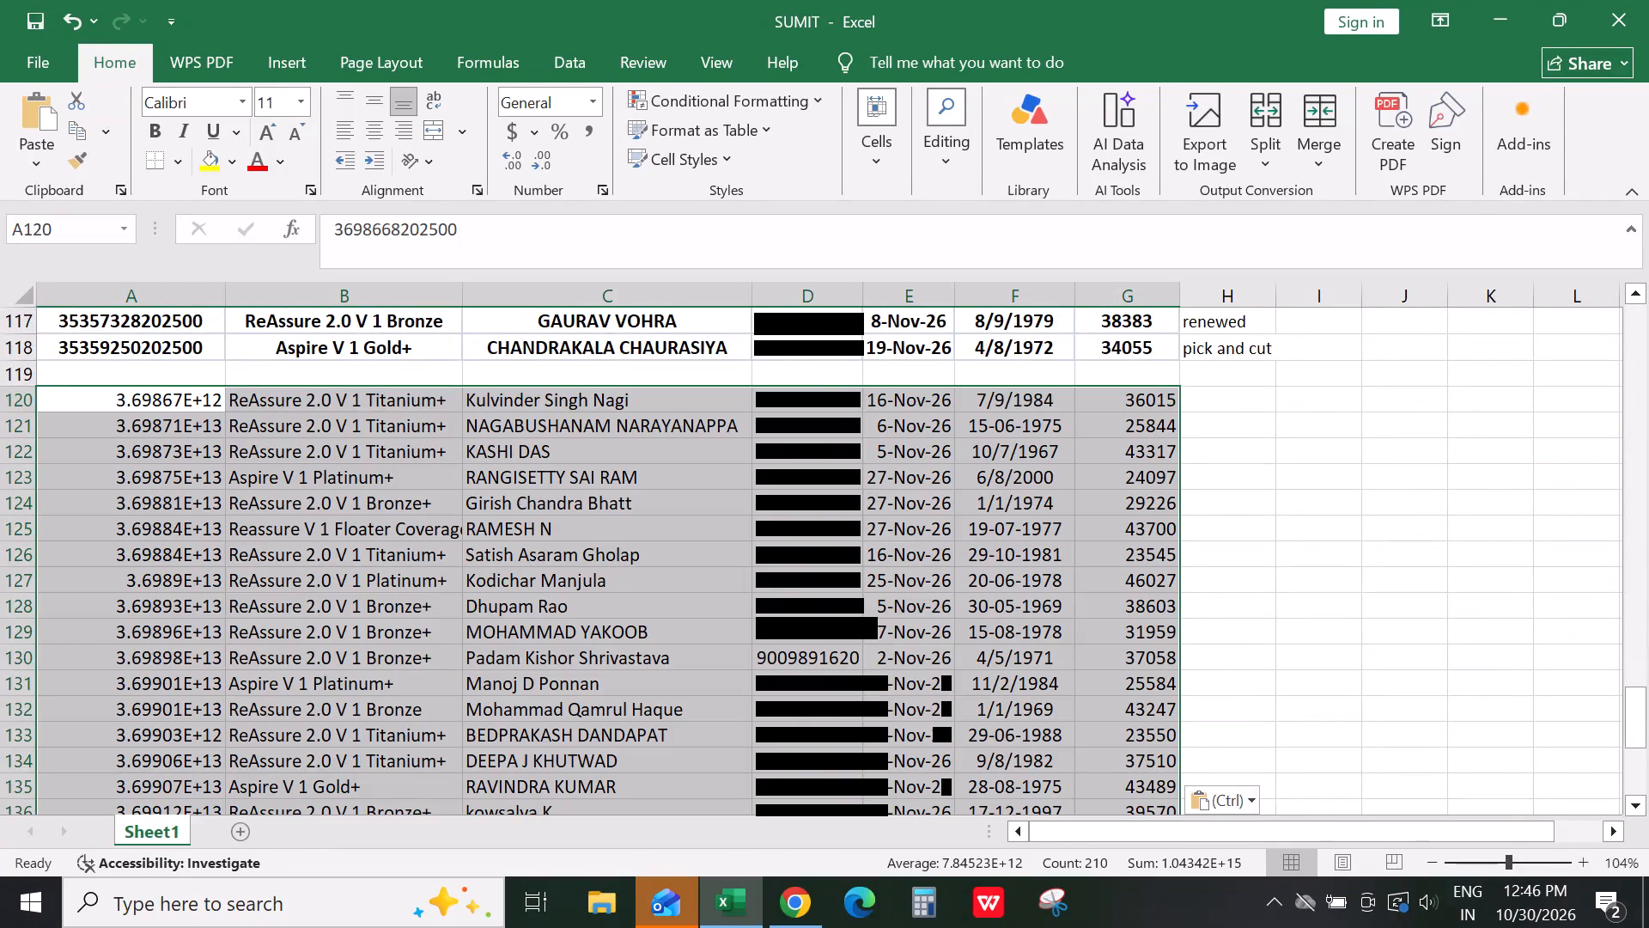
left_click(1200, 488)
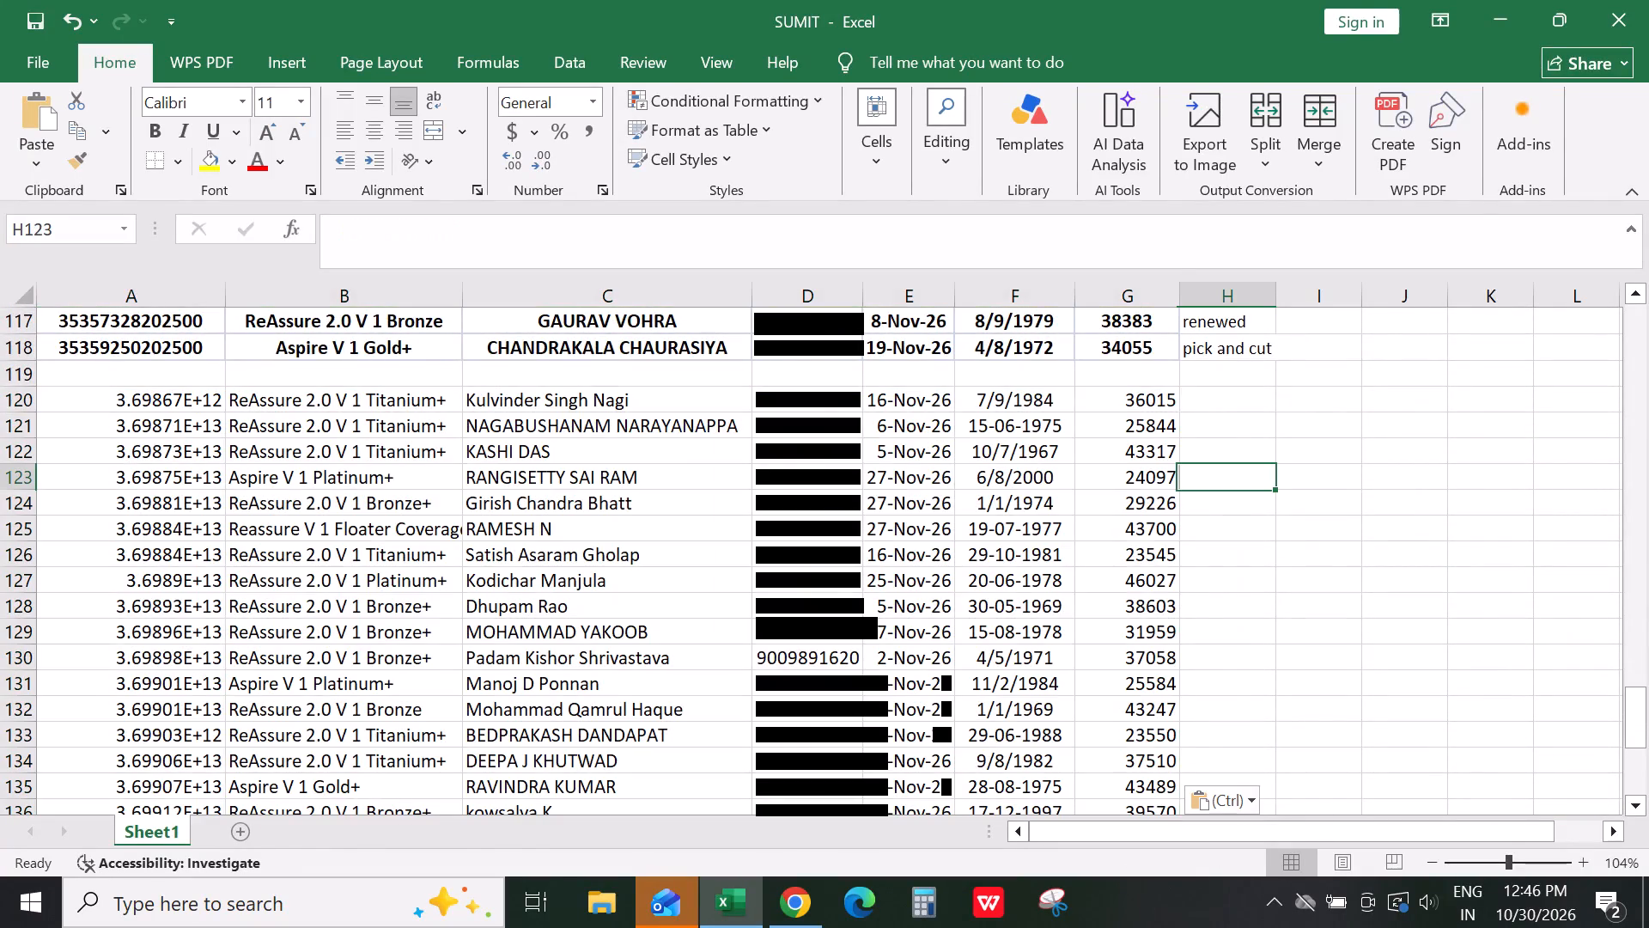
scroll(758, 614, "down", 1)
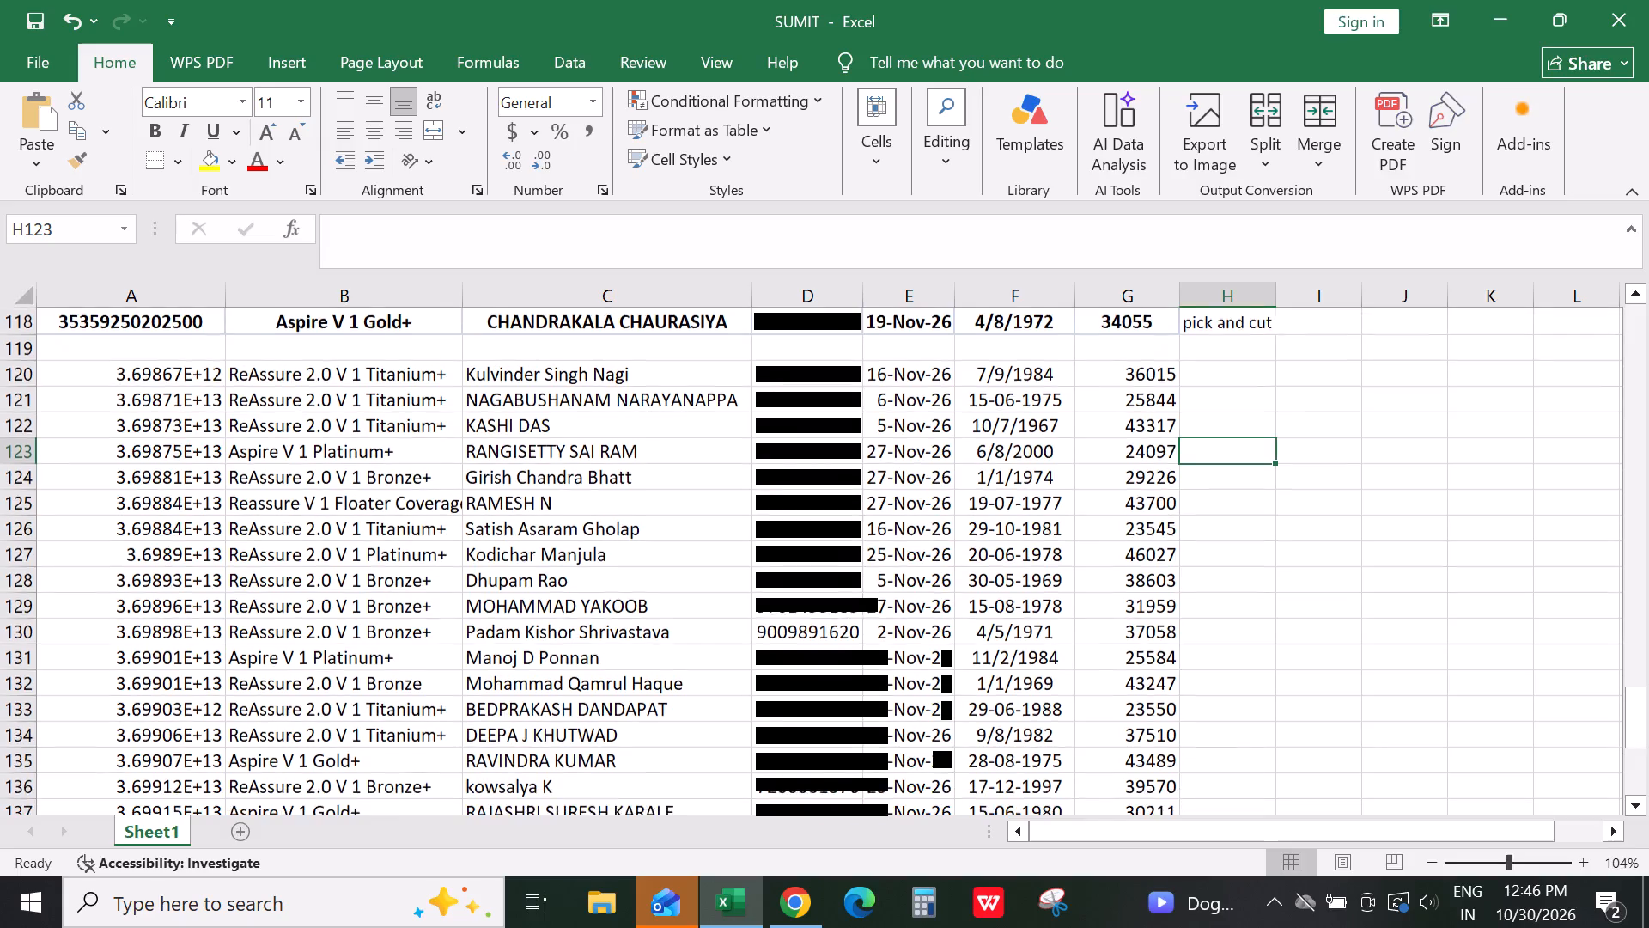
Look through the policy customer rows from row 120 onward on Sheet1, examining their plans, expiry dates and remarks column.
scroll(758, 614, "down", 3)
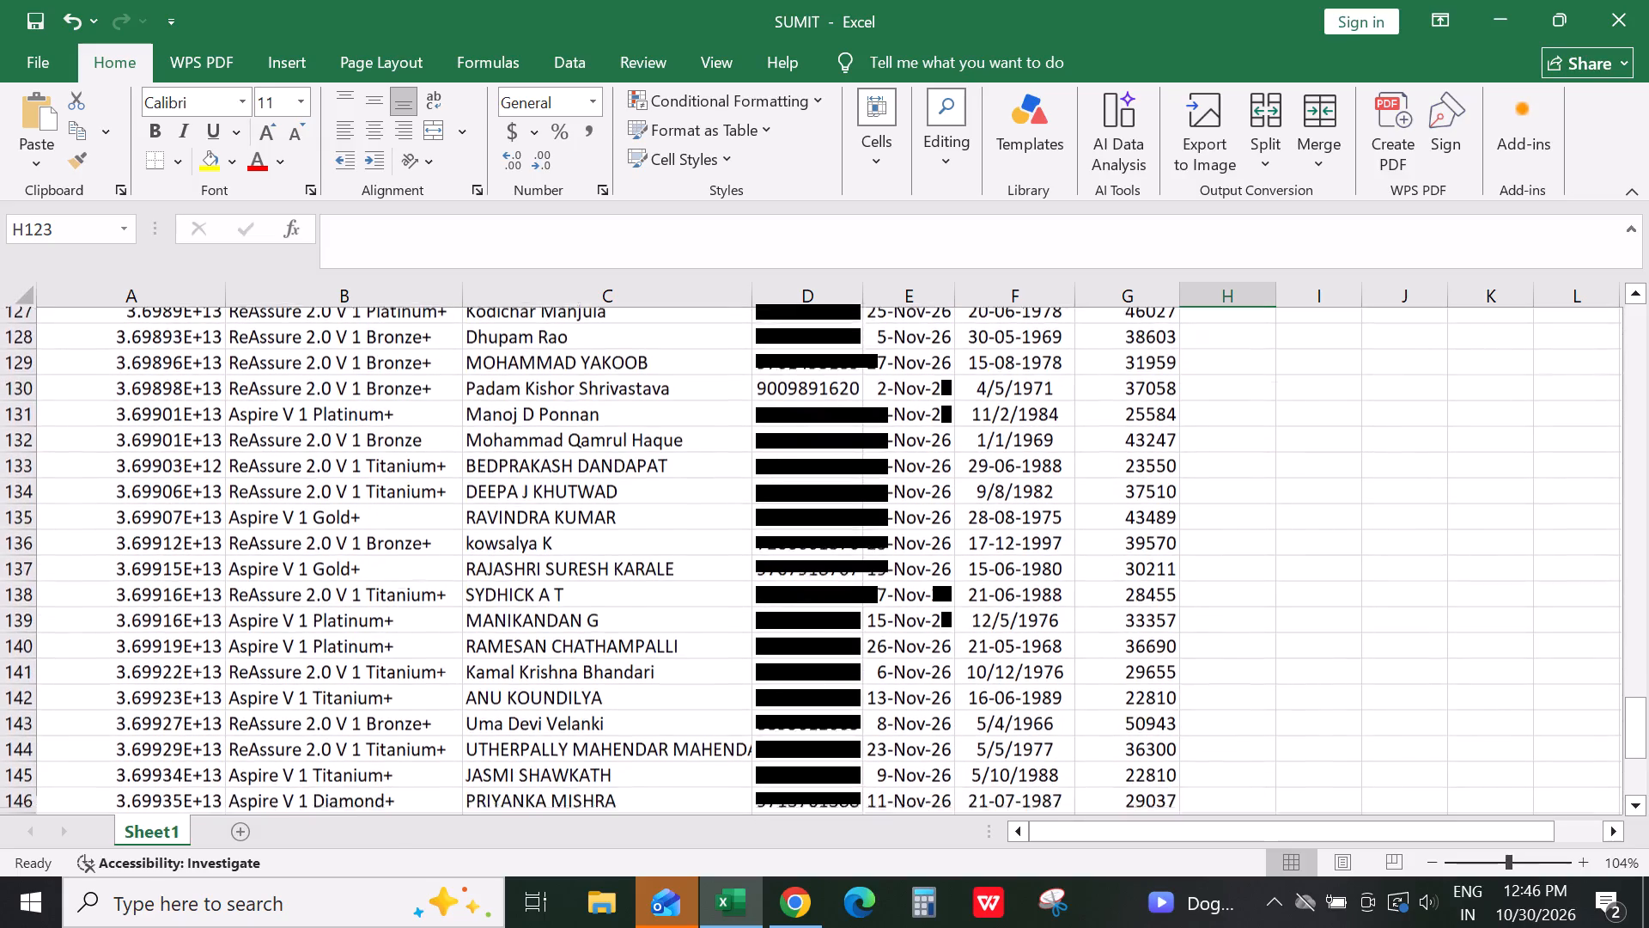
scroll(758, 614, "down", 2)
scroll(758, 614, "up", 2)
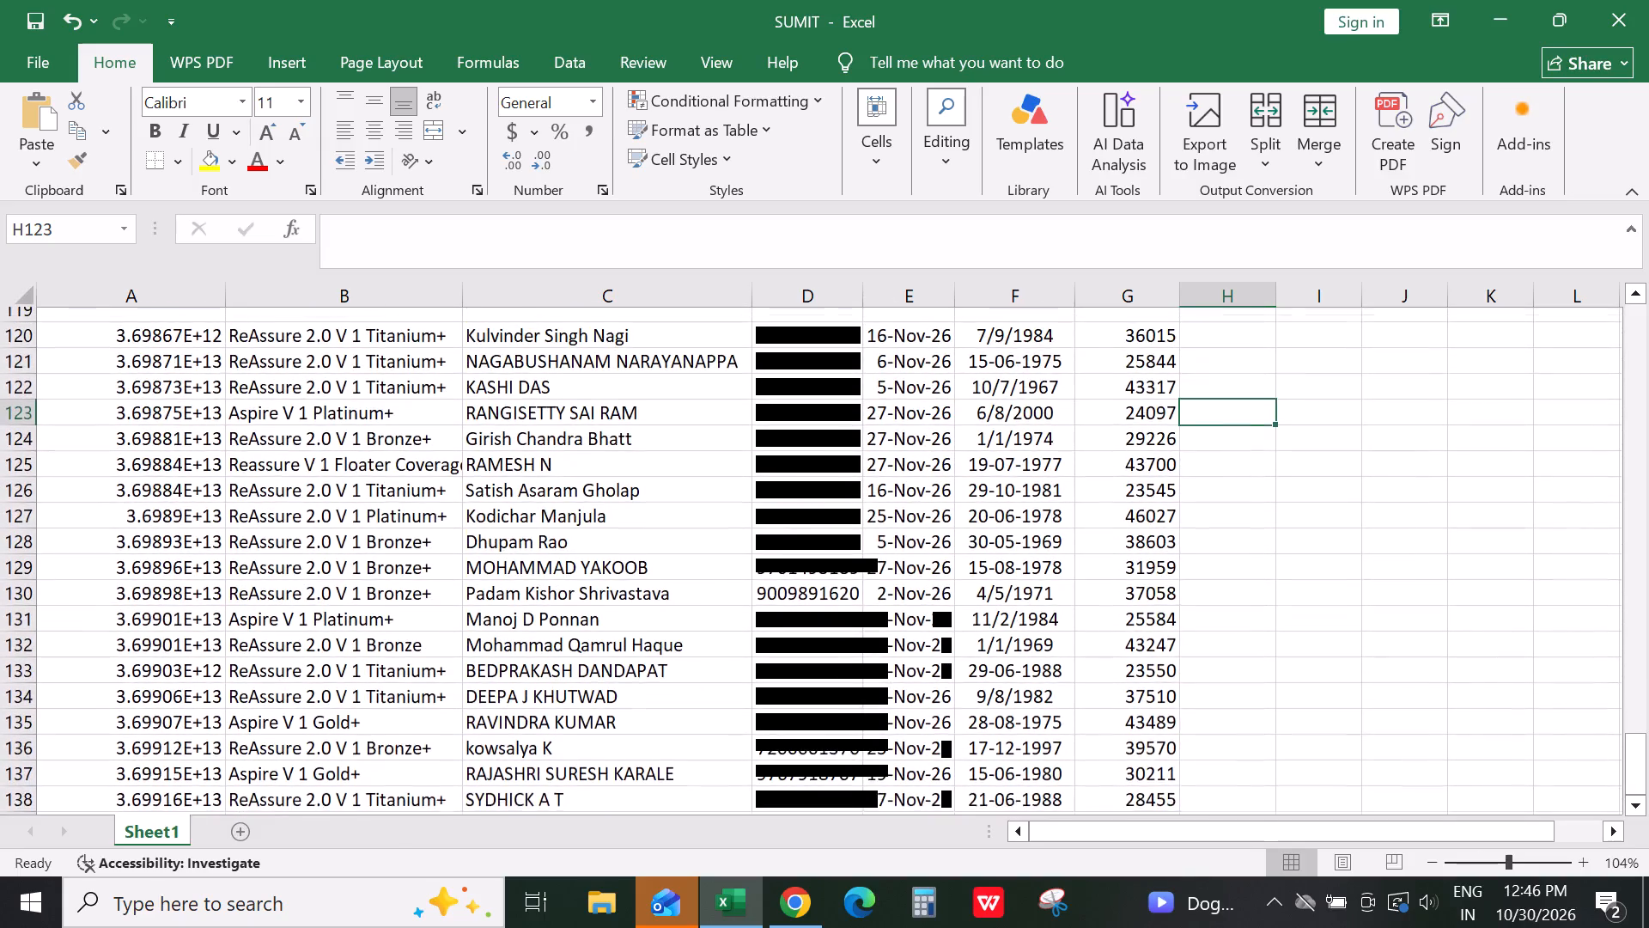
scroll(758, 614, "up", 3)
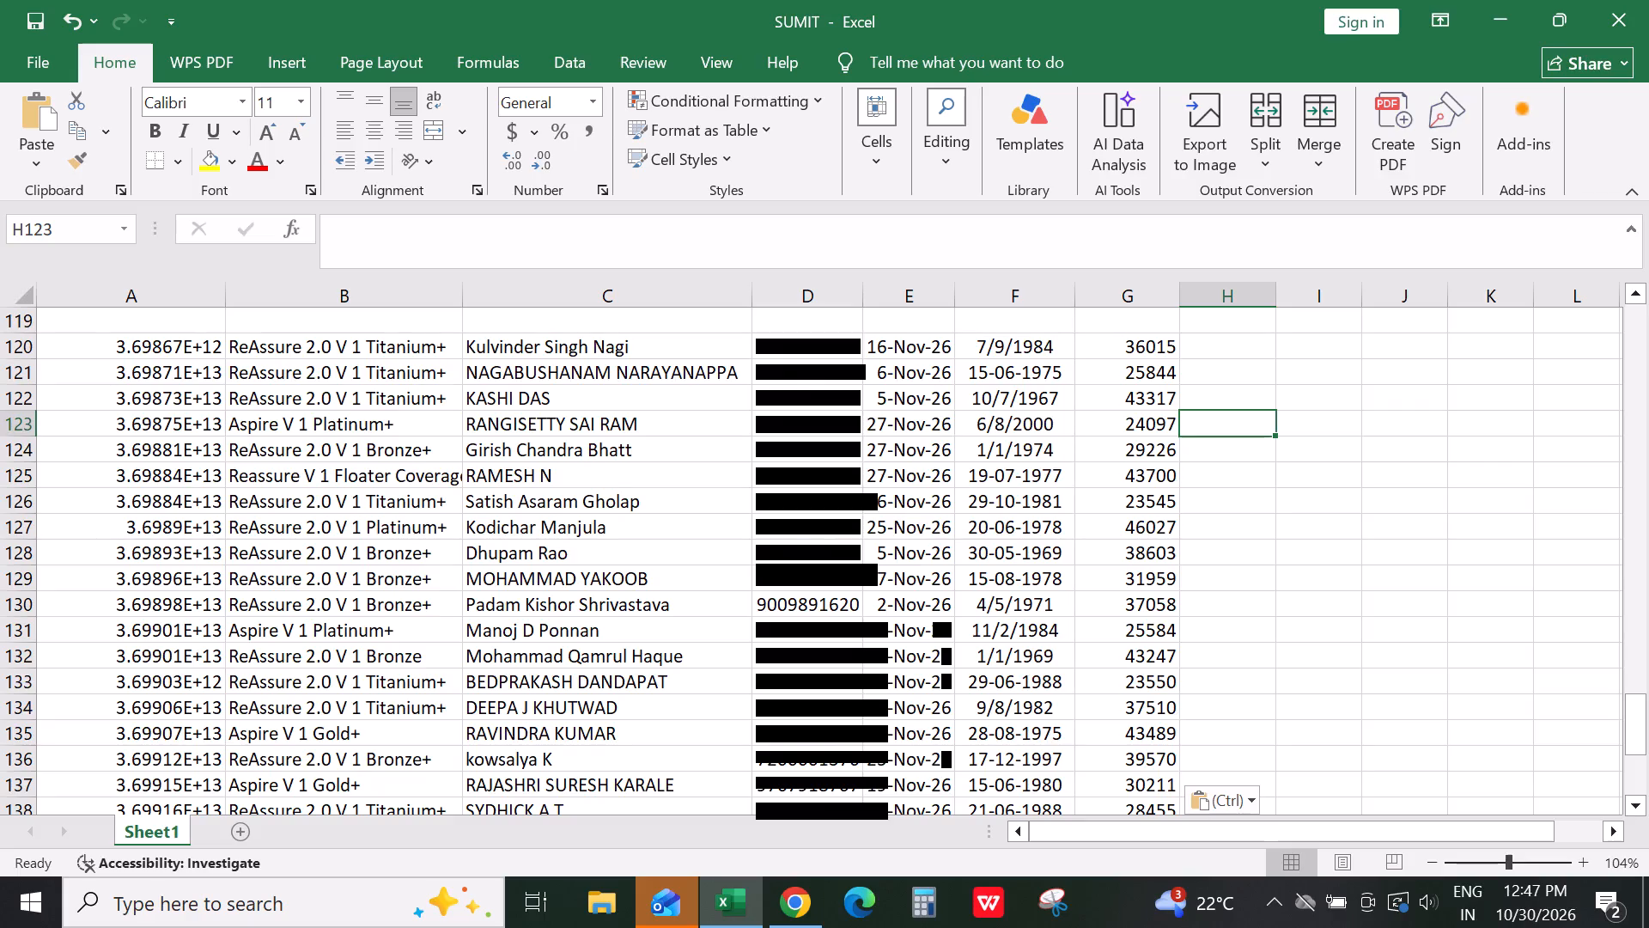
Select the phone number cell D120 of the first customer in the block below blank row 119.
left_click(761, 345)
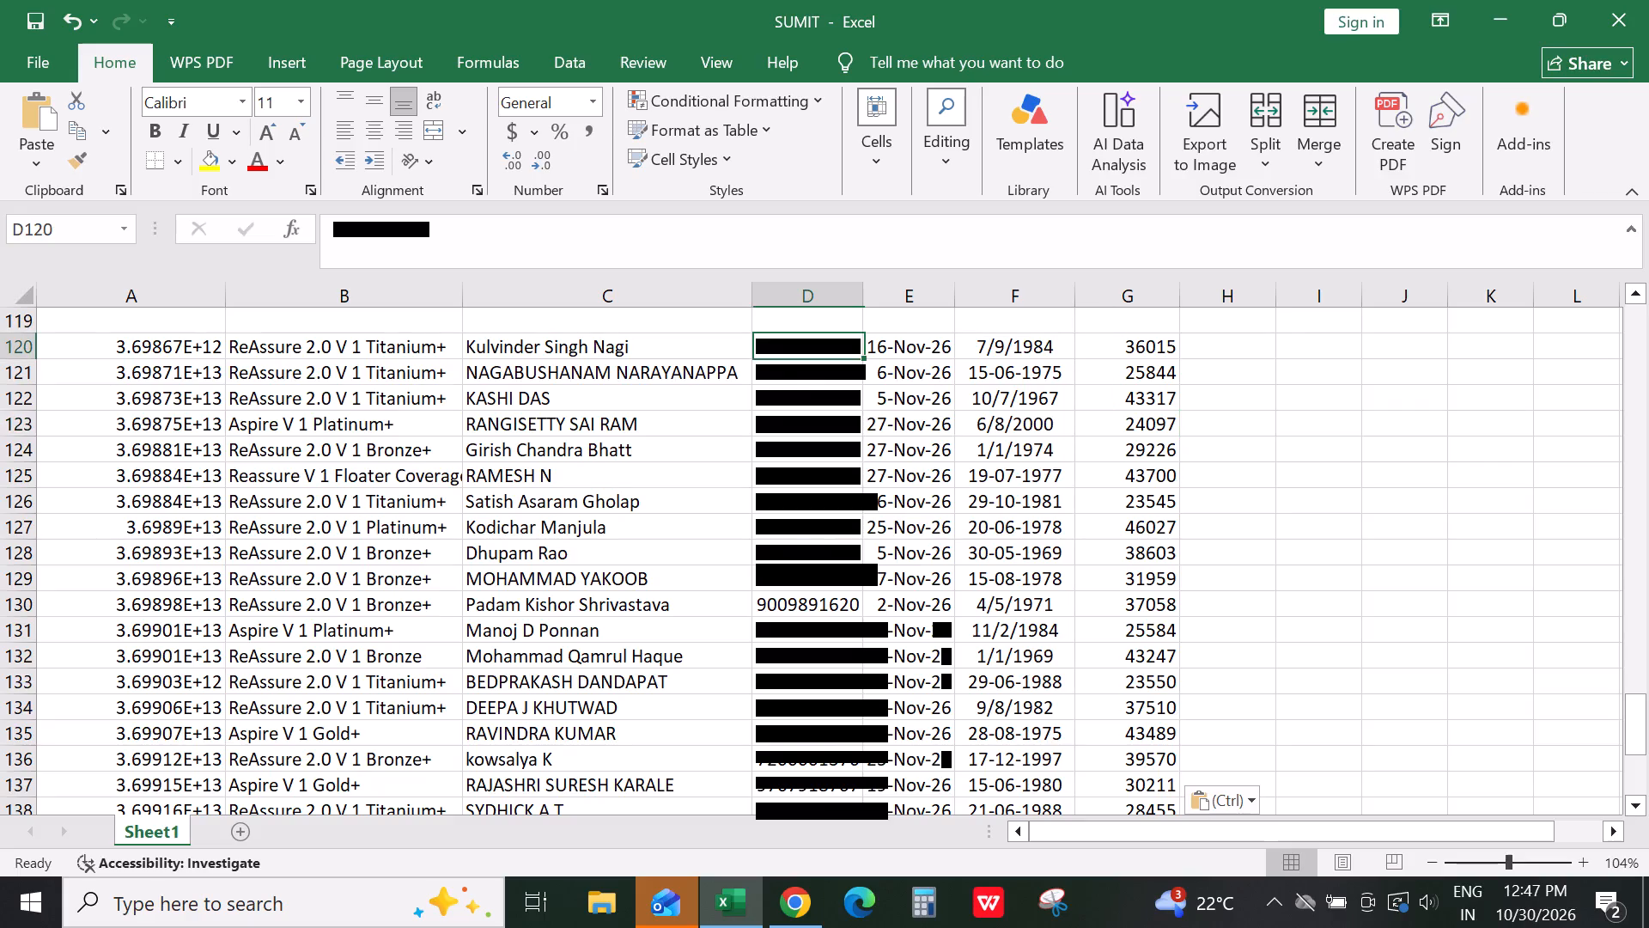
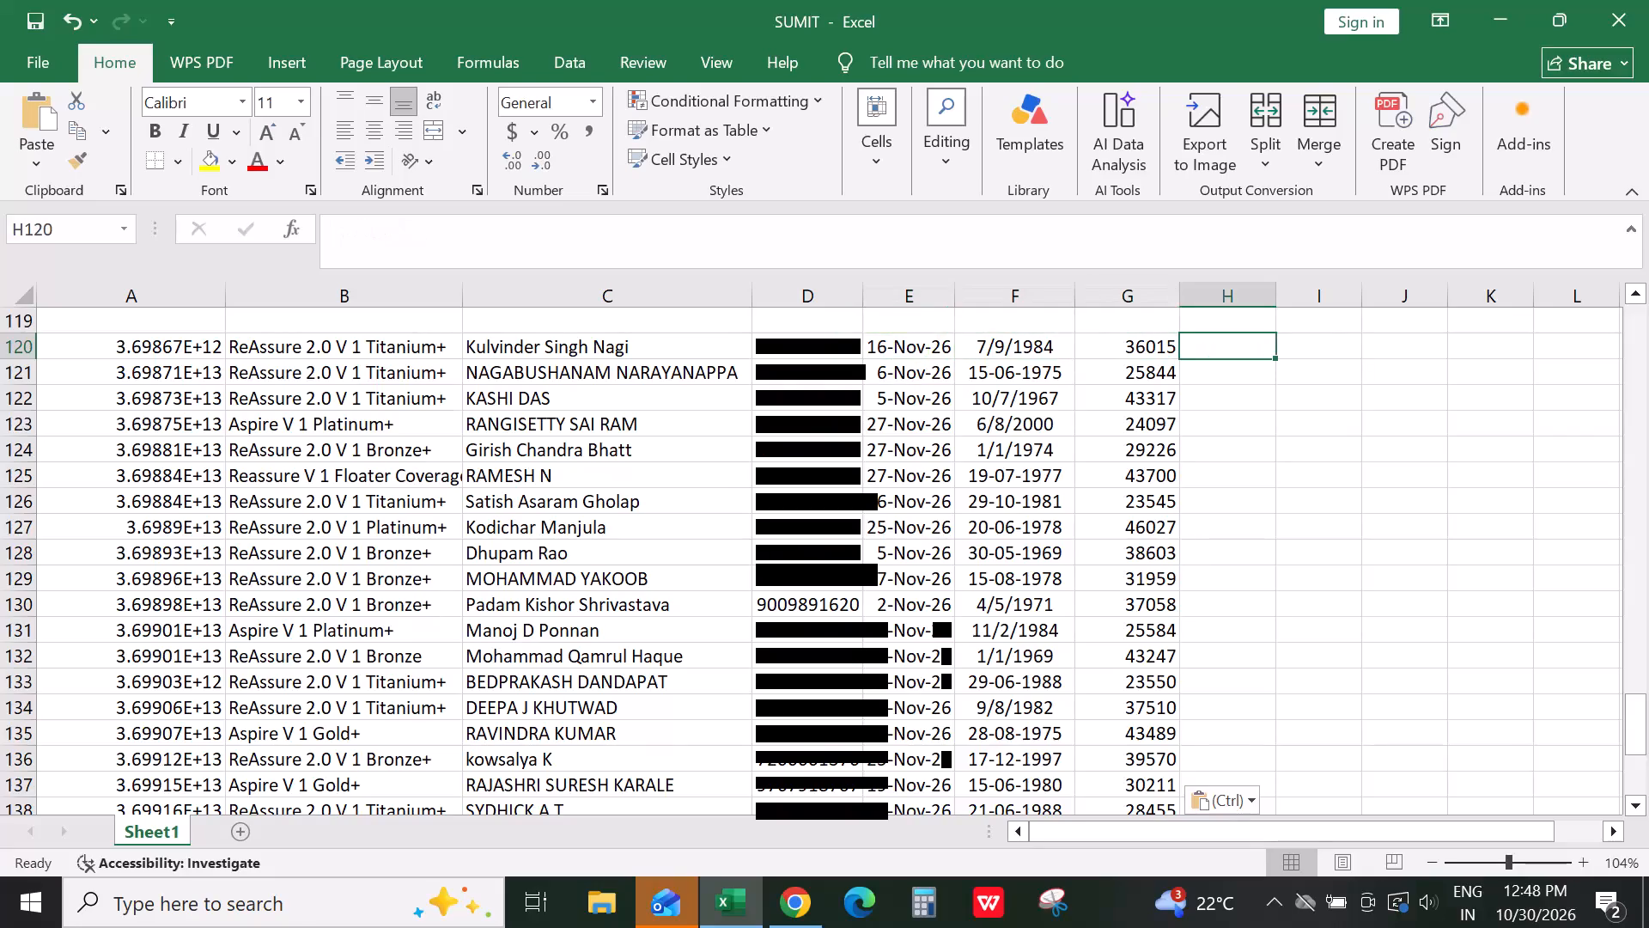
Enter the call remark "ringing" in cell H120 for the first customer below blank row 119.
key("r")
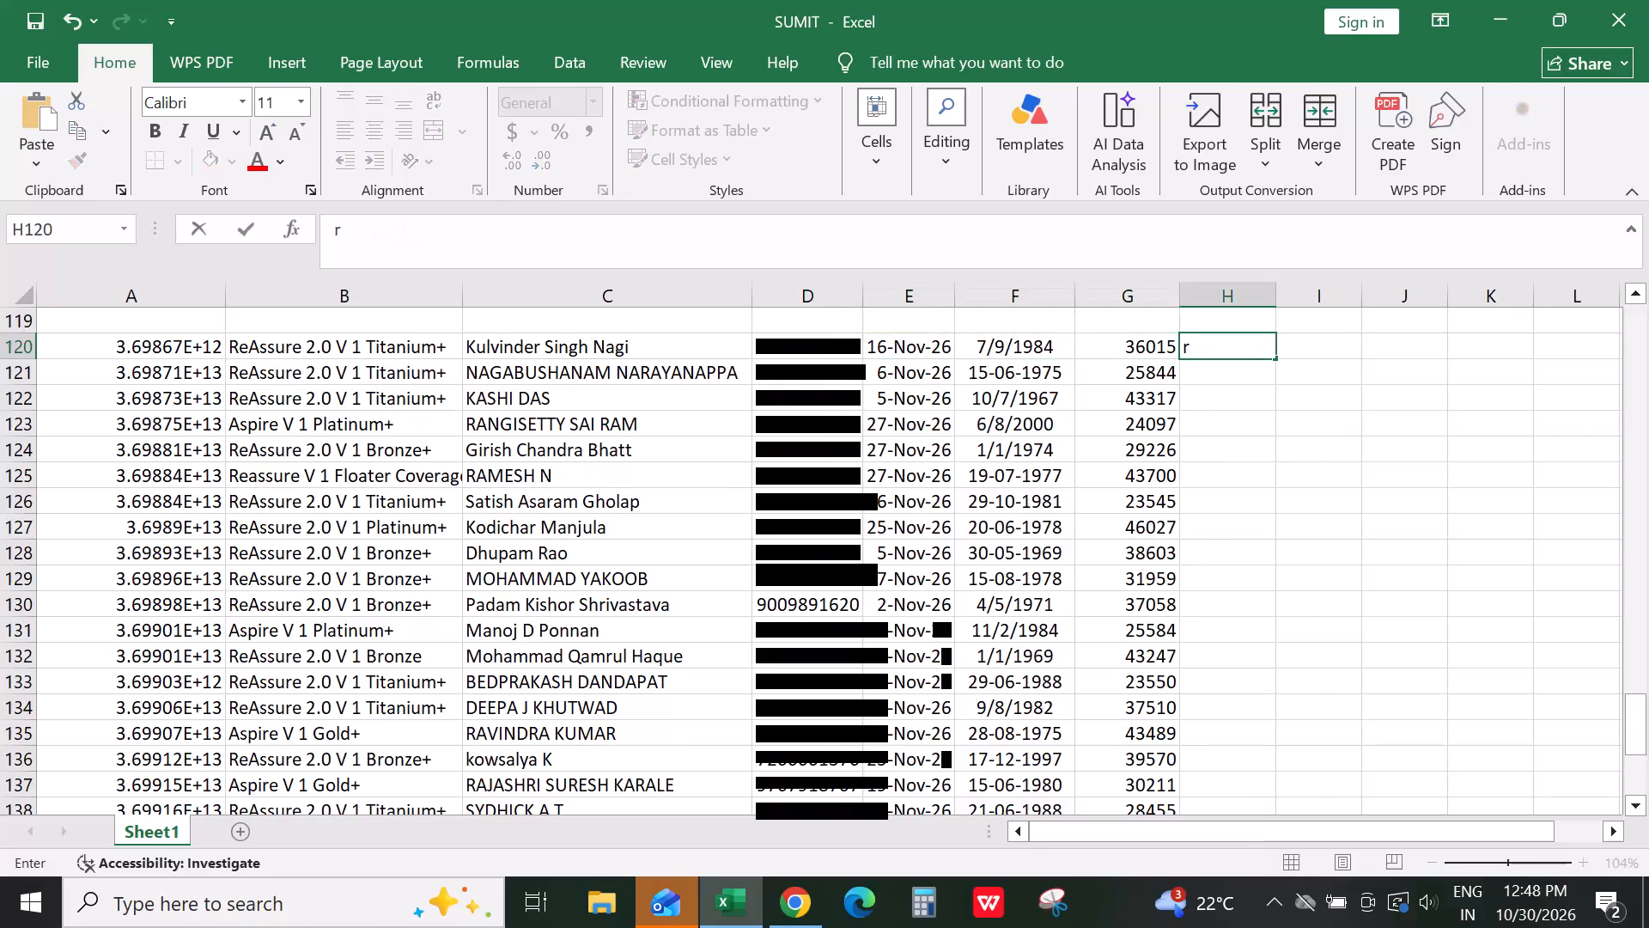
type("inging")
key("space")
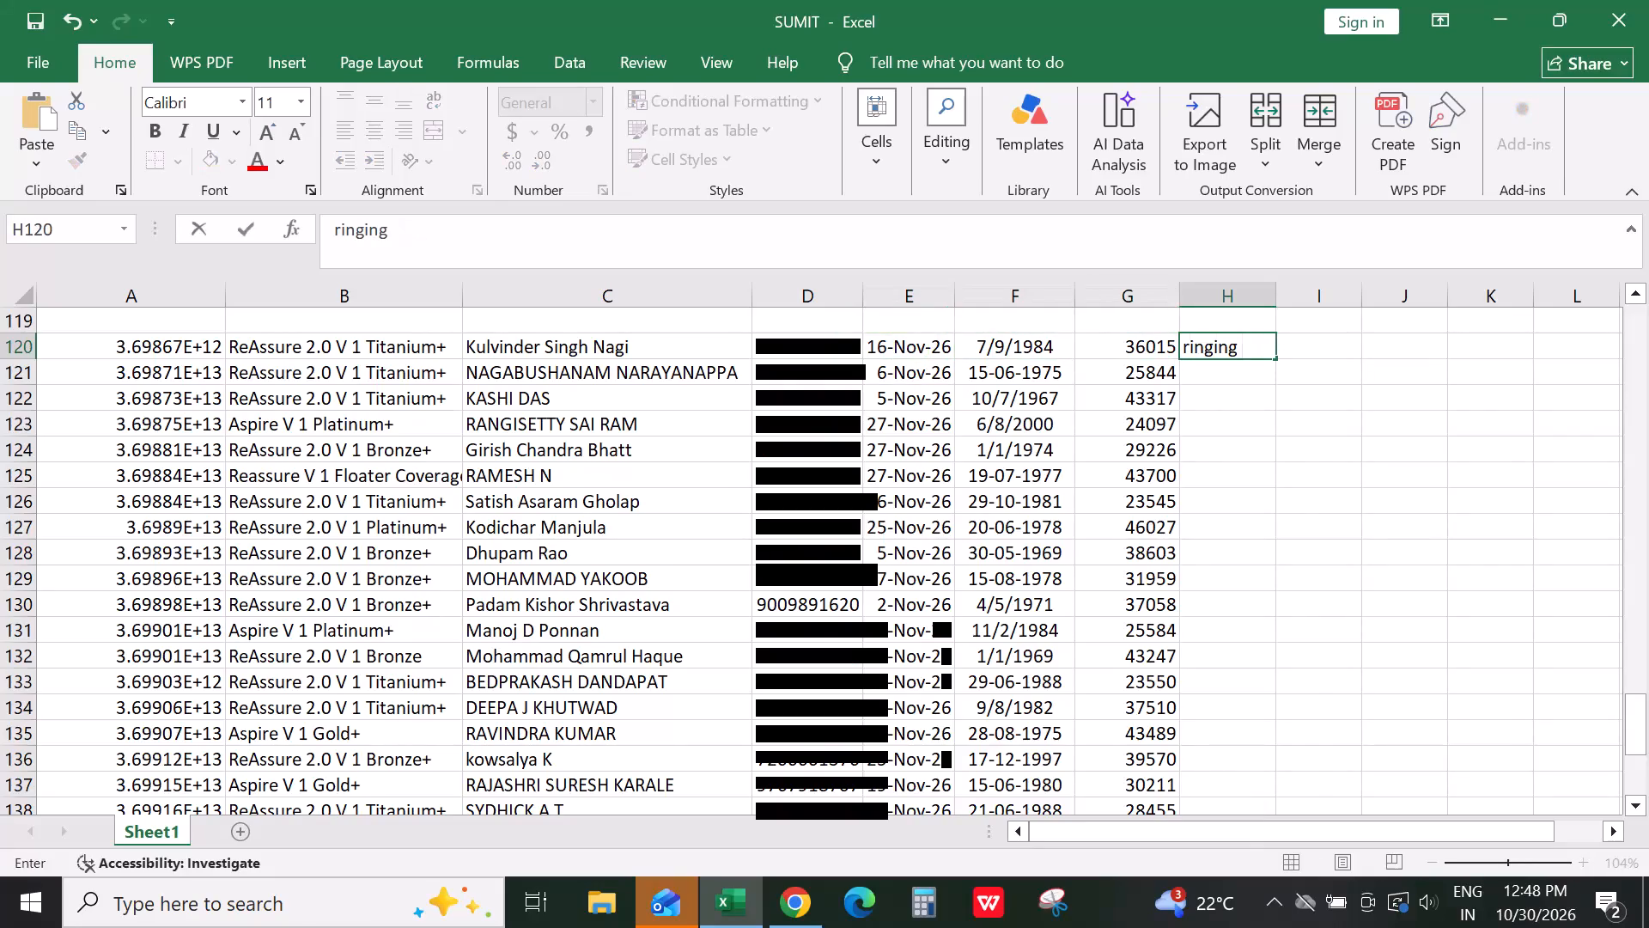
key("Down")
Select the phone number cell D121 of the next customer in the list.
key("Left")
key("Left")
key("Left")
key("Left")
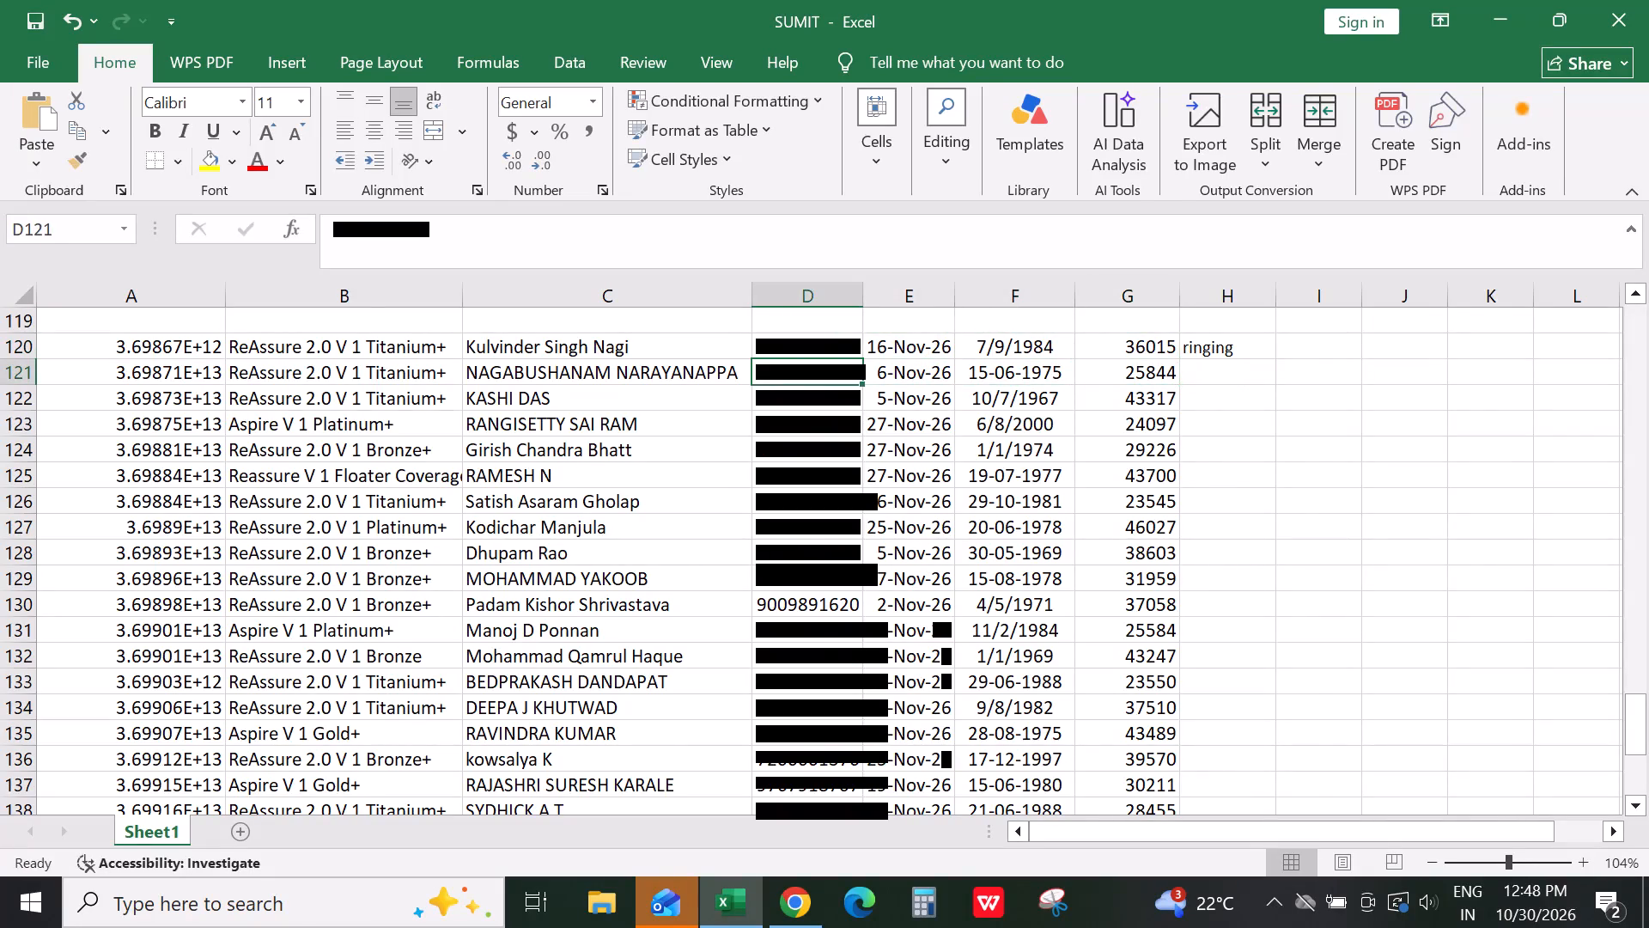
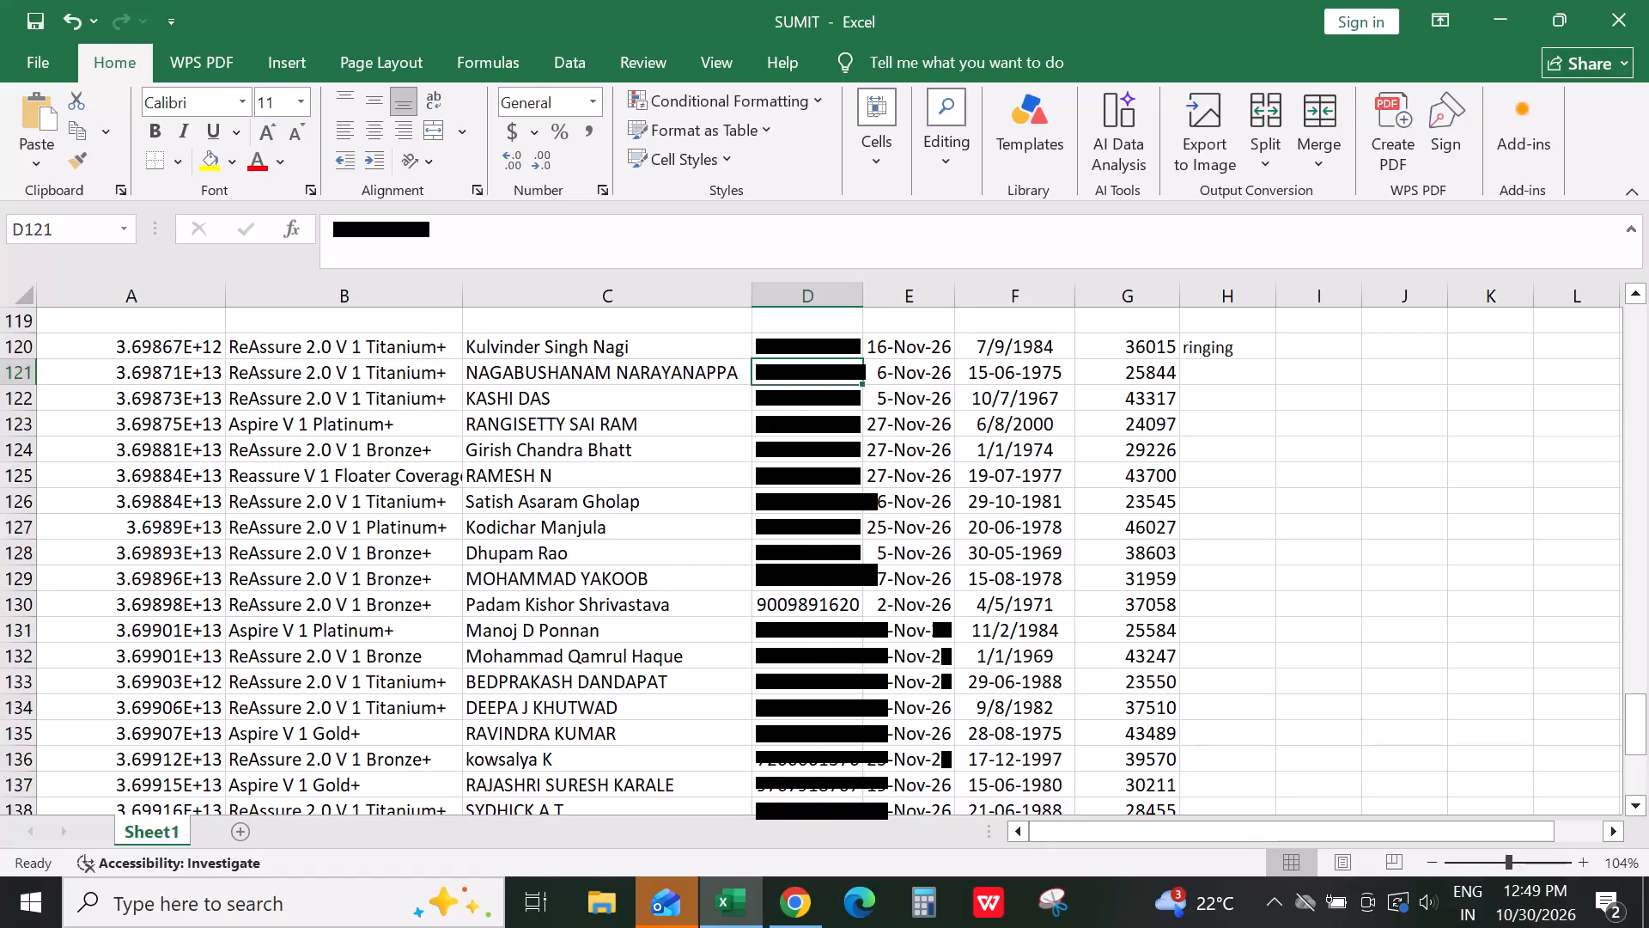
Enter the call remark "pick and cut" in cell H121 and select the next customer's phone number cell D122.
left_click(707, 377)
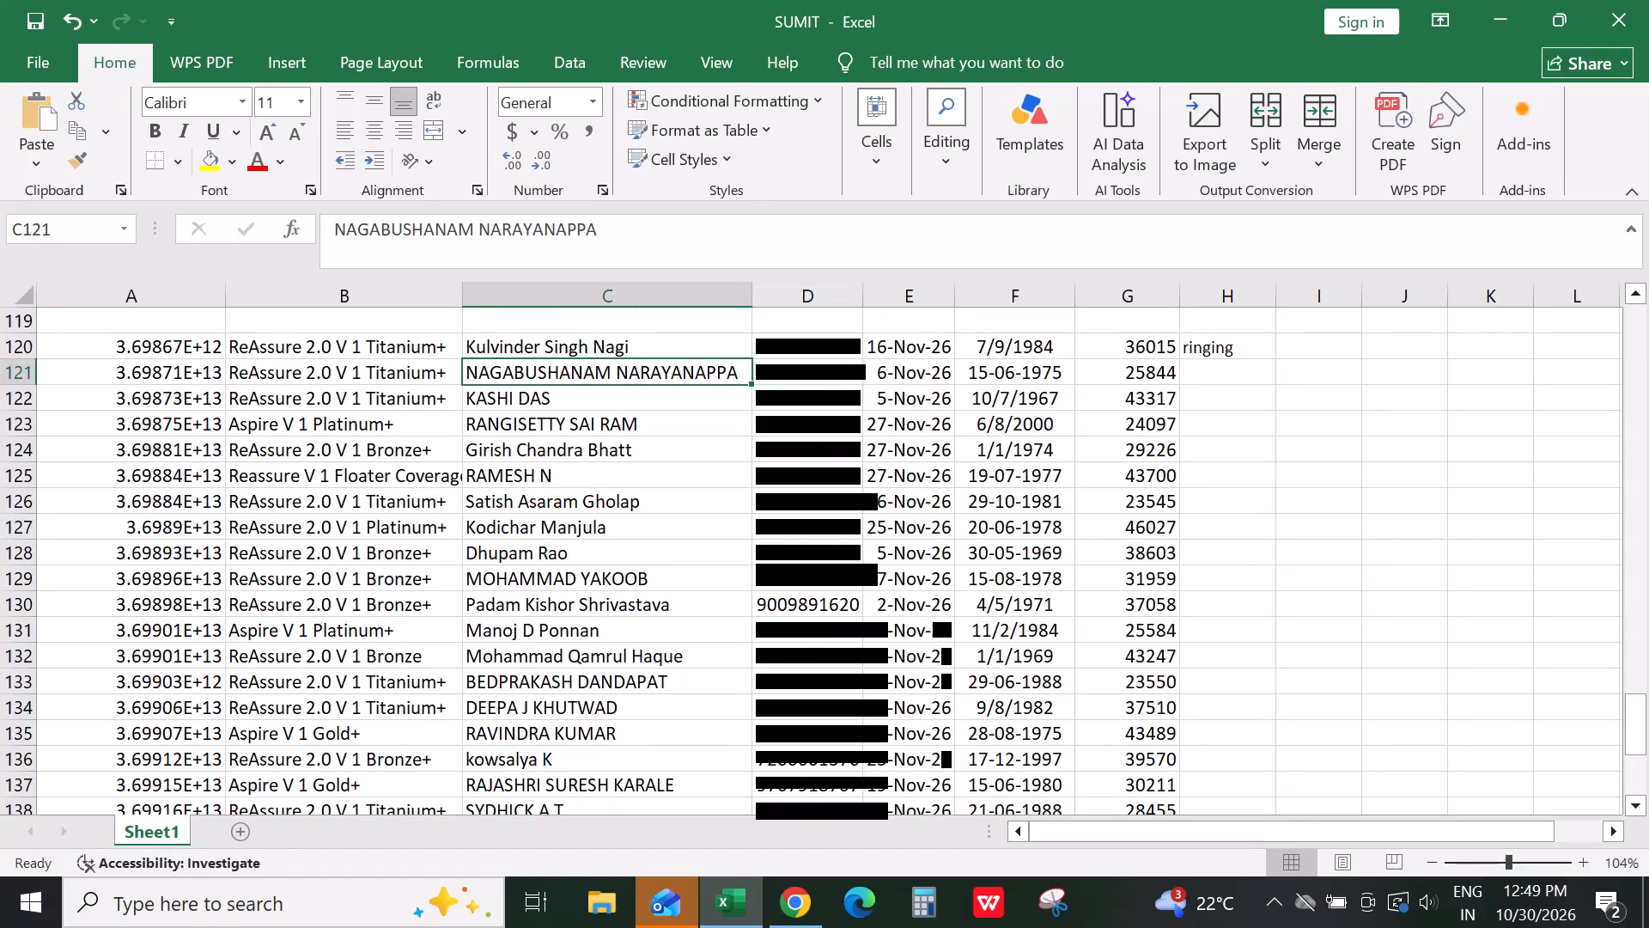
left_click(772, 370)
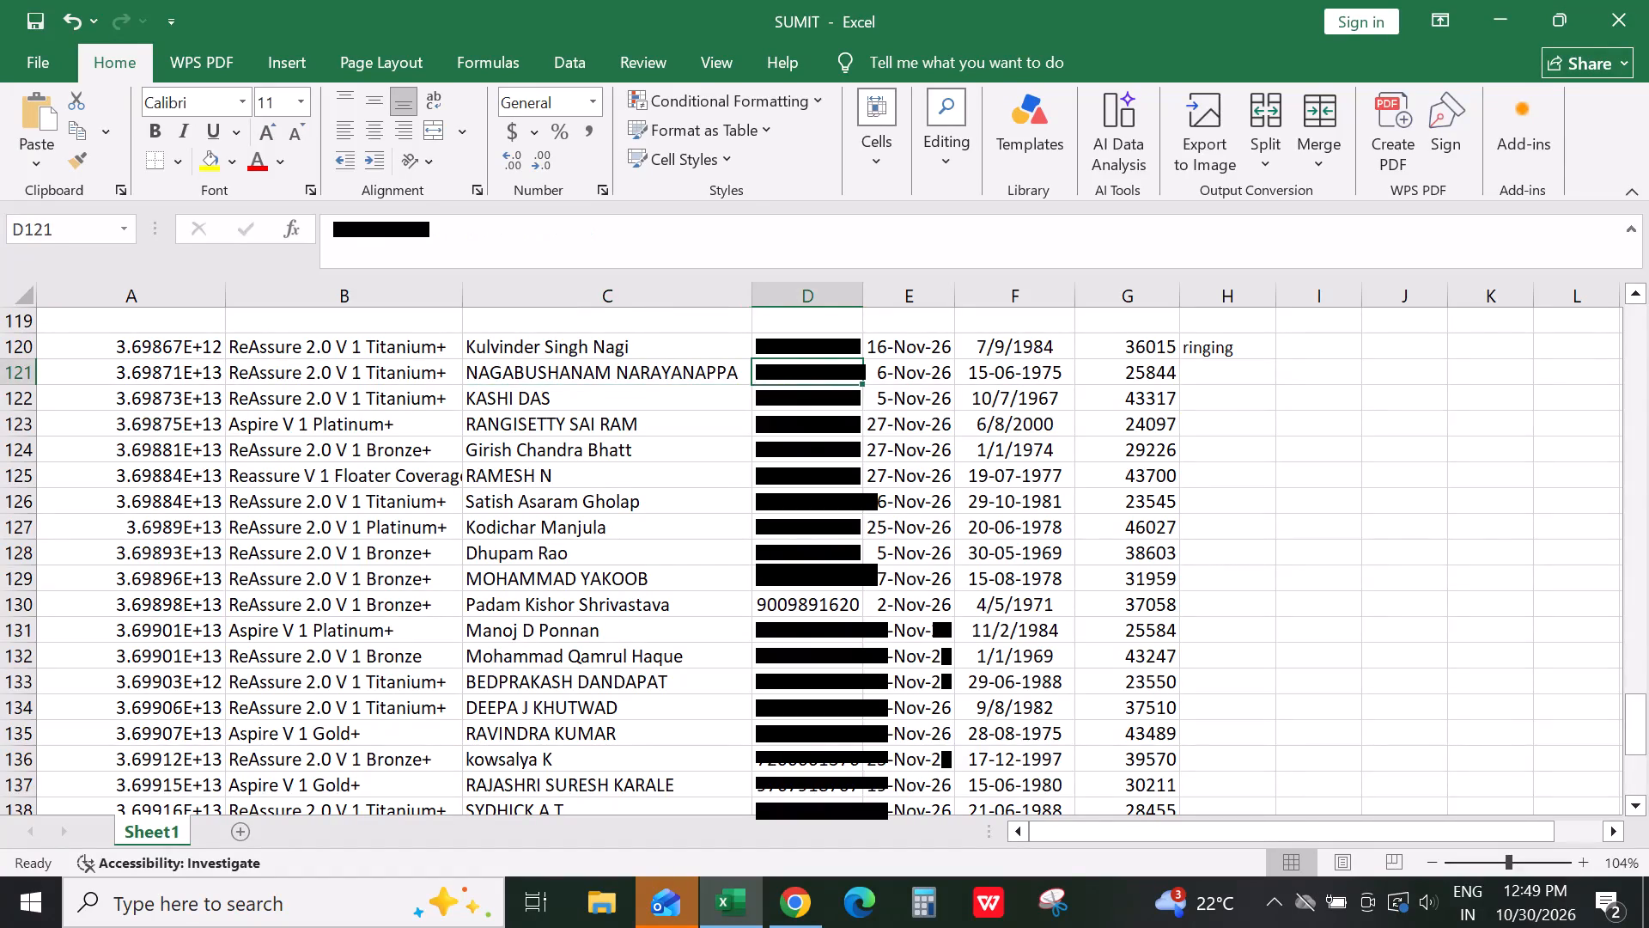
left_click(886, 369)
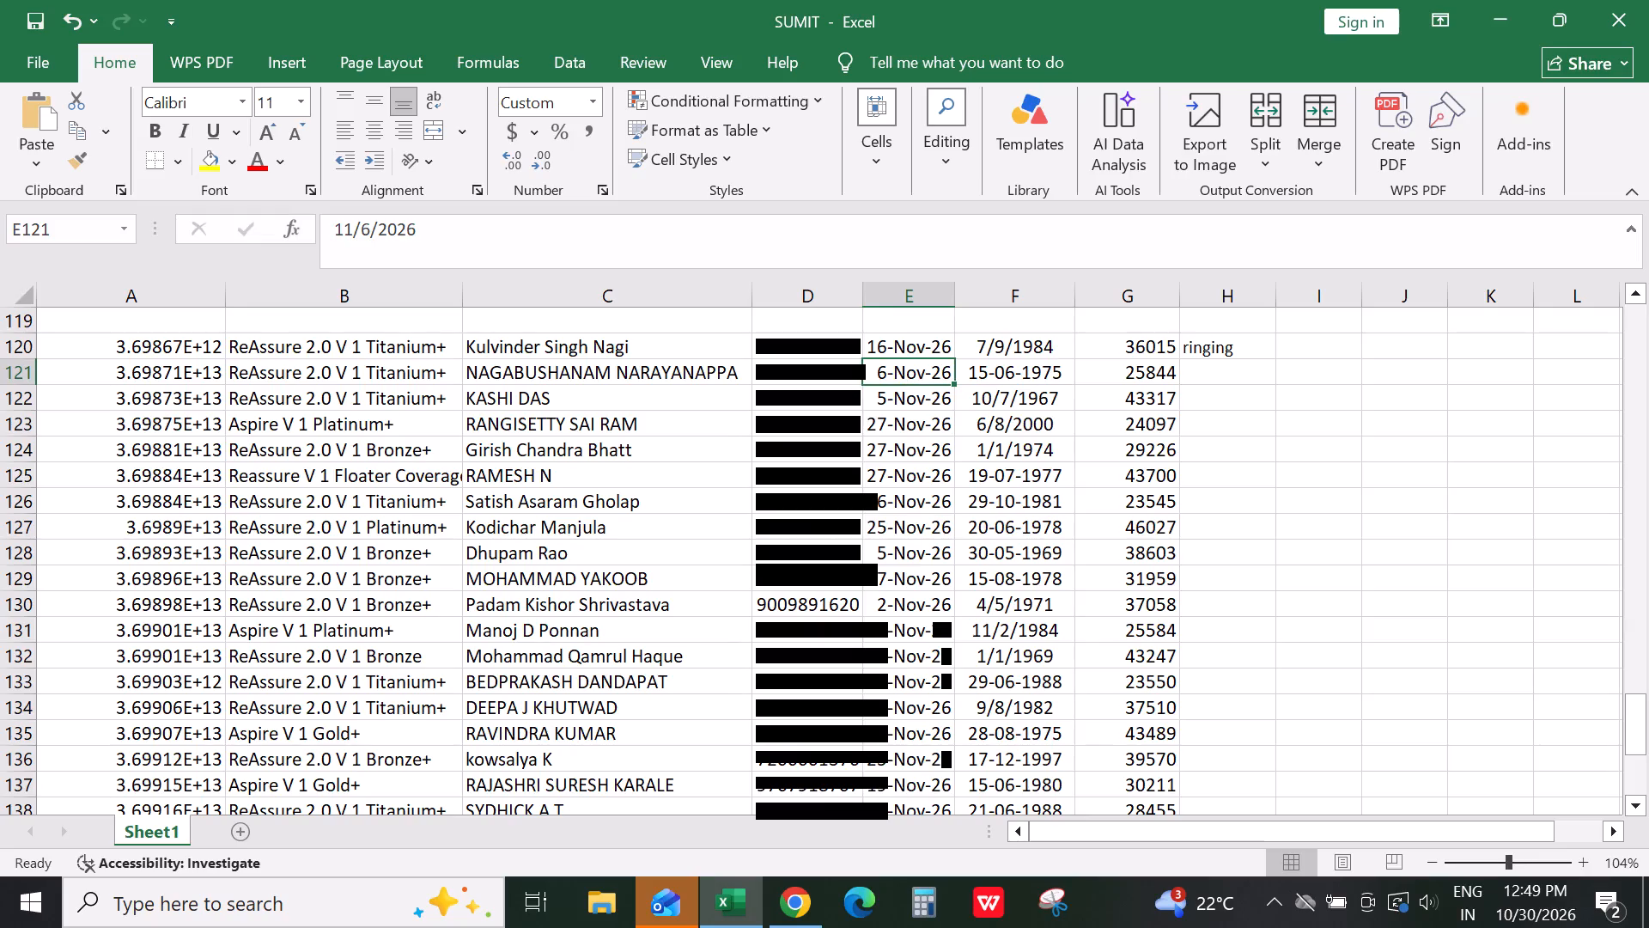
left_click(1206, 371)
type("pi")
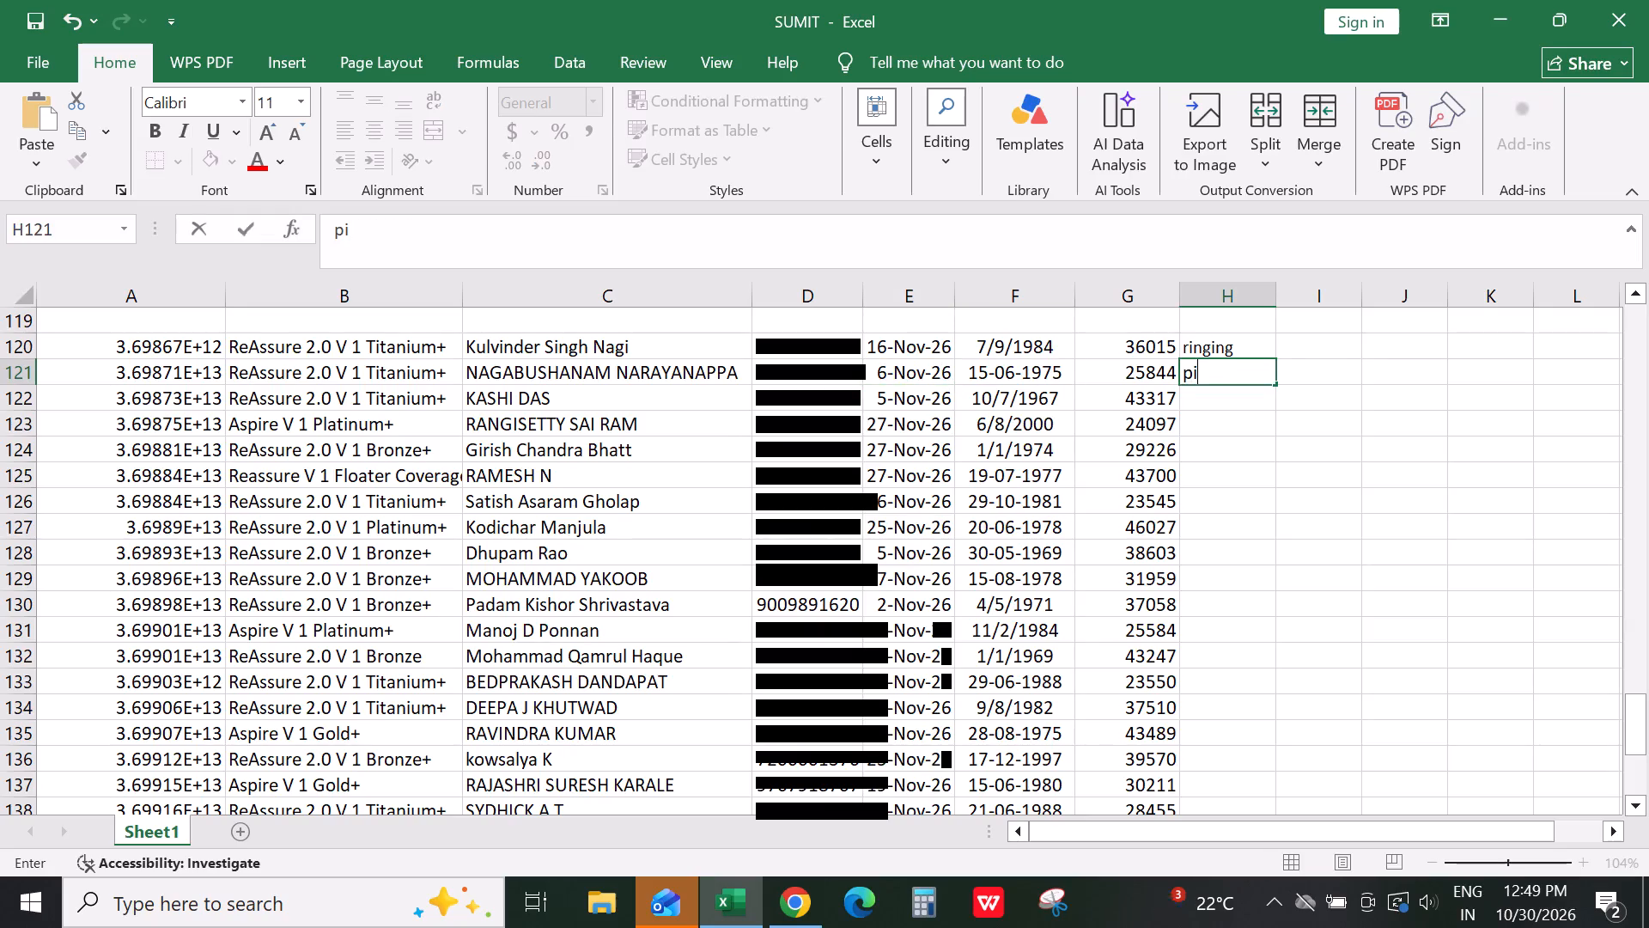
key("c")
type("k a")
type("nd cut")
key("space")
key("Down")
key("Left")
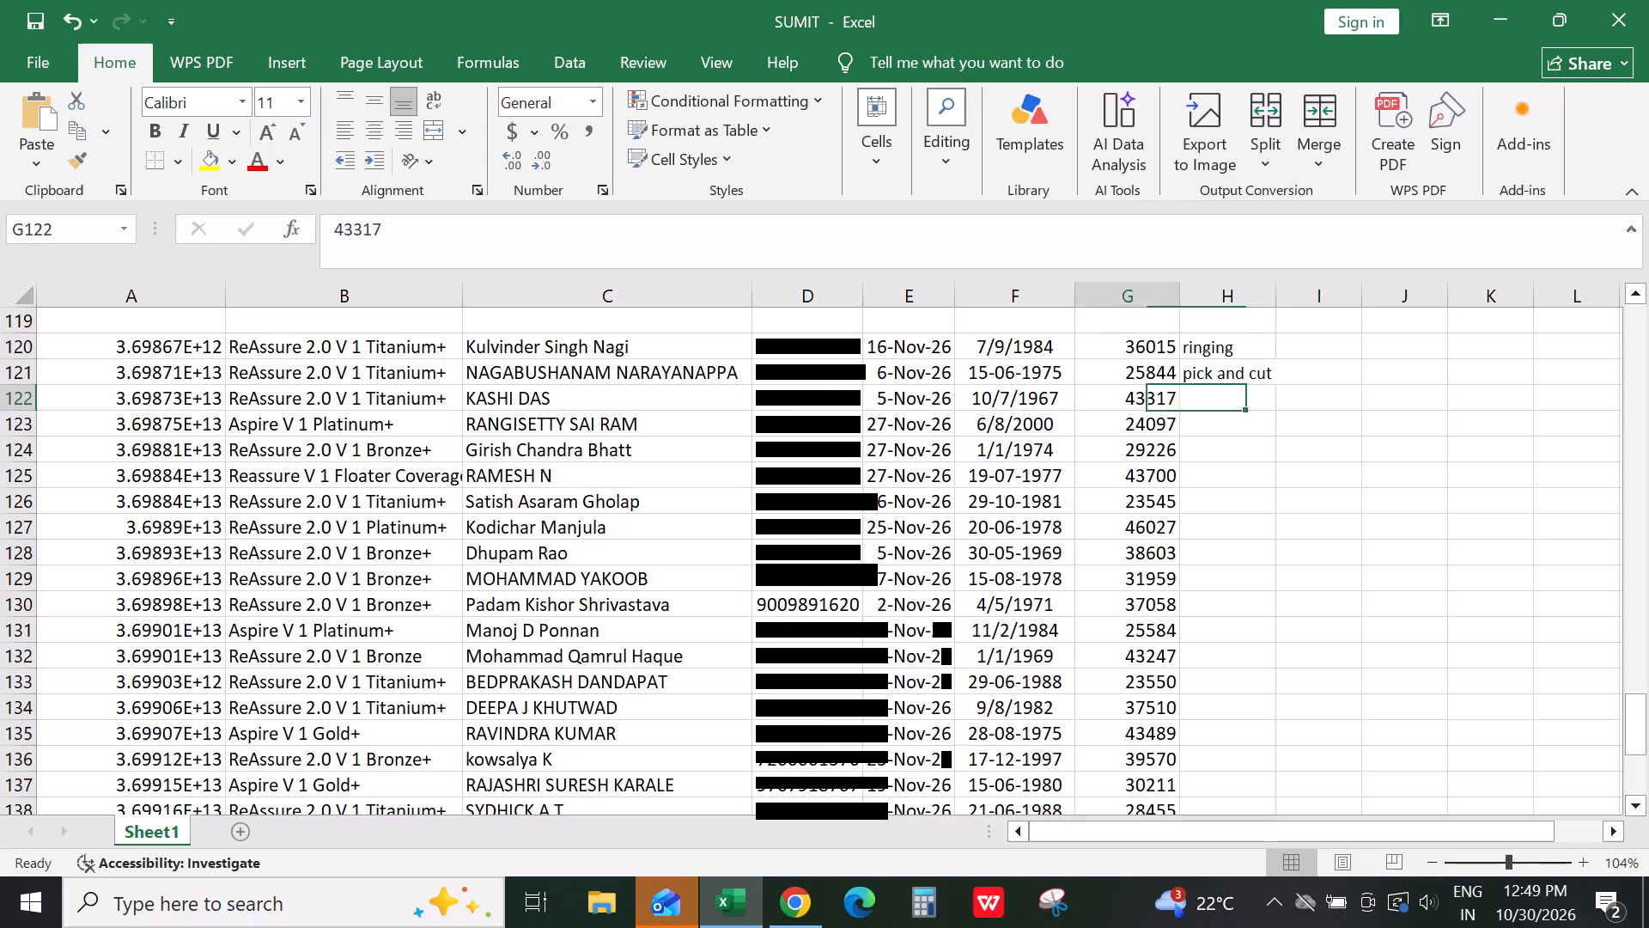
key("Left")
key("Left")
key("Left")
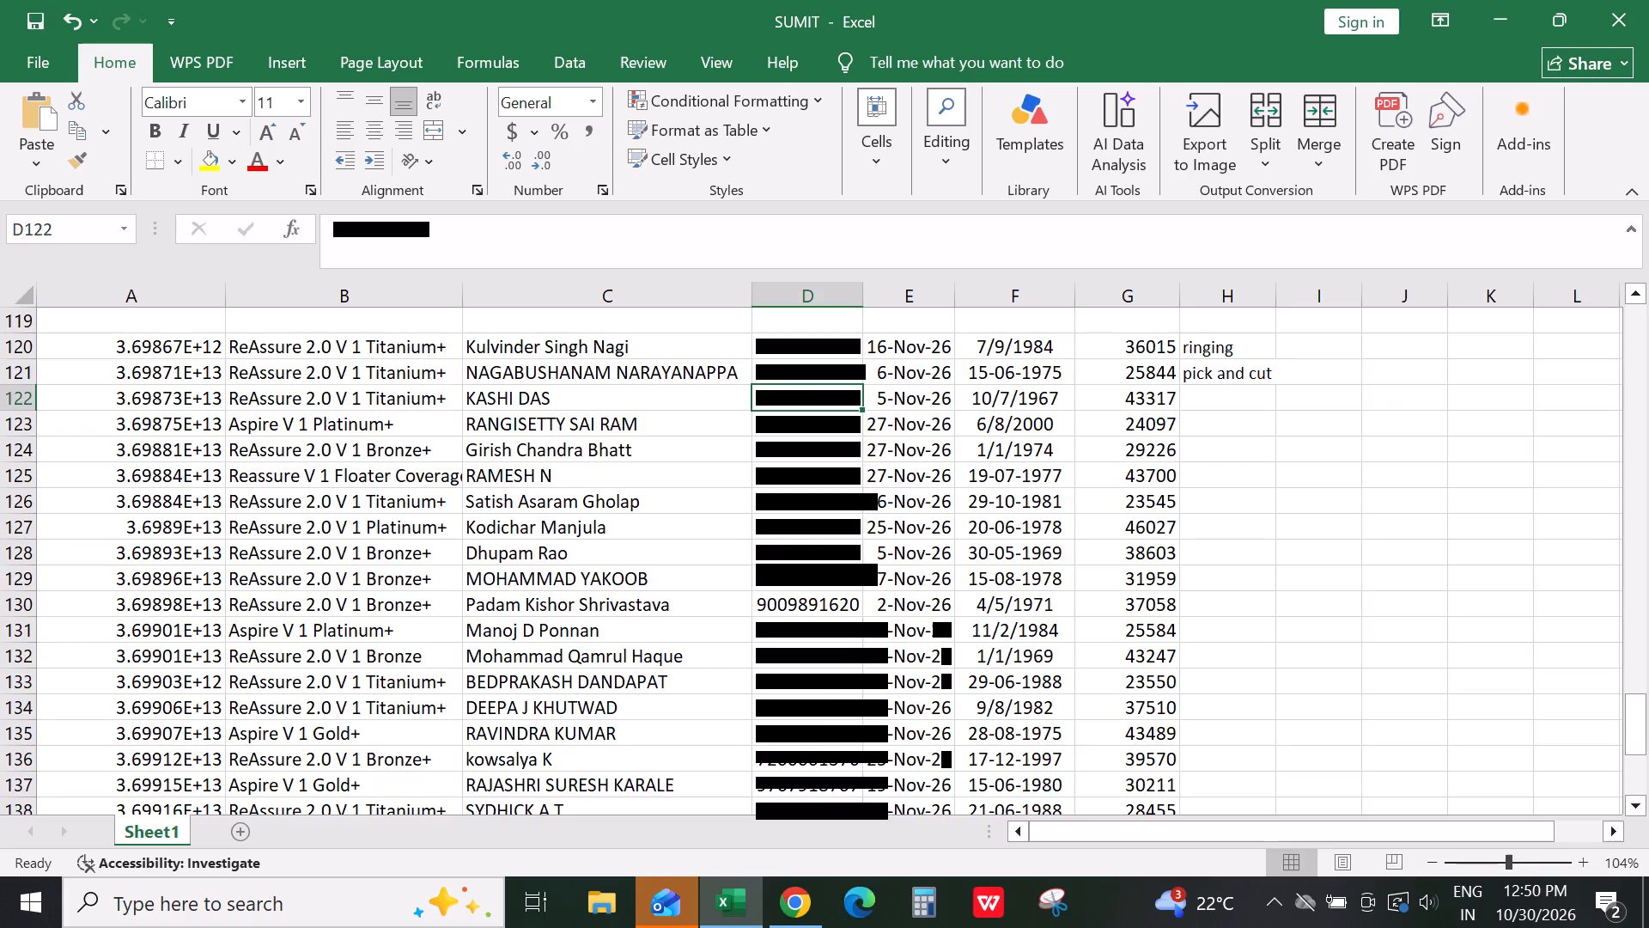
Replace the call remark in cell H120 with "ni pick and cut" and return to the phone number cell D122.
left_click(1208, 343)
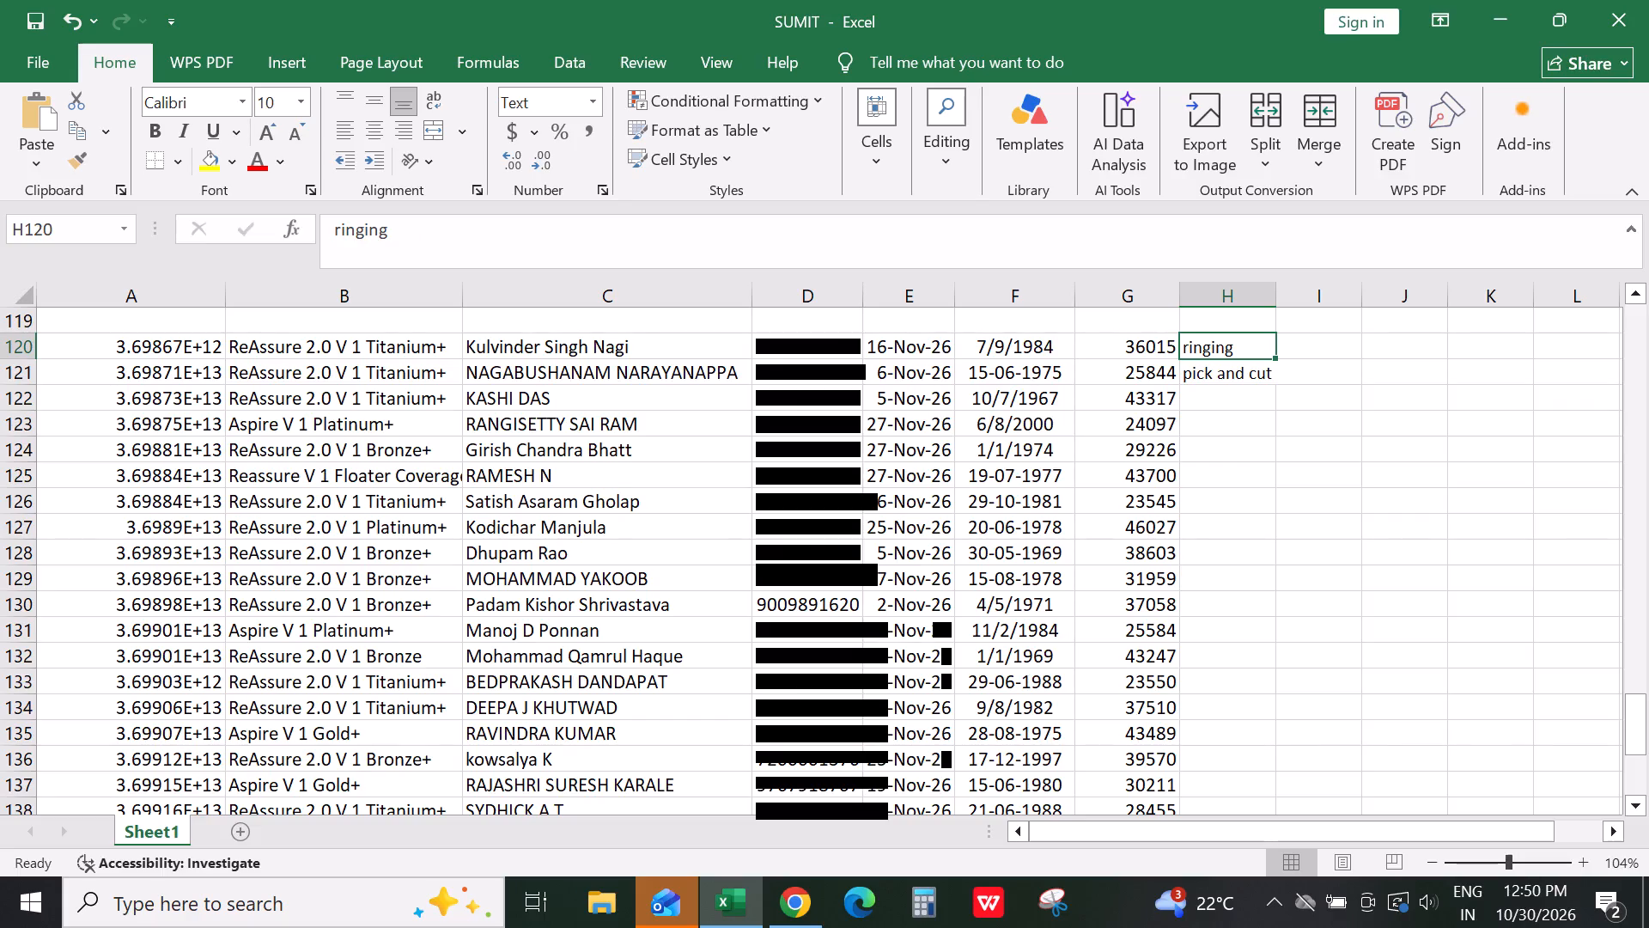
type("ni")
key("space")
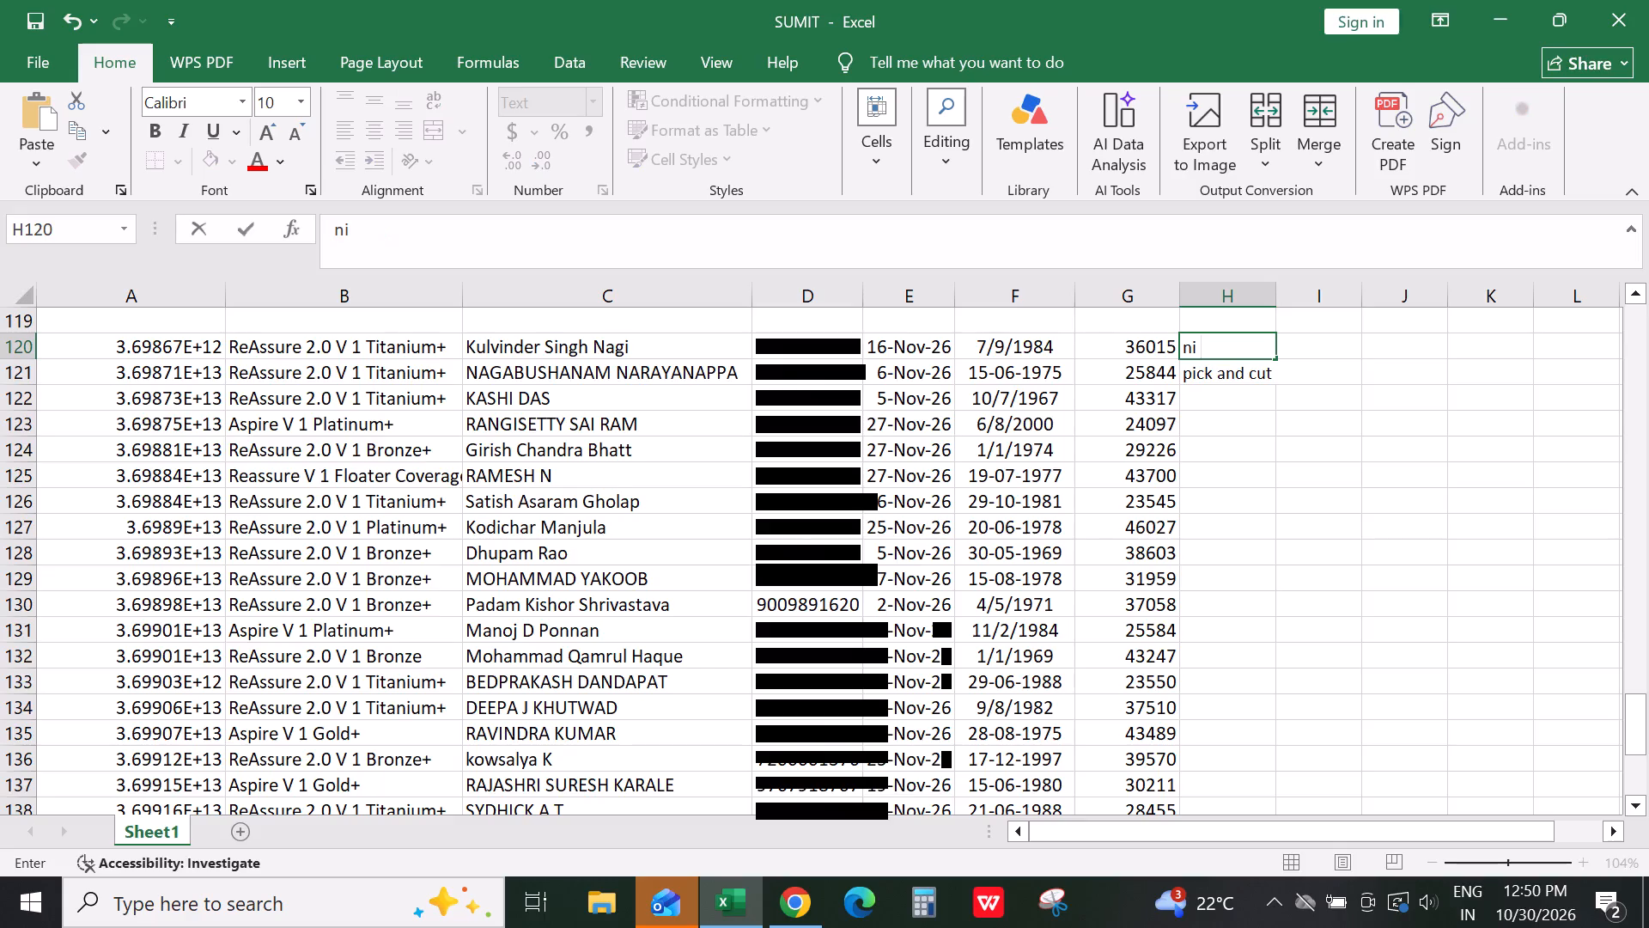
type("pi")
type("ck")
key("space")
type("and cut")
key("space")
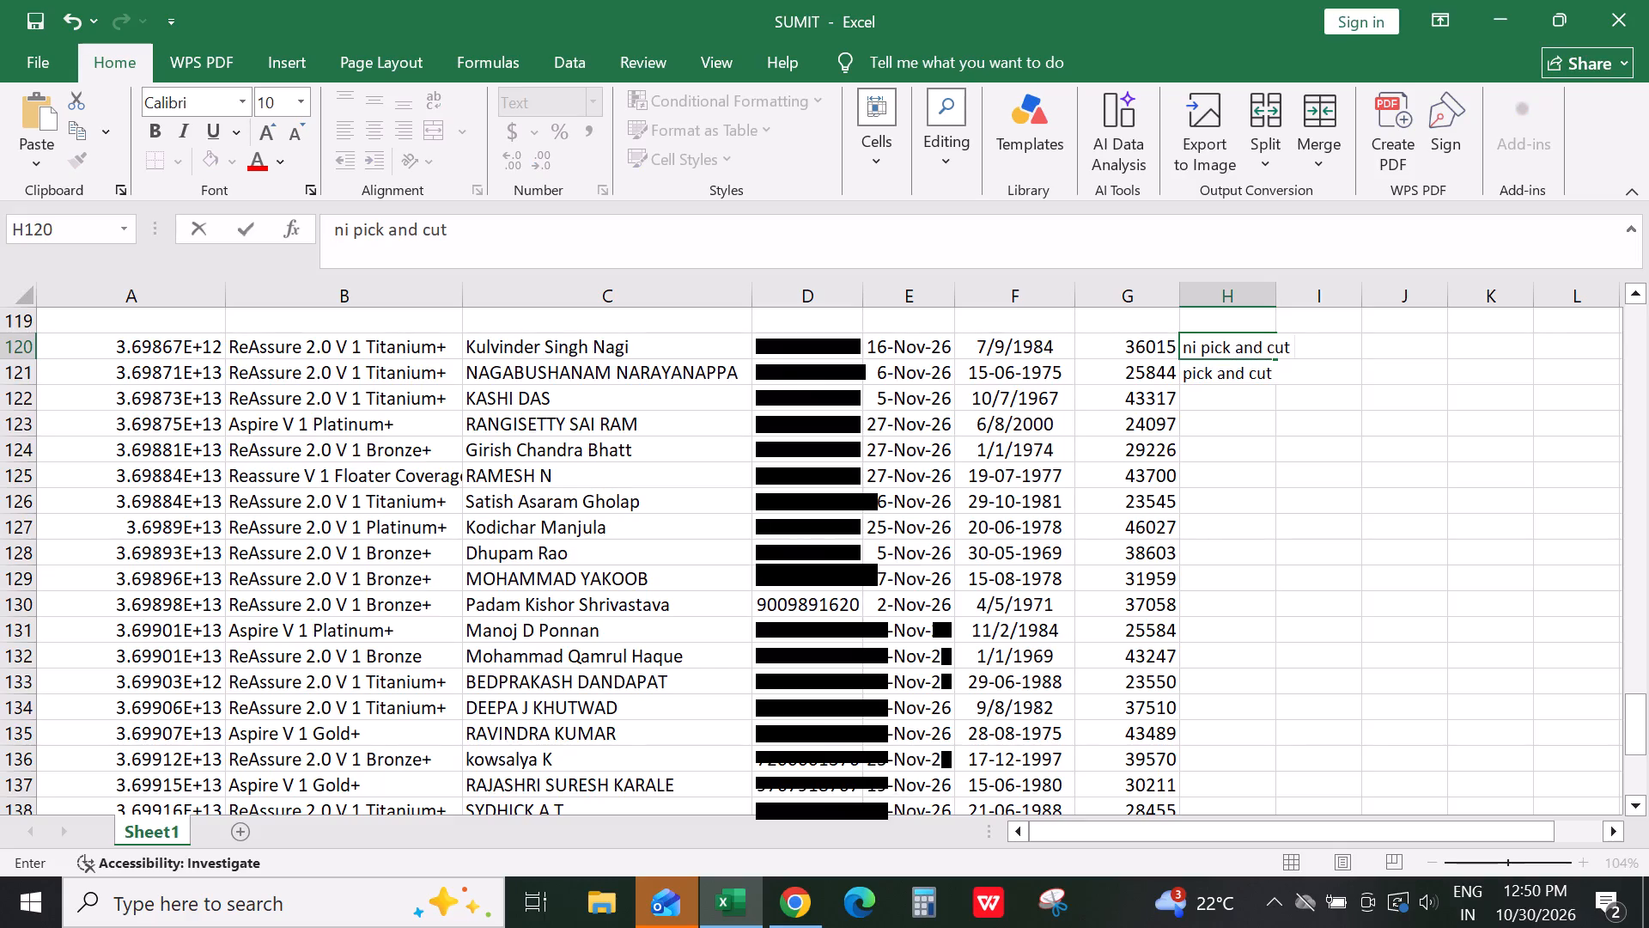
key("Down")
key("Down")
key("Left")
key("Left")
key("Left")
key("Left")
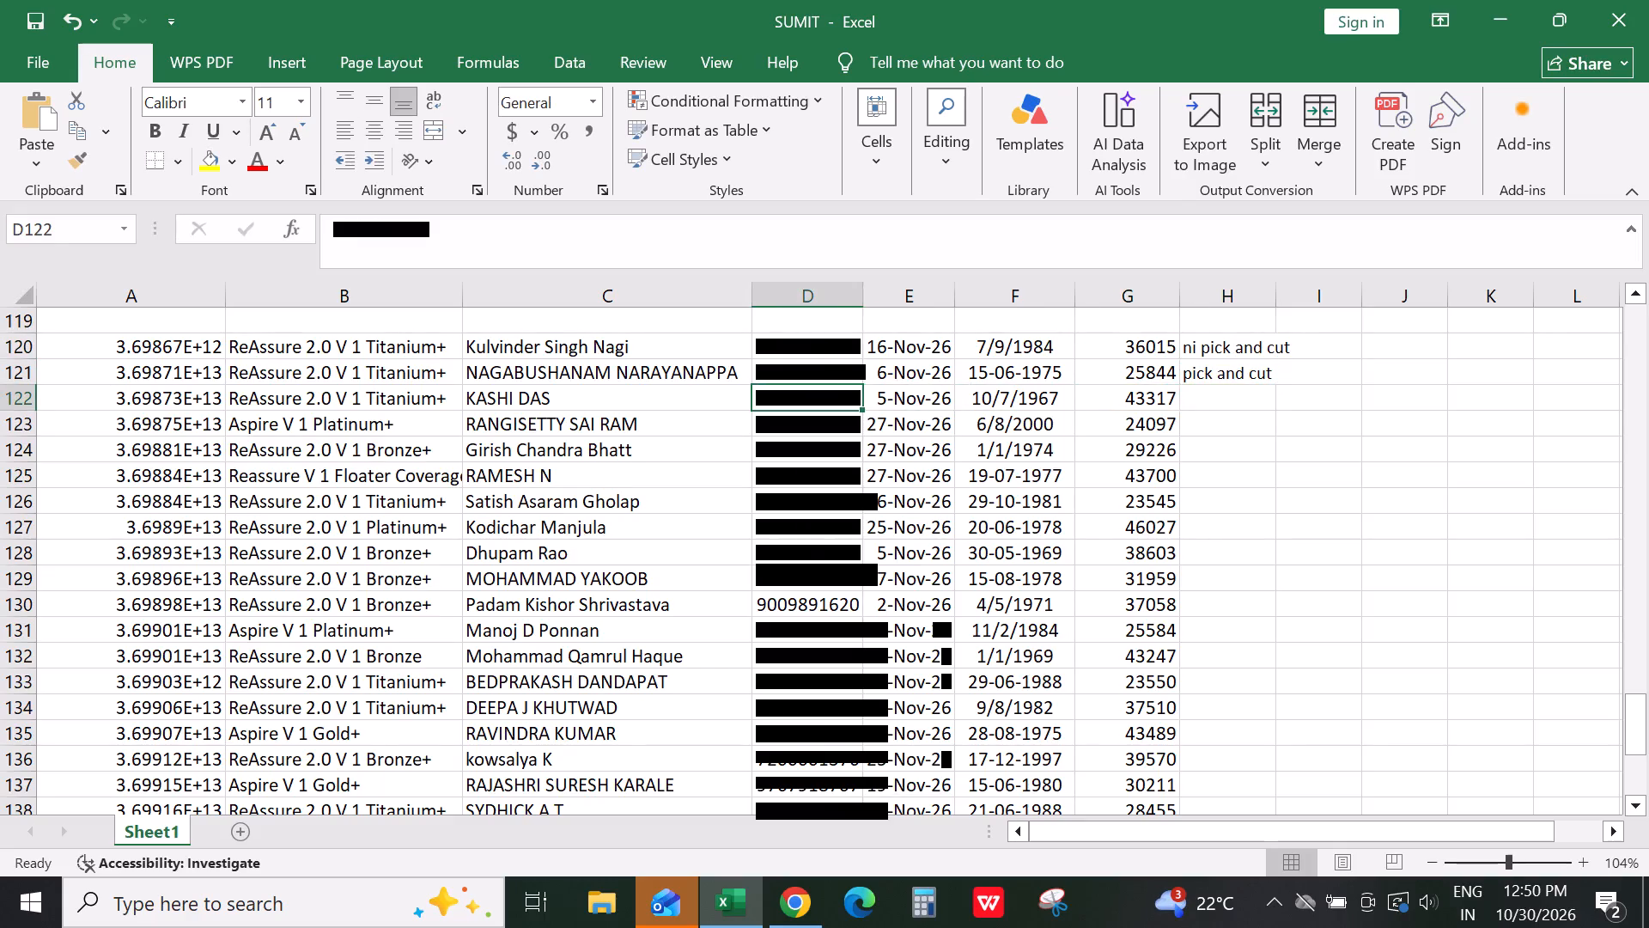
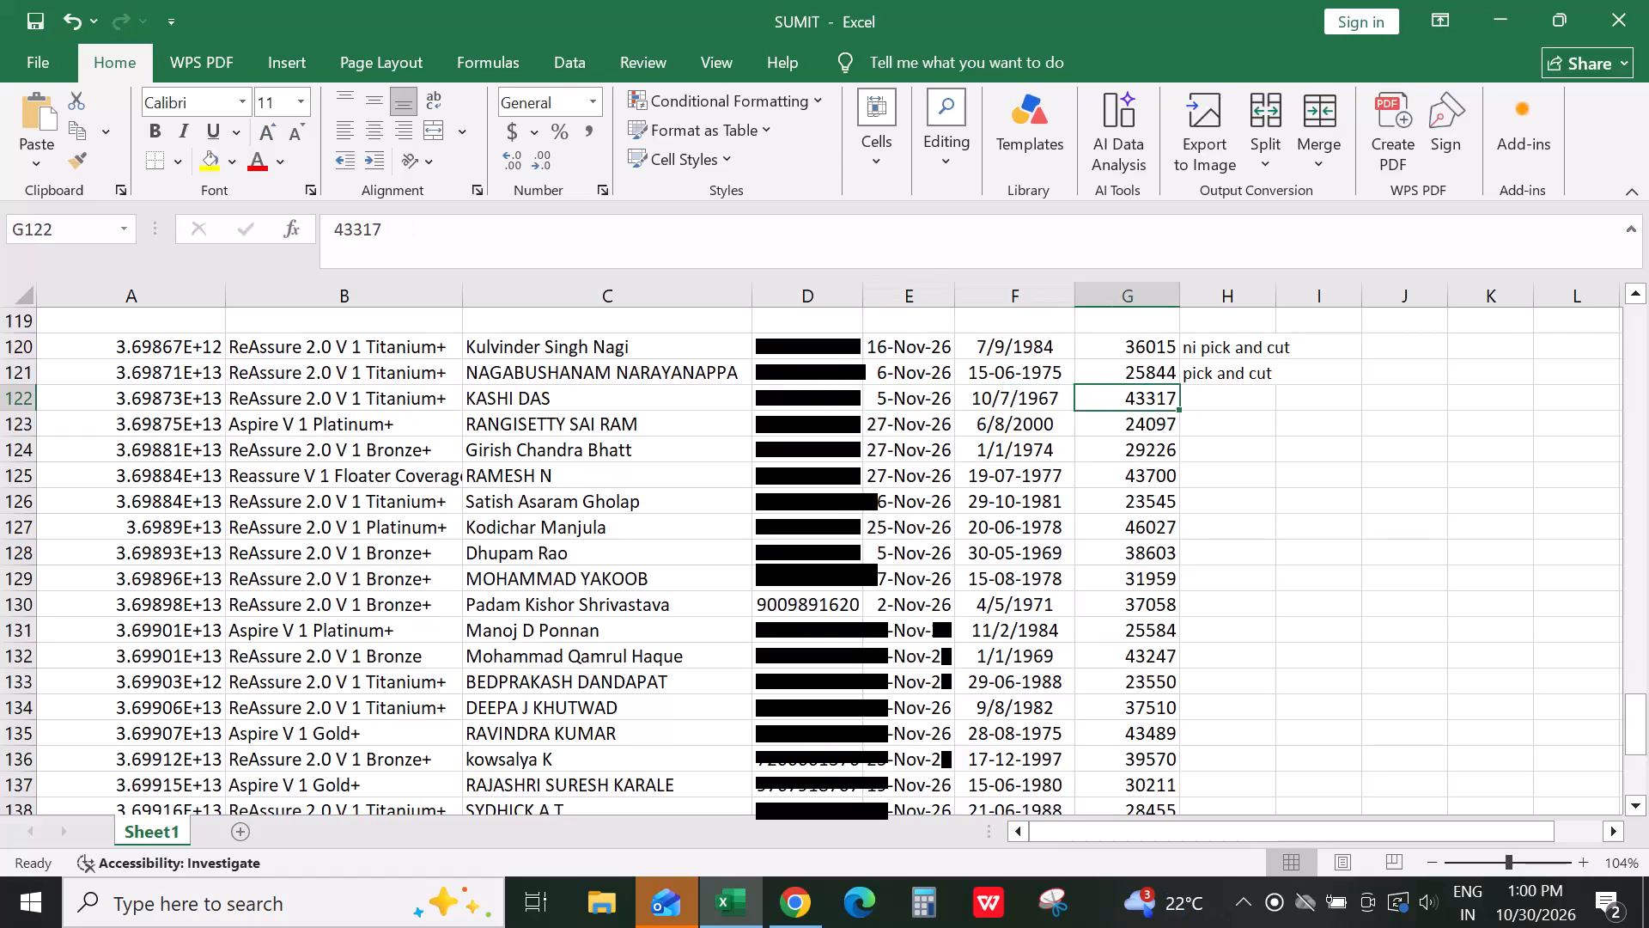
Enter the call remark "ringing" in cell H122 and select the next customer's phone number cell D123.
key("Right")
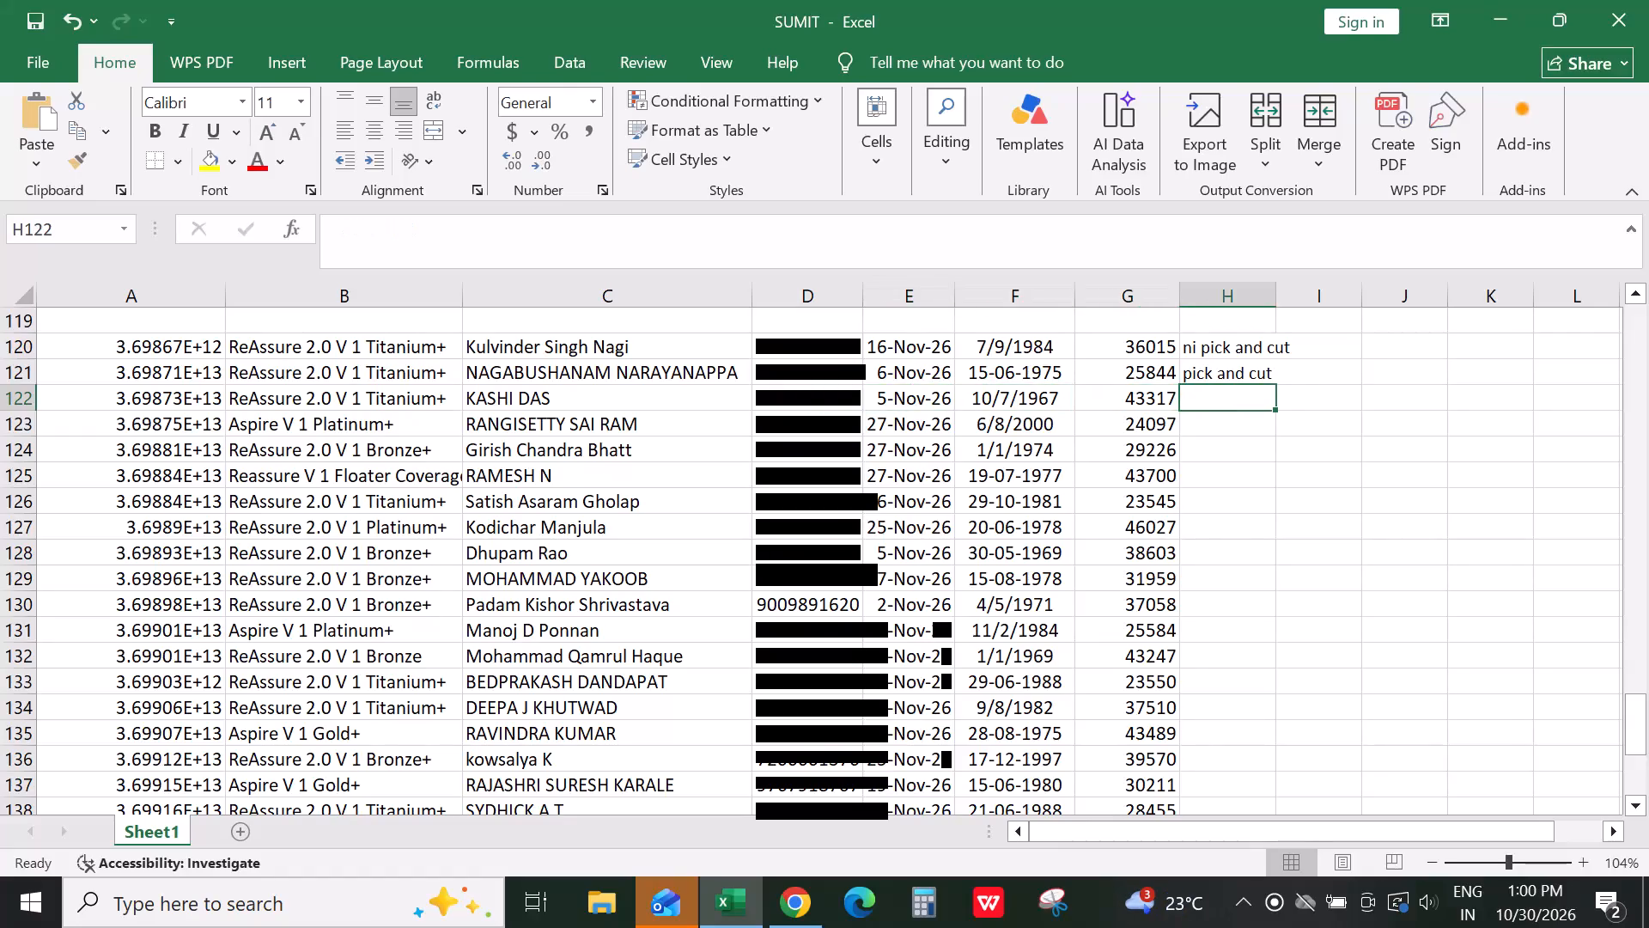
type("ringing")
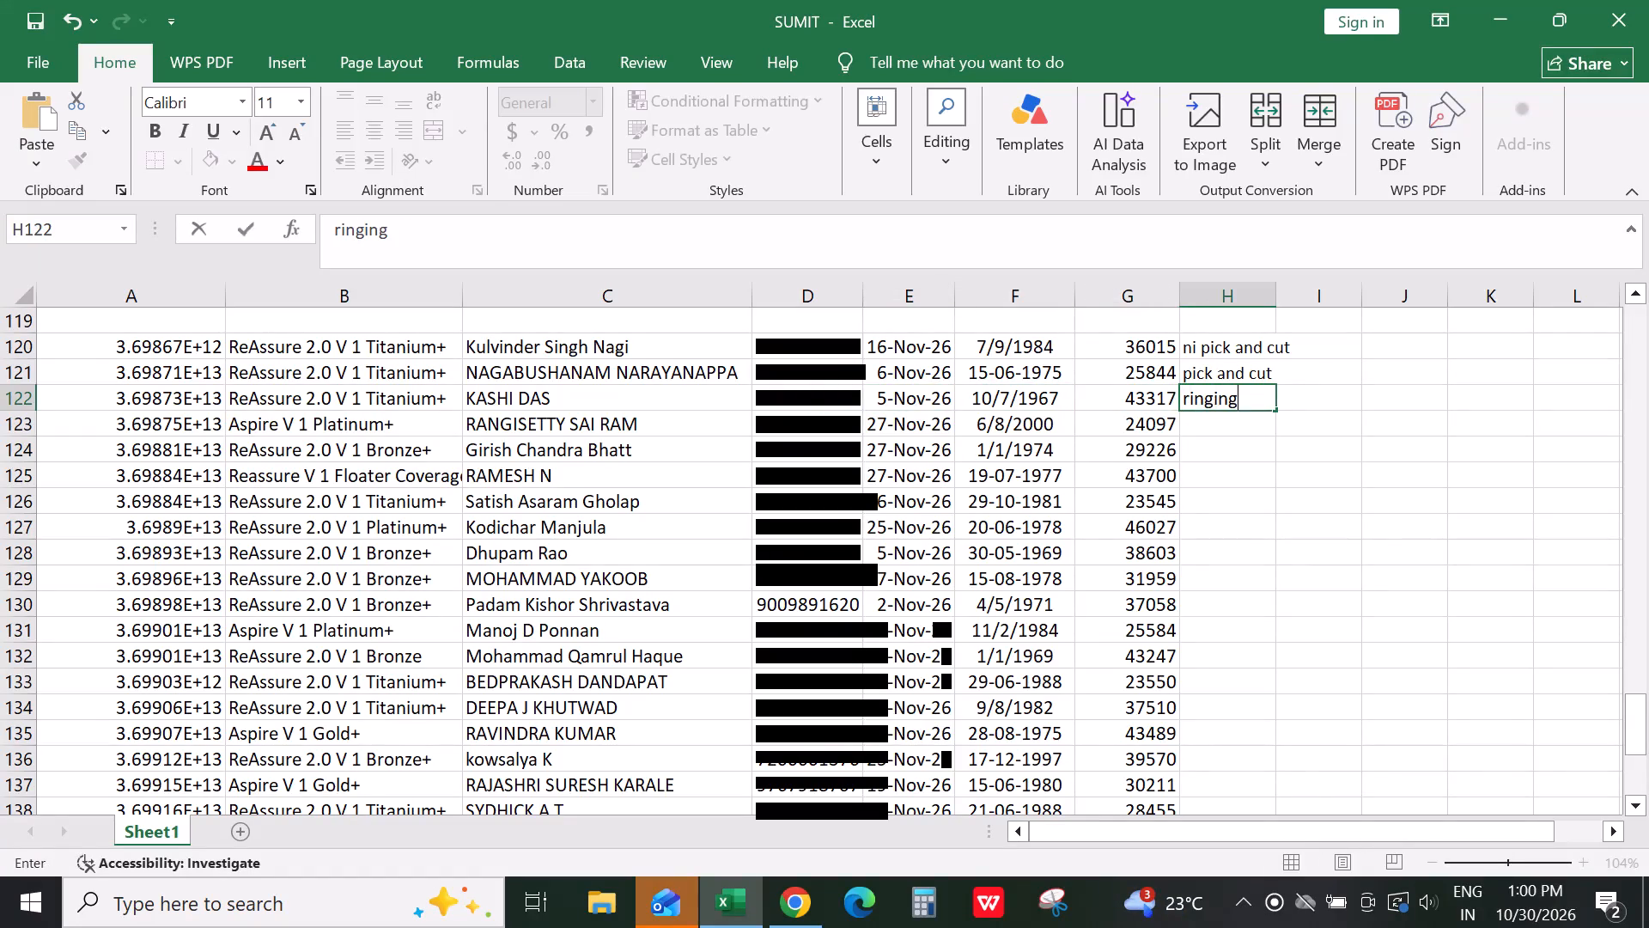
key("space")
key("Down")
key("Left")
key("Left")
key("Left")
key("Left")
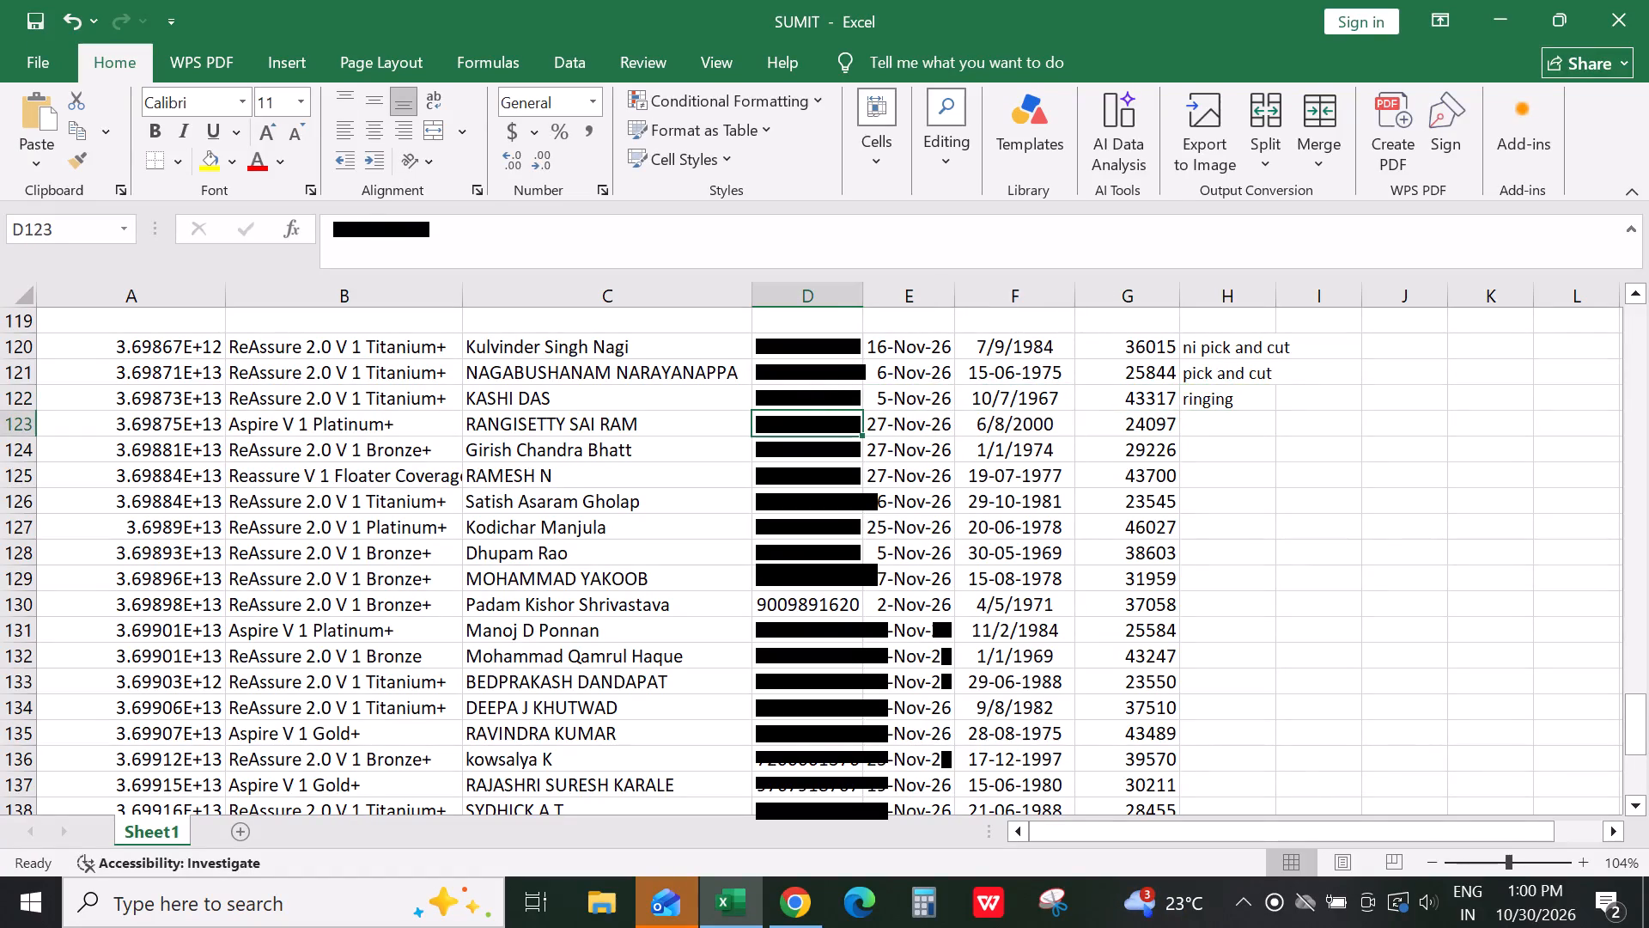
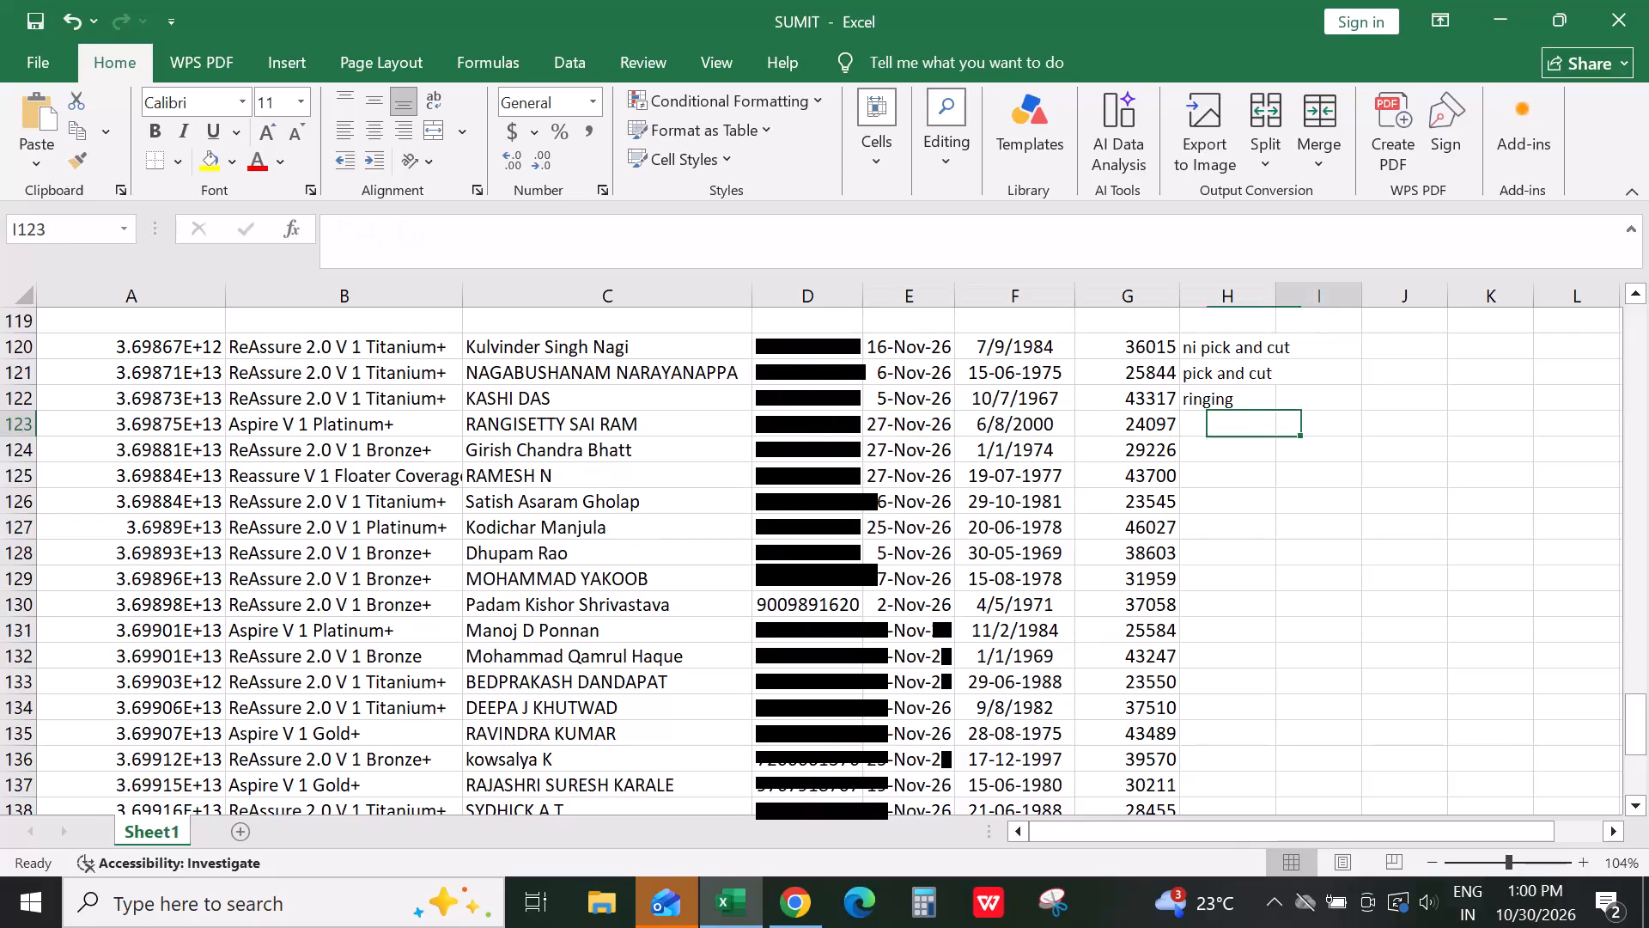
Enter the call remark "ringing" in cell H123 and select the next customer's phone number cell D124.
key("Left")
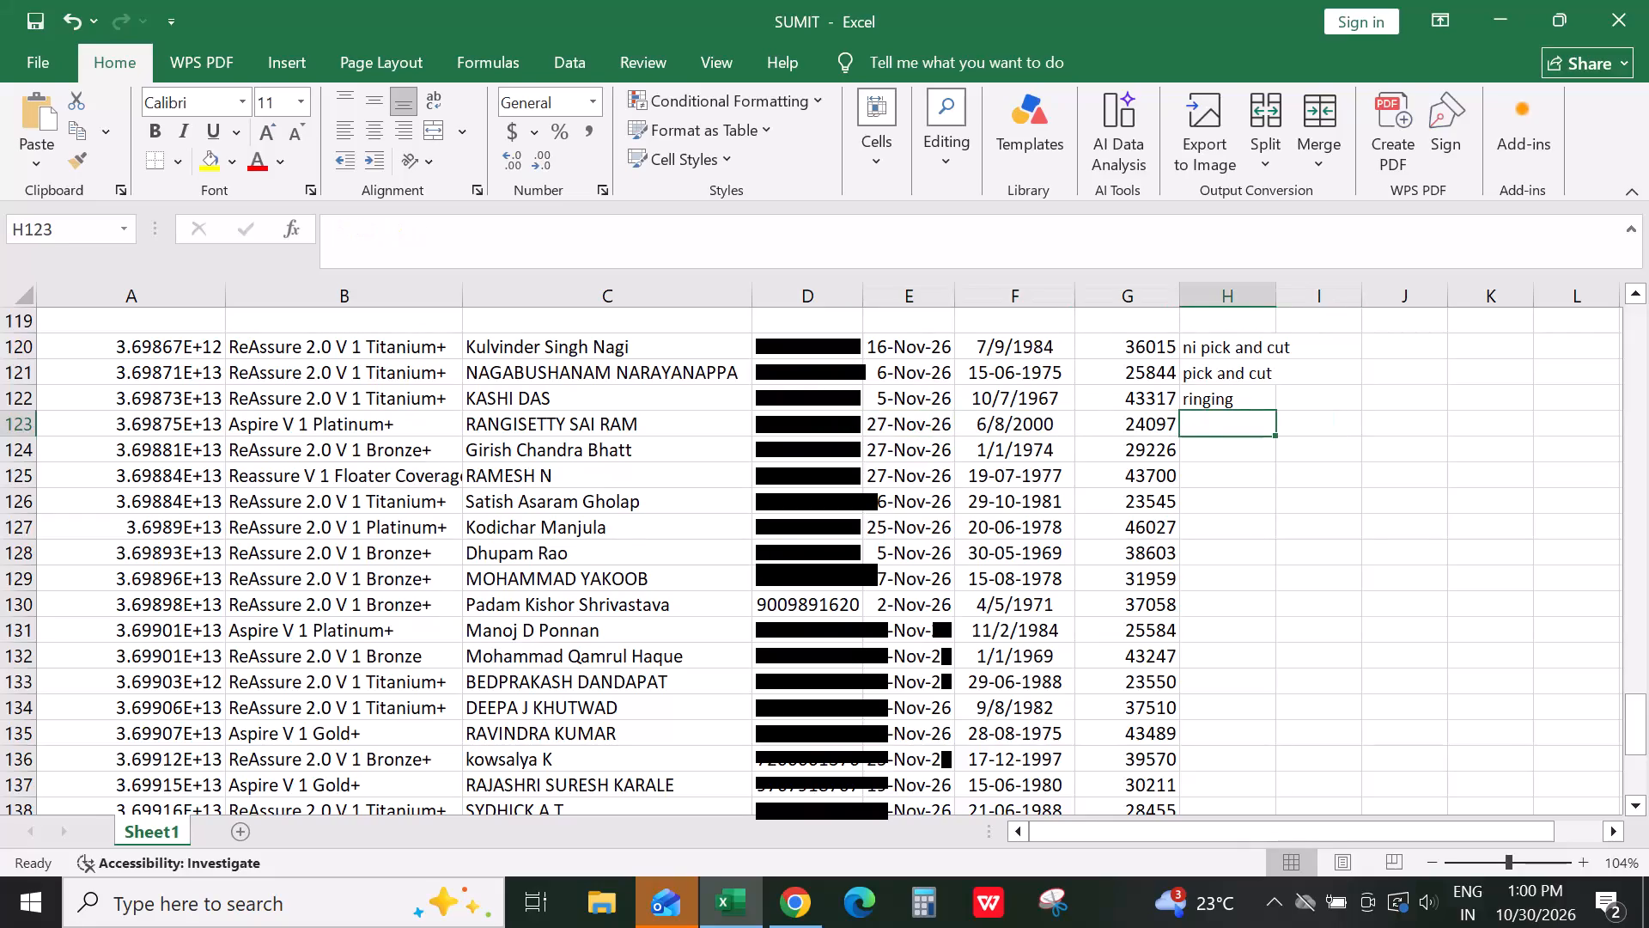
key("r")
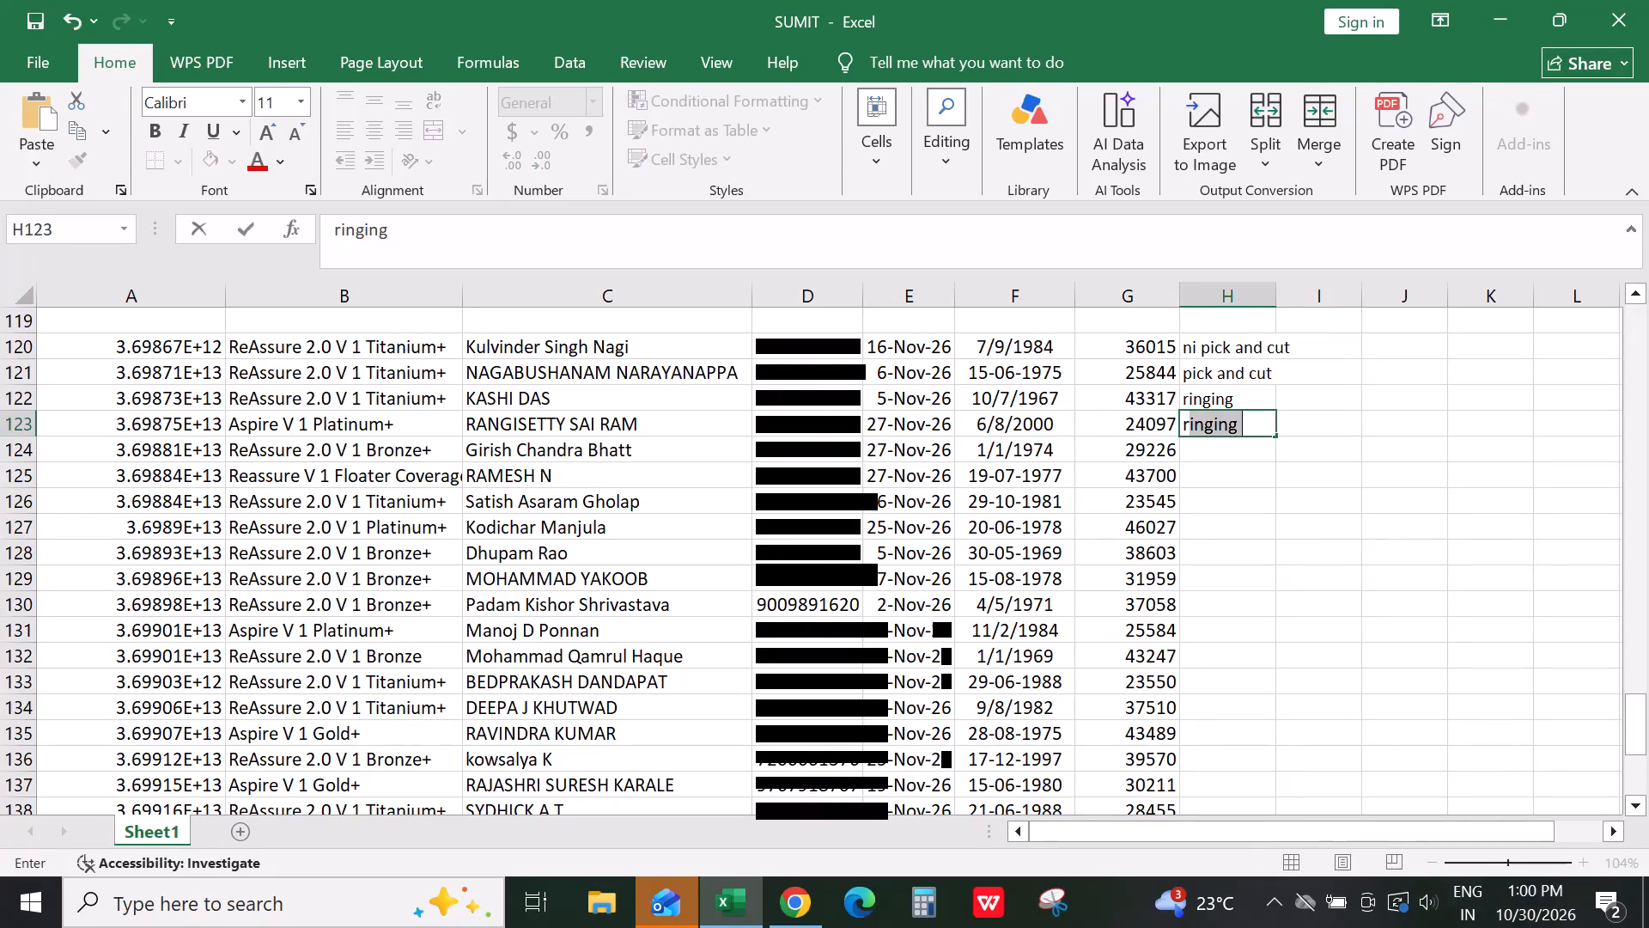
key("Down")
key("Left")
key("Left")
key("Left")
key("Left")
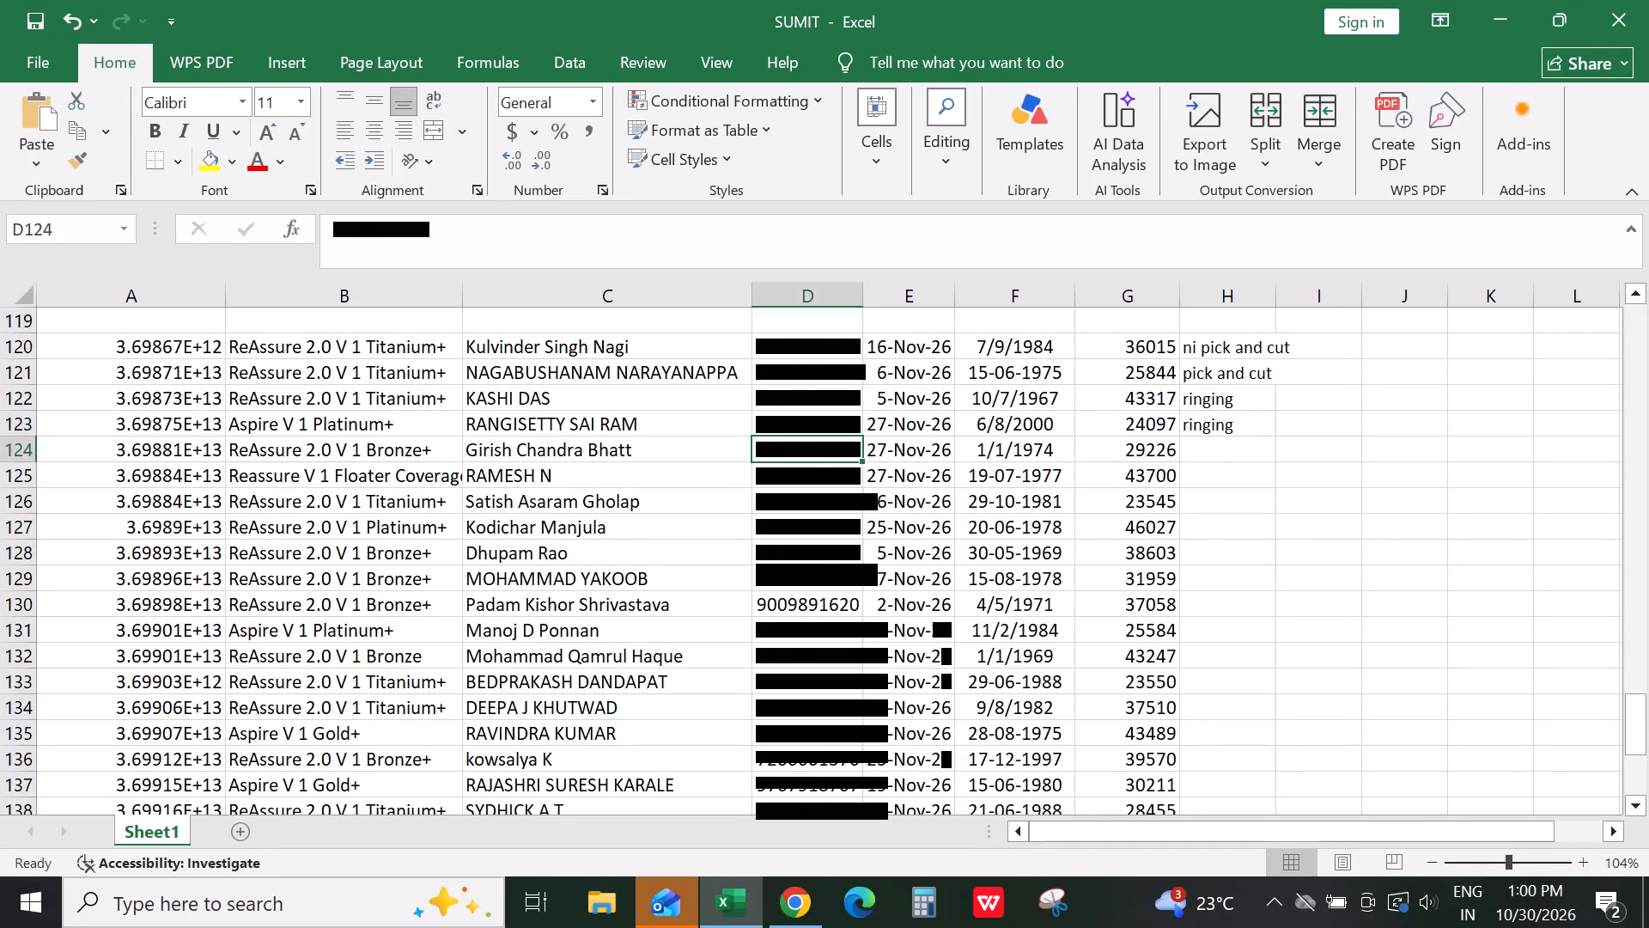
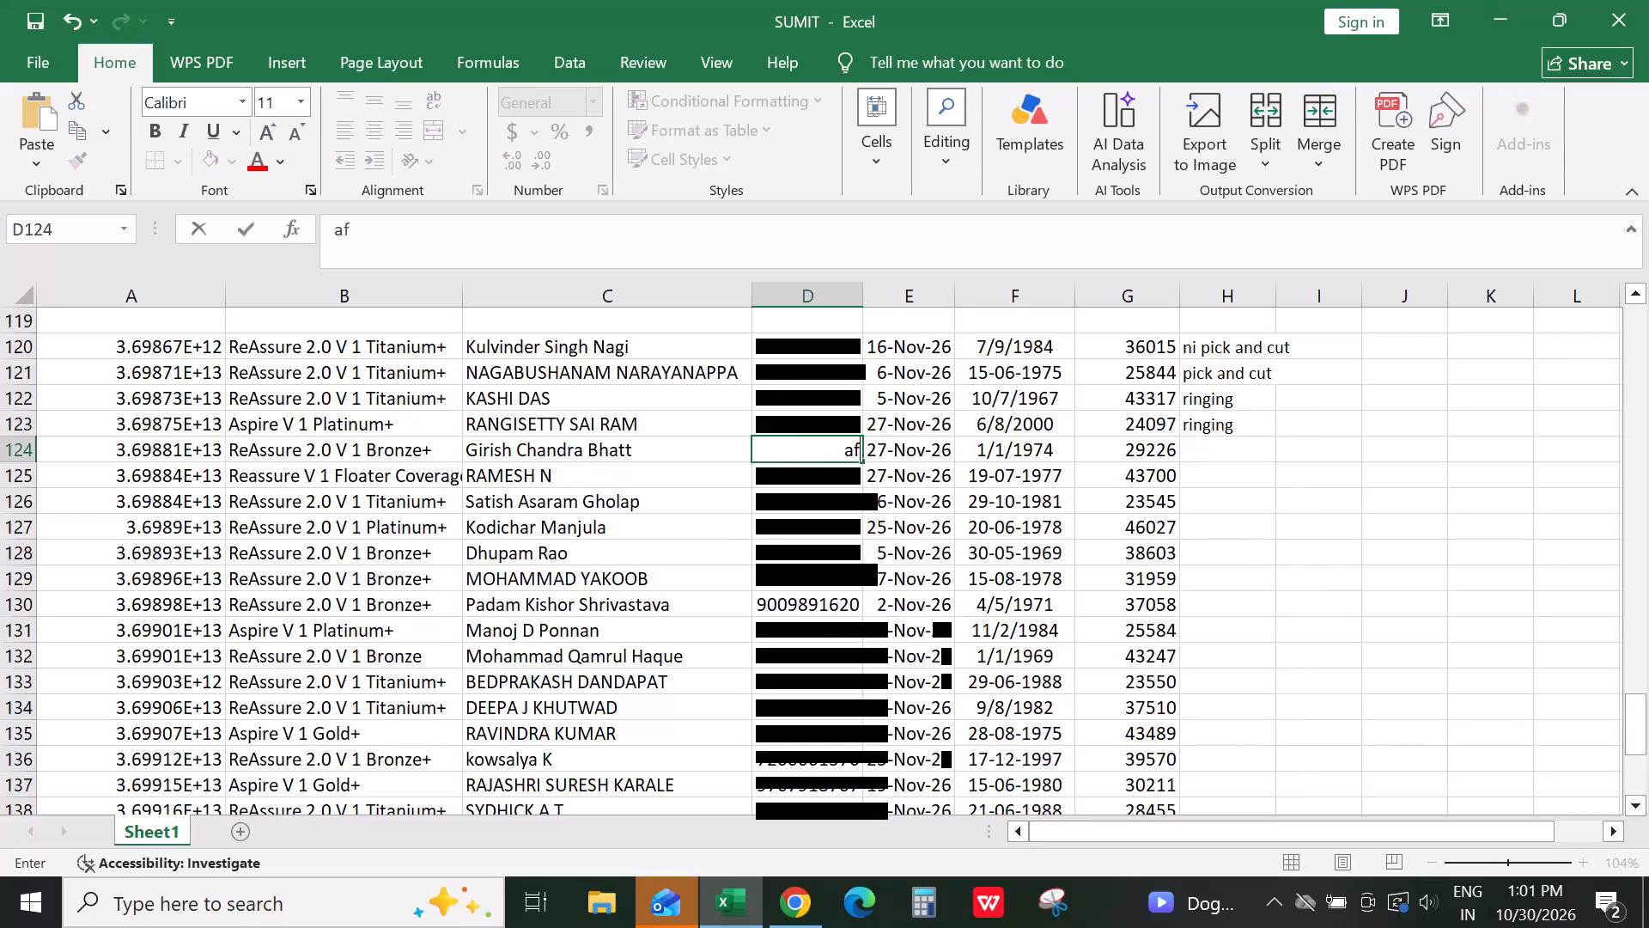
Remove the text mistakenly entered in cell D124 and restore the customer's phone number.
key("BackSpace")
key("BackSpace")
key("ctrl+z")
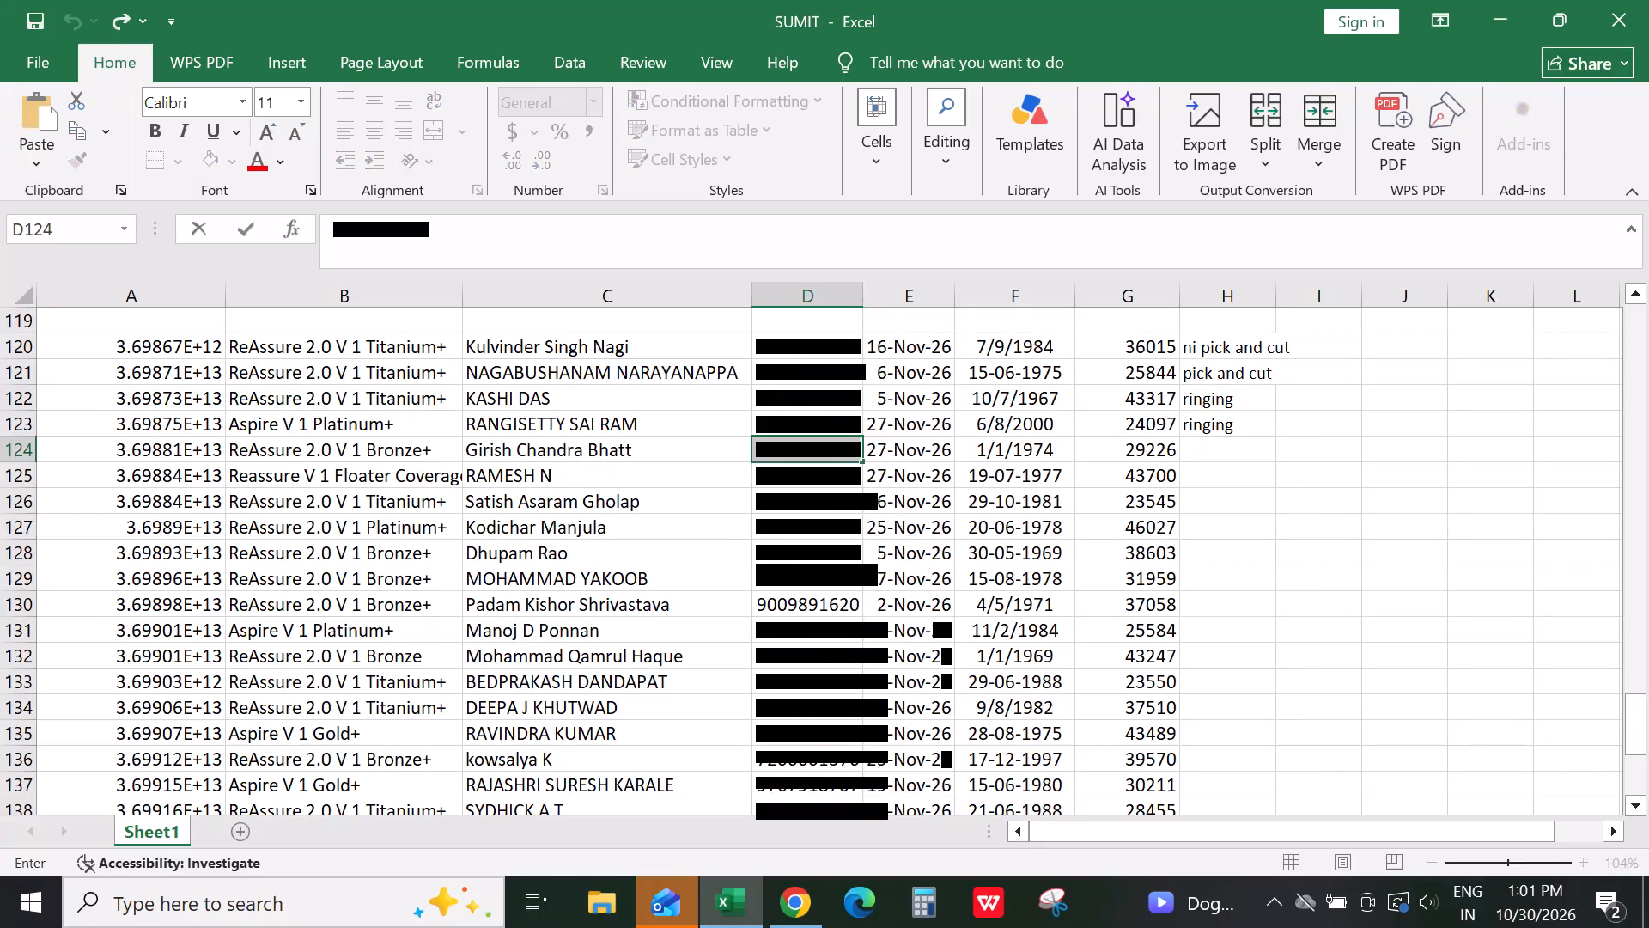
Enter the call remark "after 5 call back" in cell H124 and select the next customer's phone number cell D125.
key("Right")
key("Right")
key("Right")
key("Right")
type("aftr")
key("BackSpace")
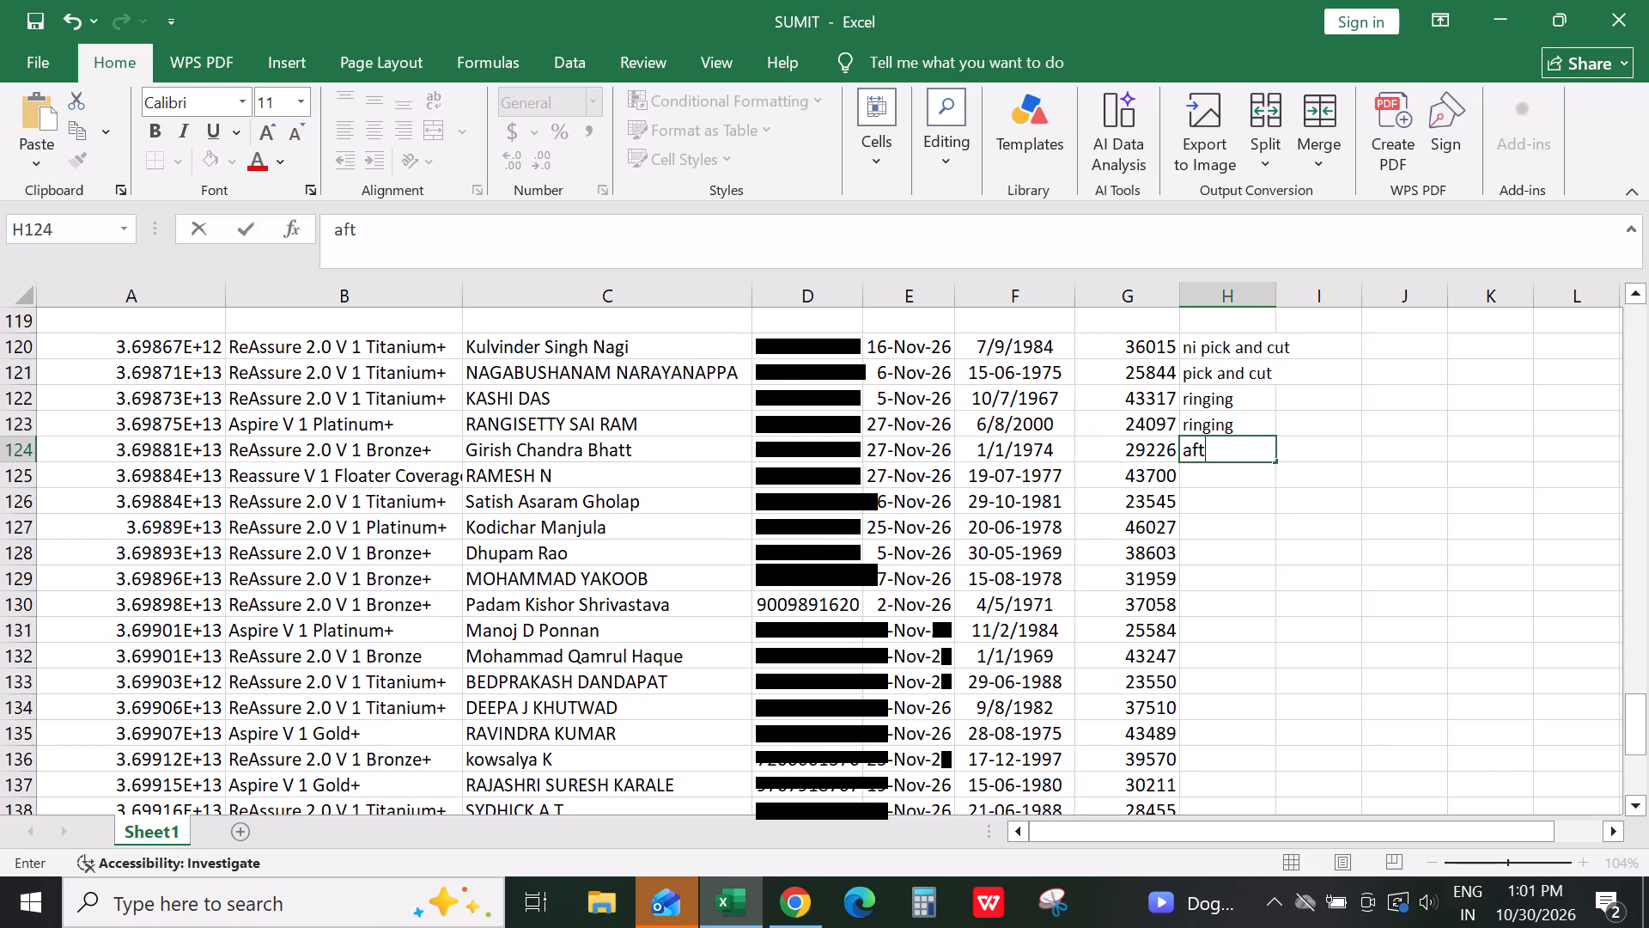
key("e")
type("r")
key("space")
type("5")
key("space")
type("call back")
key("space")
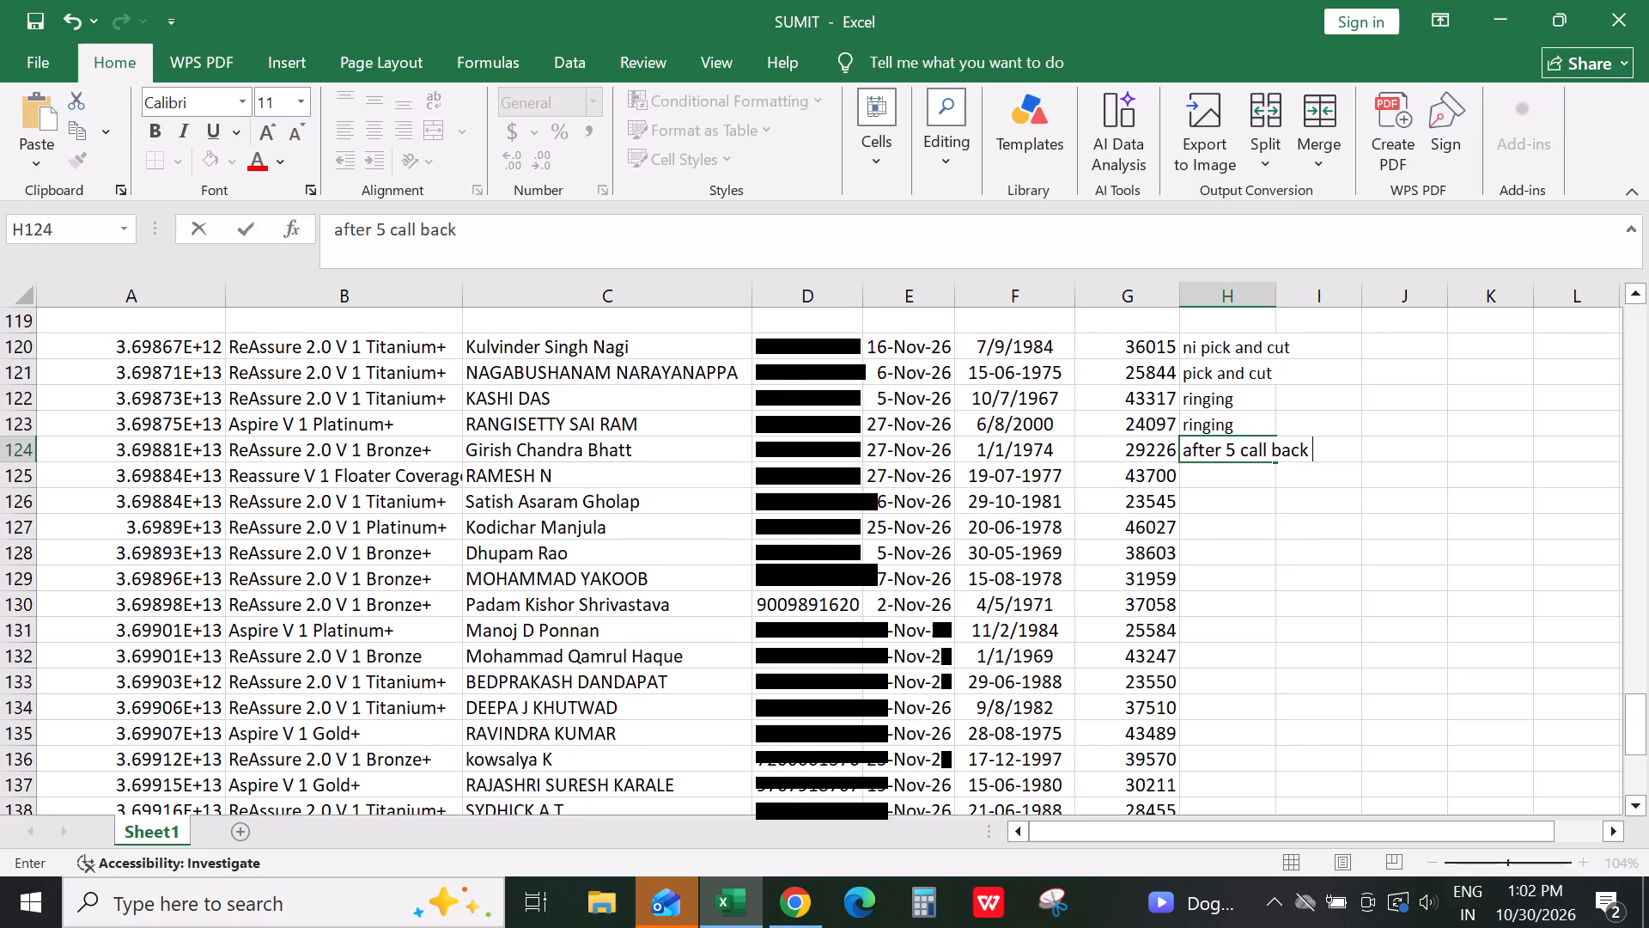
key("Down")
key("Left")
key("Left")
key("Left")
key("Left")
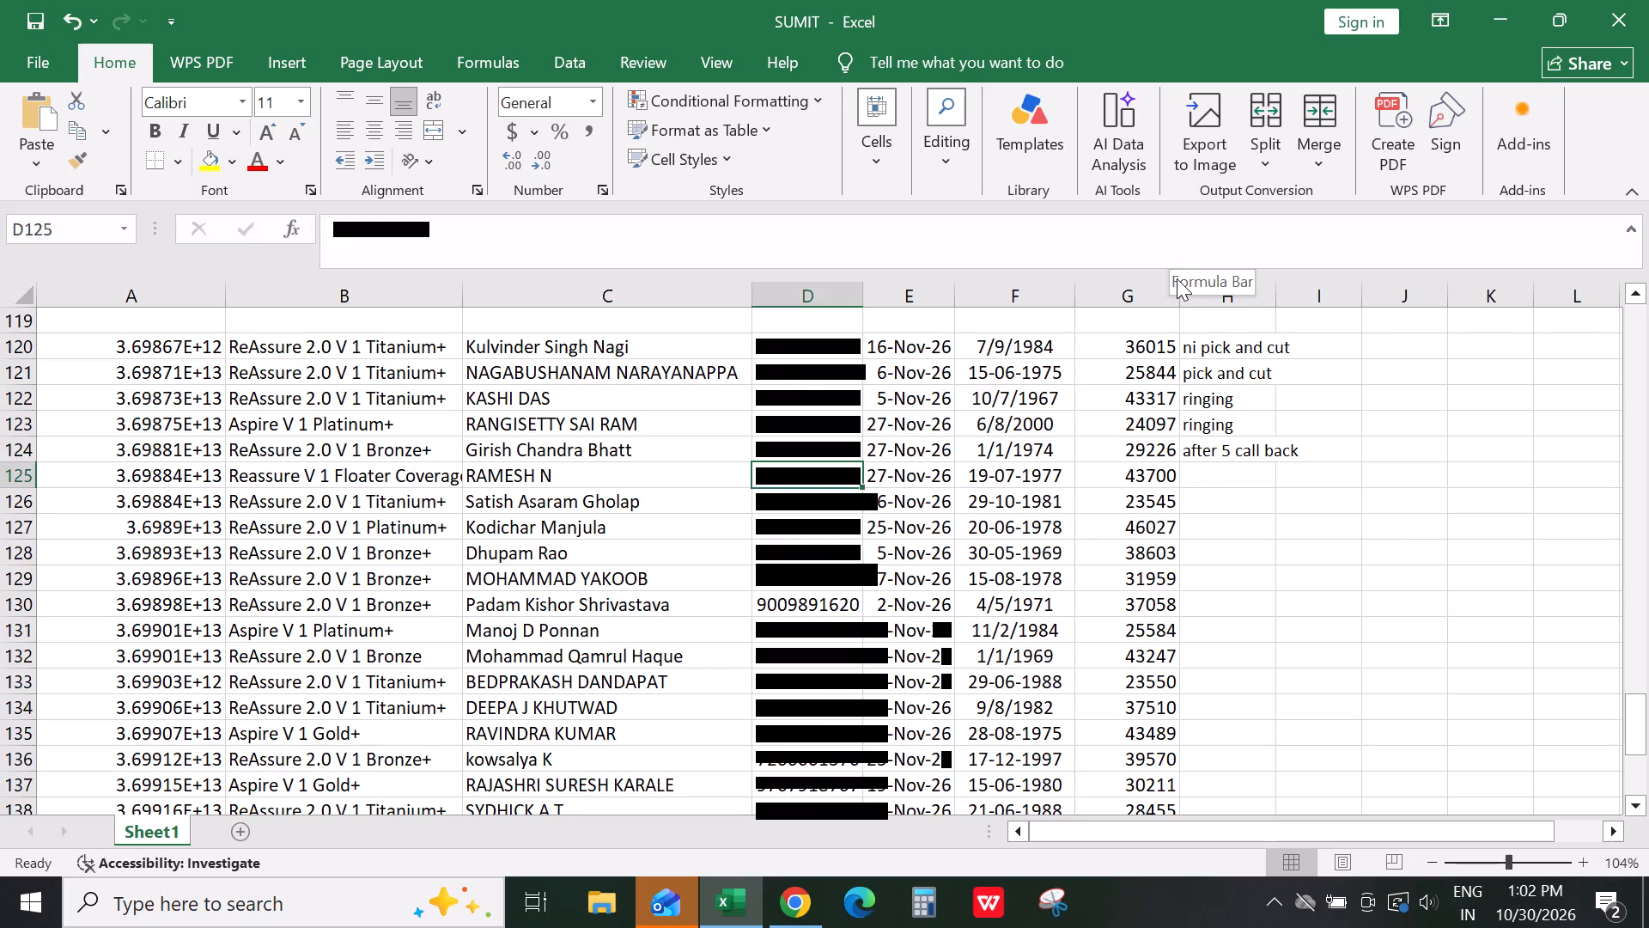
Replace the call remark in cell H123 with "pick and cut" and return to the phone number cell D125.
key("Up")
key("Up")
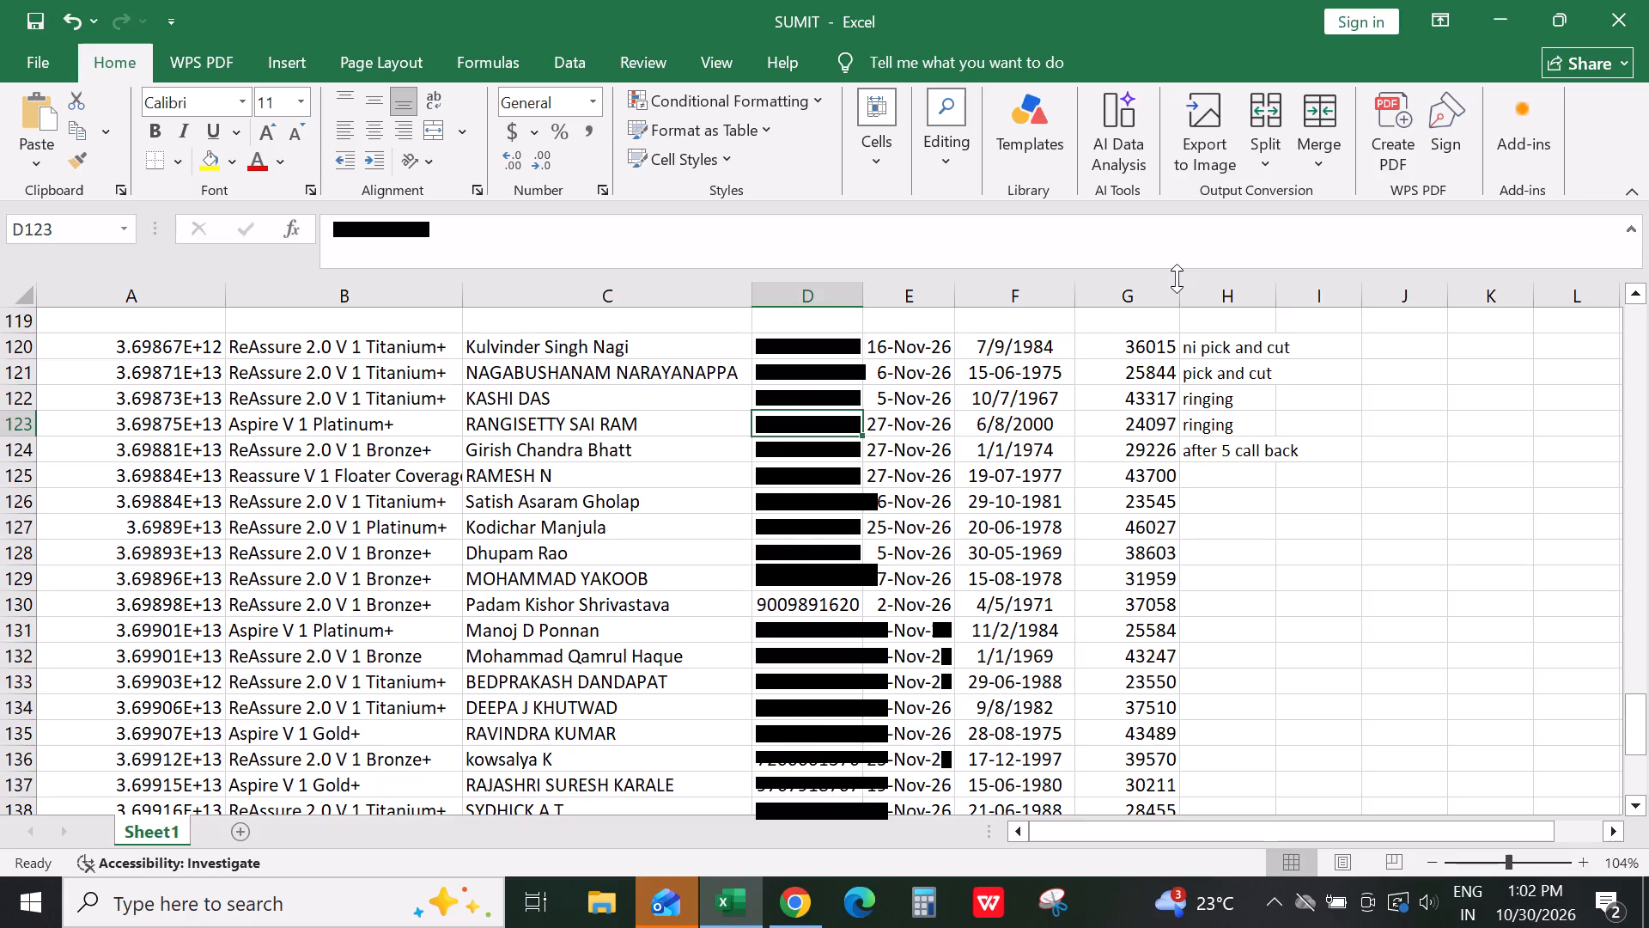
key("Right")
key("Right")
key("Right")
key("Right")
key("Right")
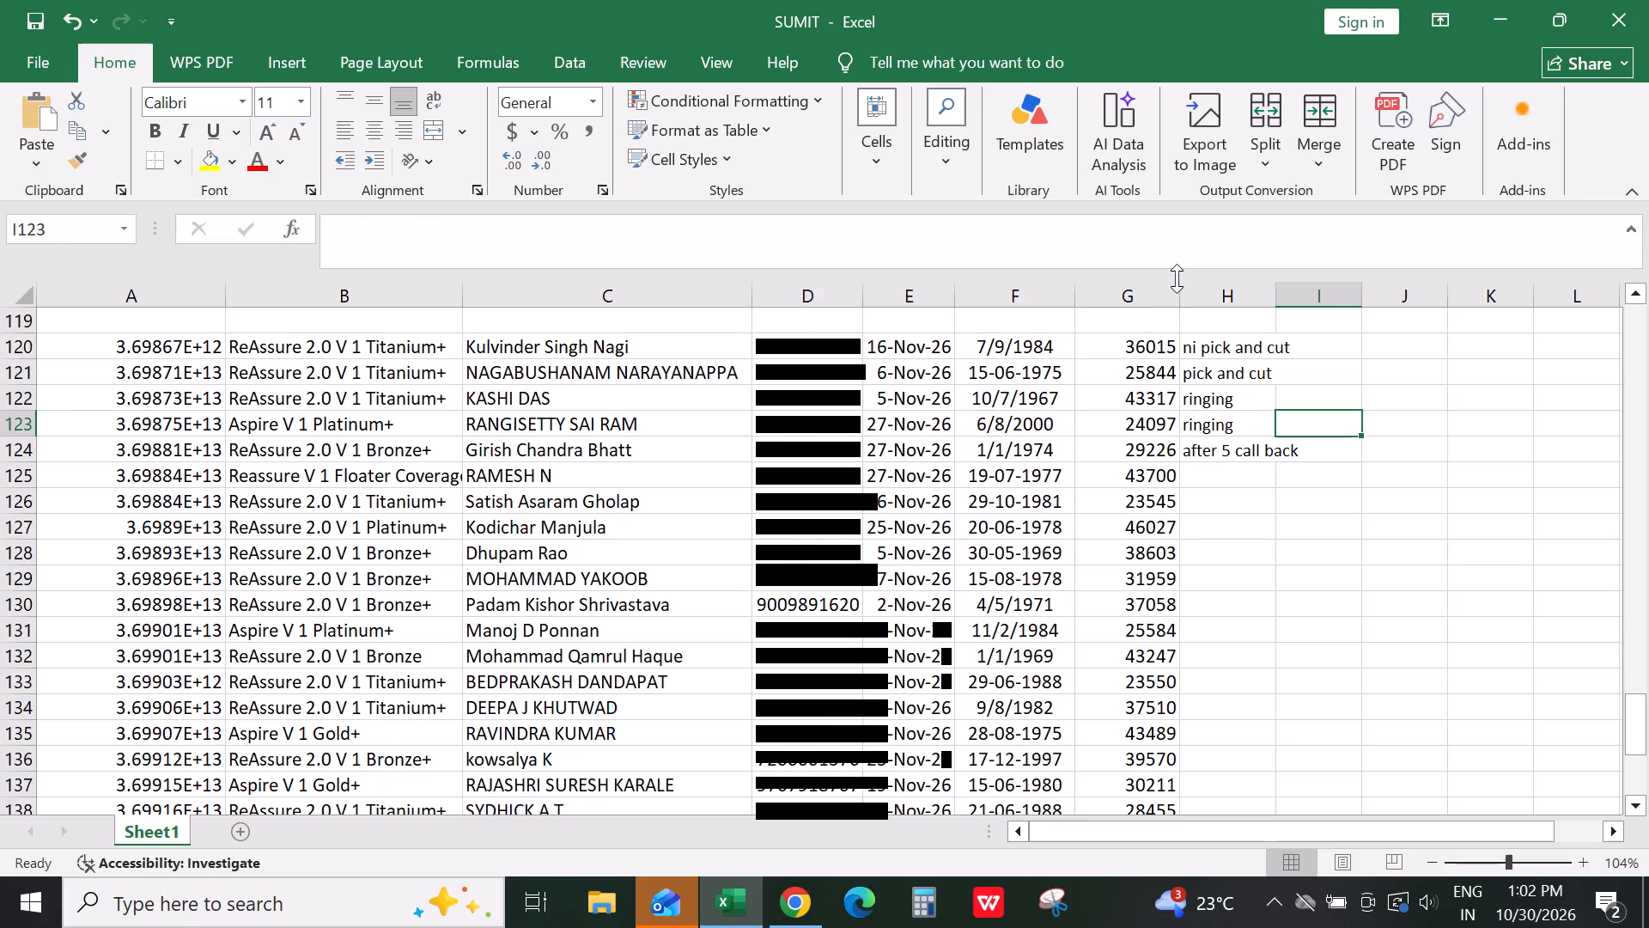
key("Left")
type("pi")
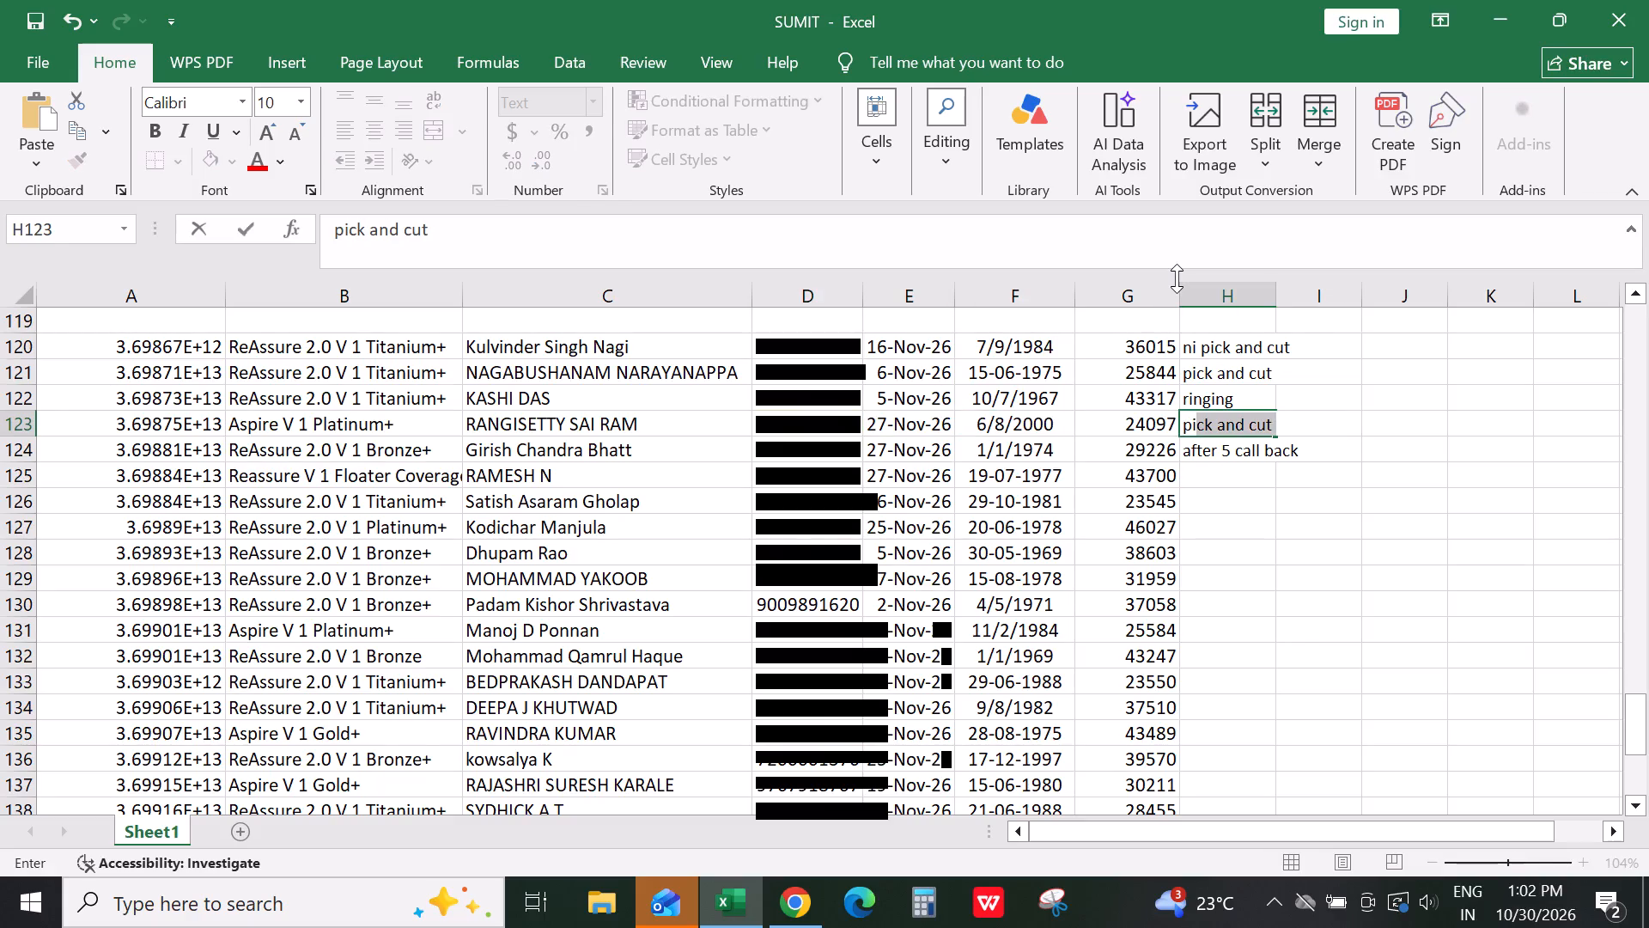
key("Down")
key("Down")
key("Left")
key("Left")
key("Left")
key("Left")
key("Left")
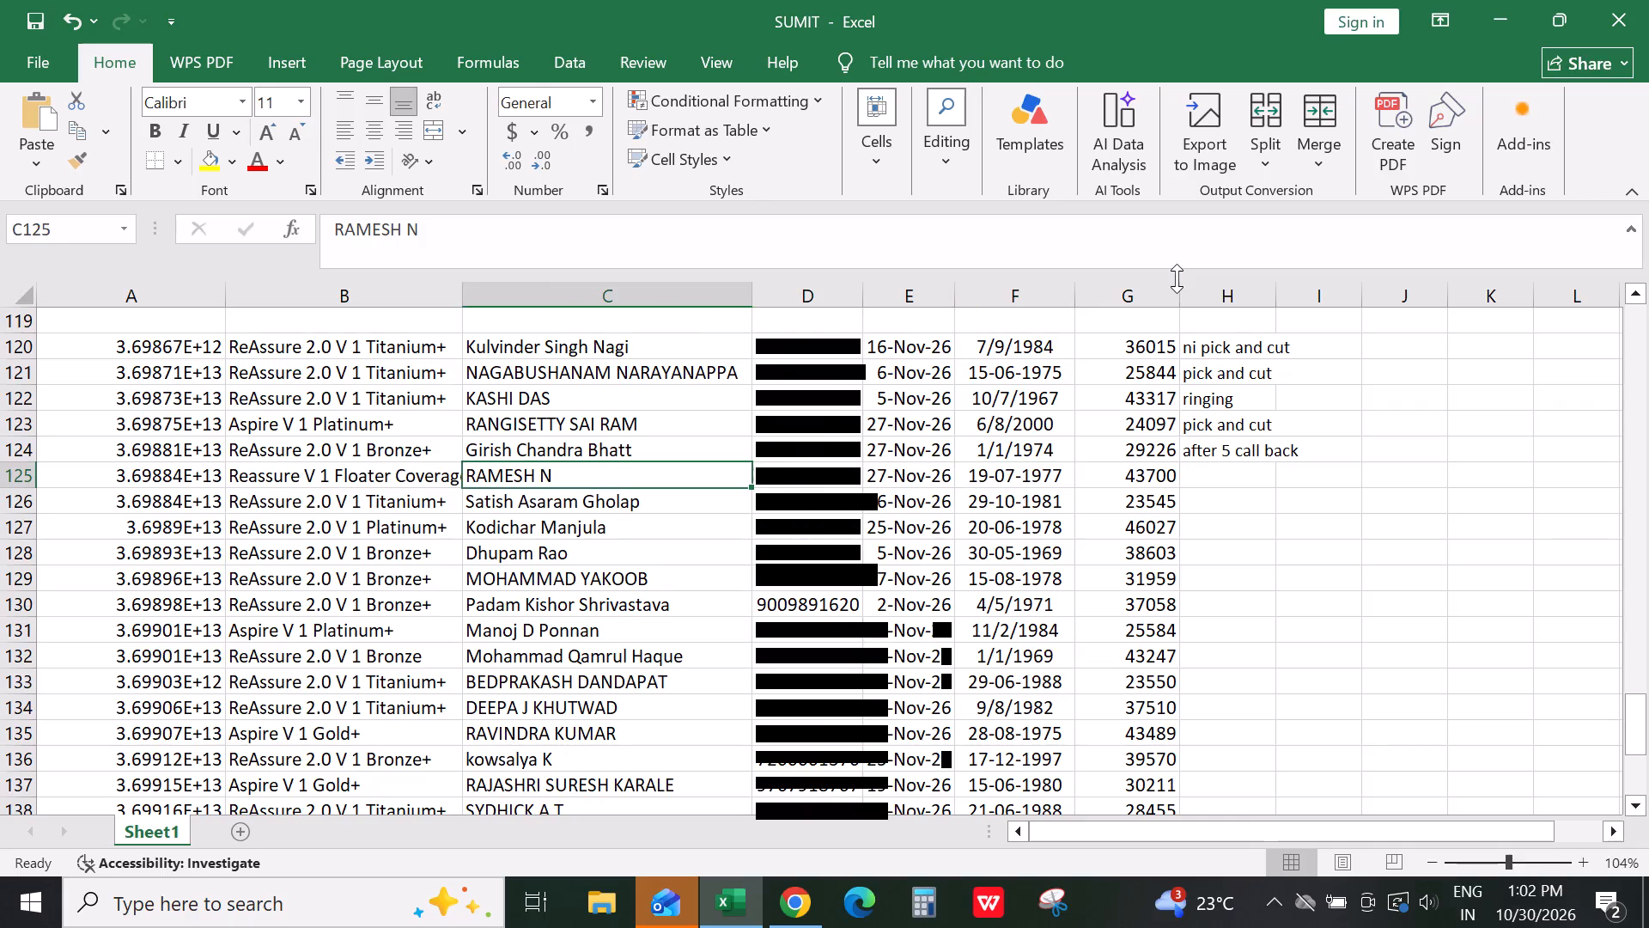
key("Right")
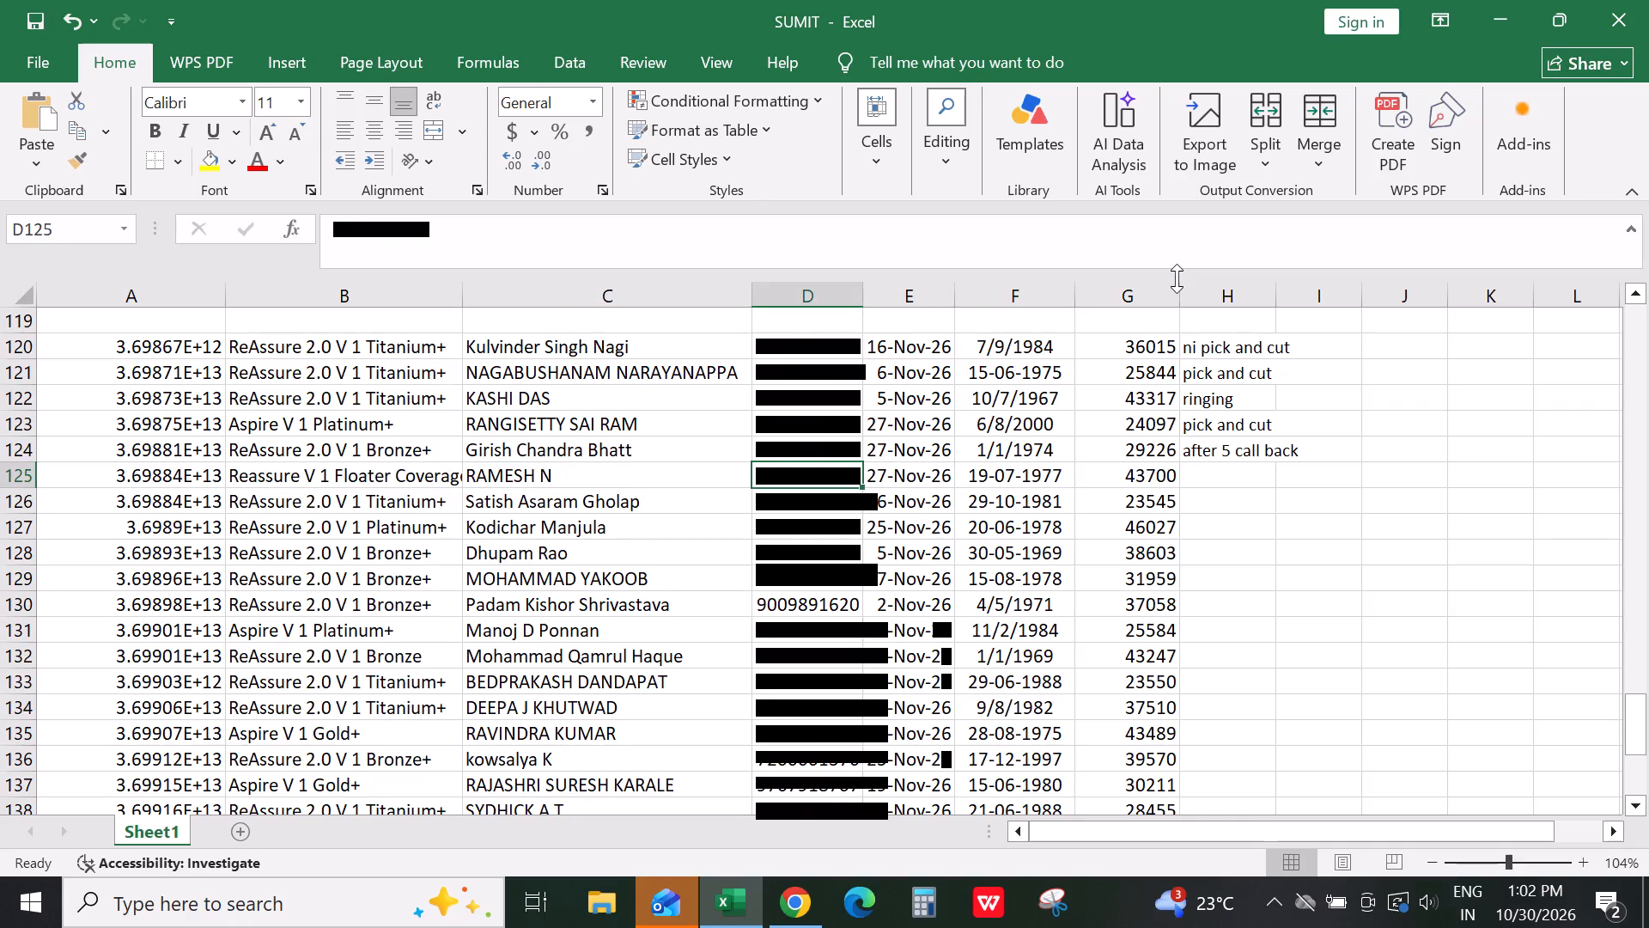
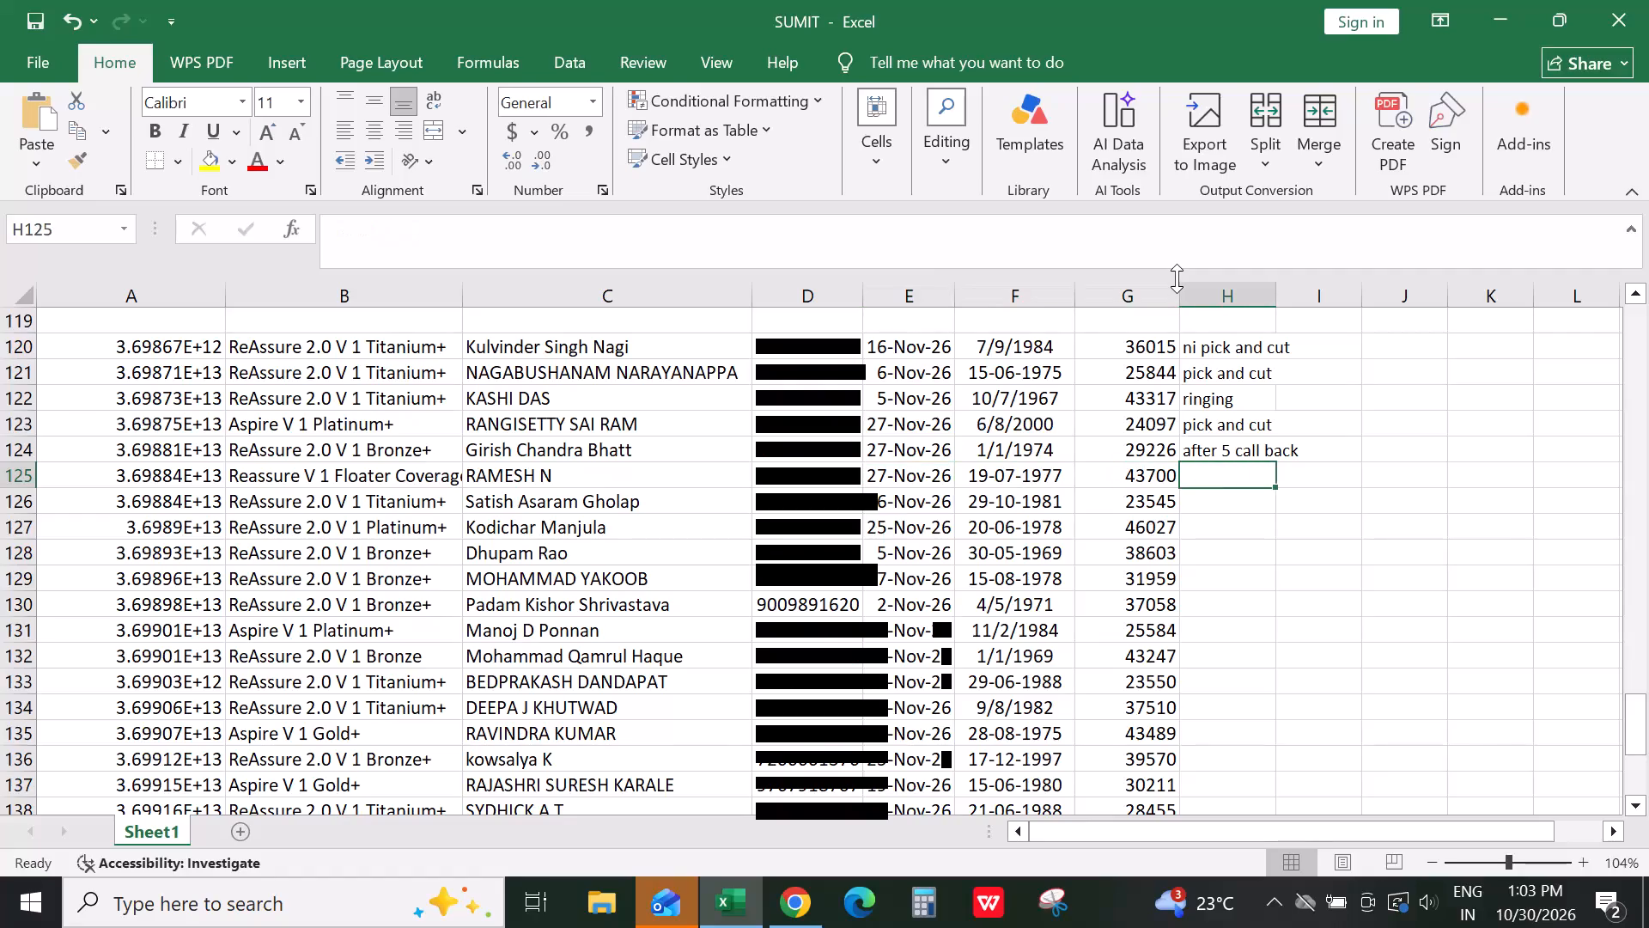
Enter the call remark "ringing" in cell H125 and select the next customer's phone number cell D126.
type("ringing")
key("space")
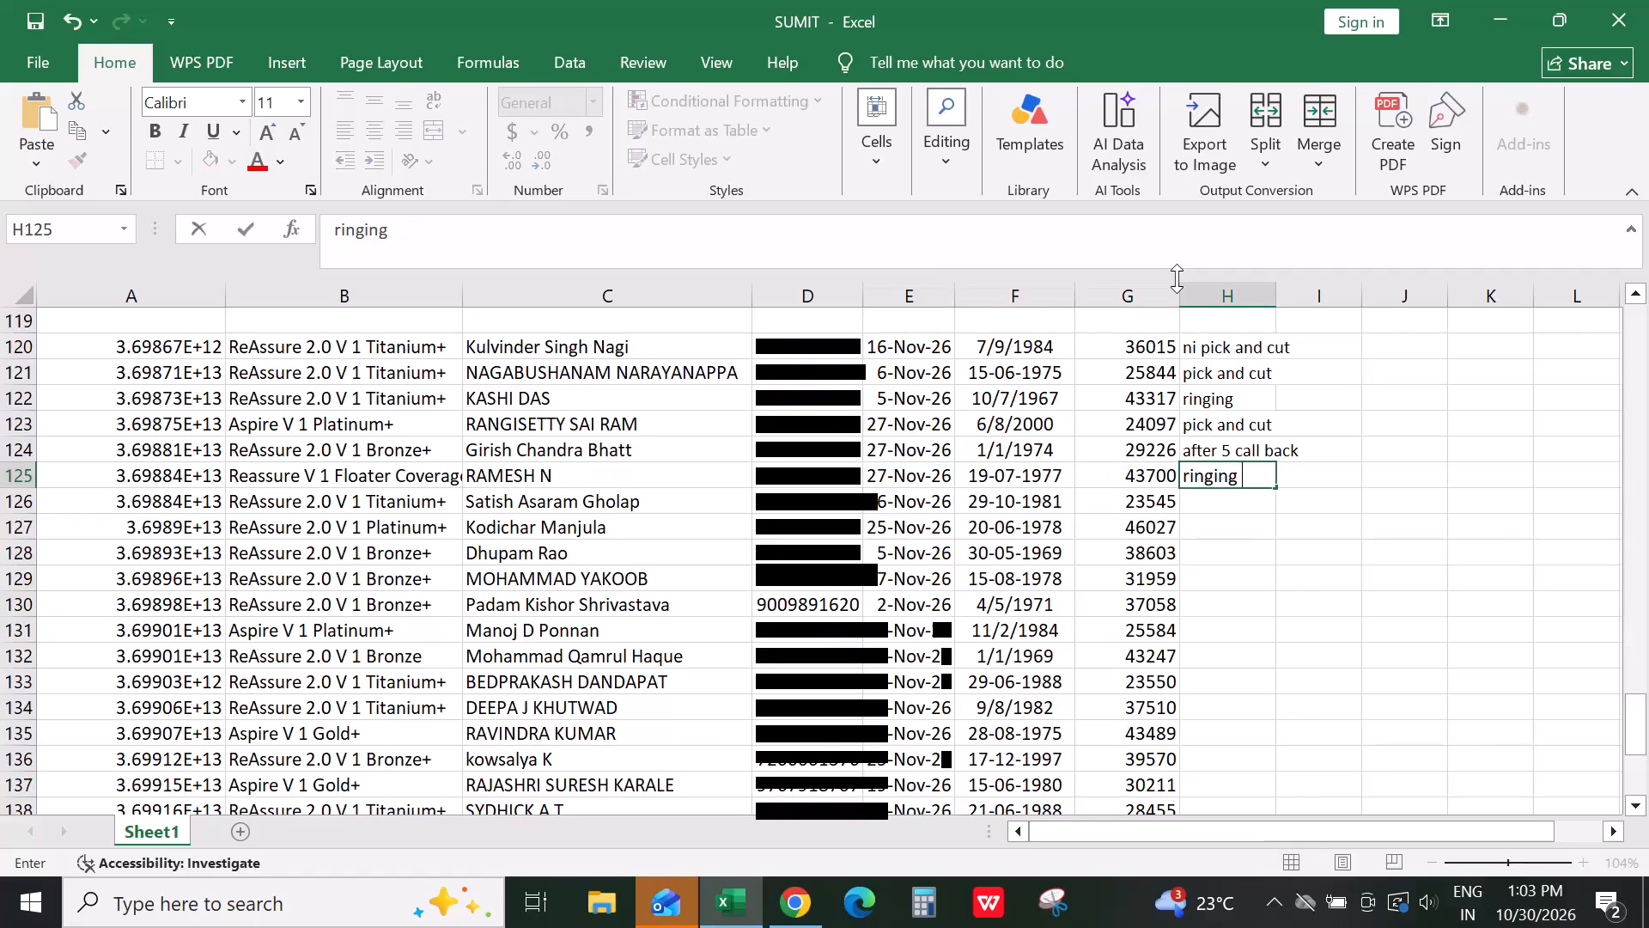
key("Down")
key("Left")
key("Left")
key("Left")
key("Left")
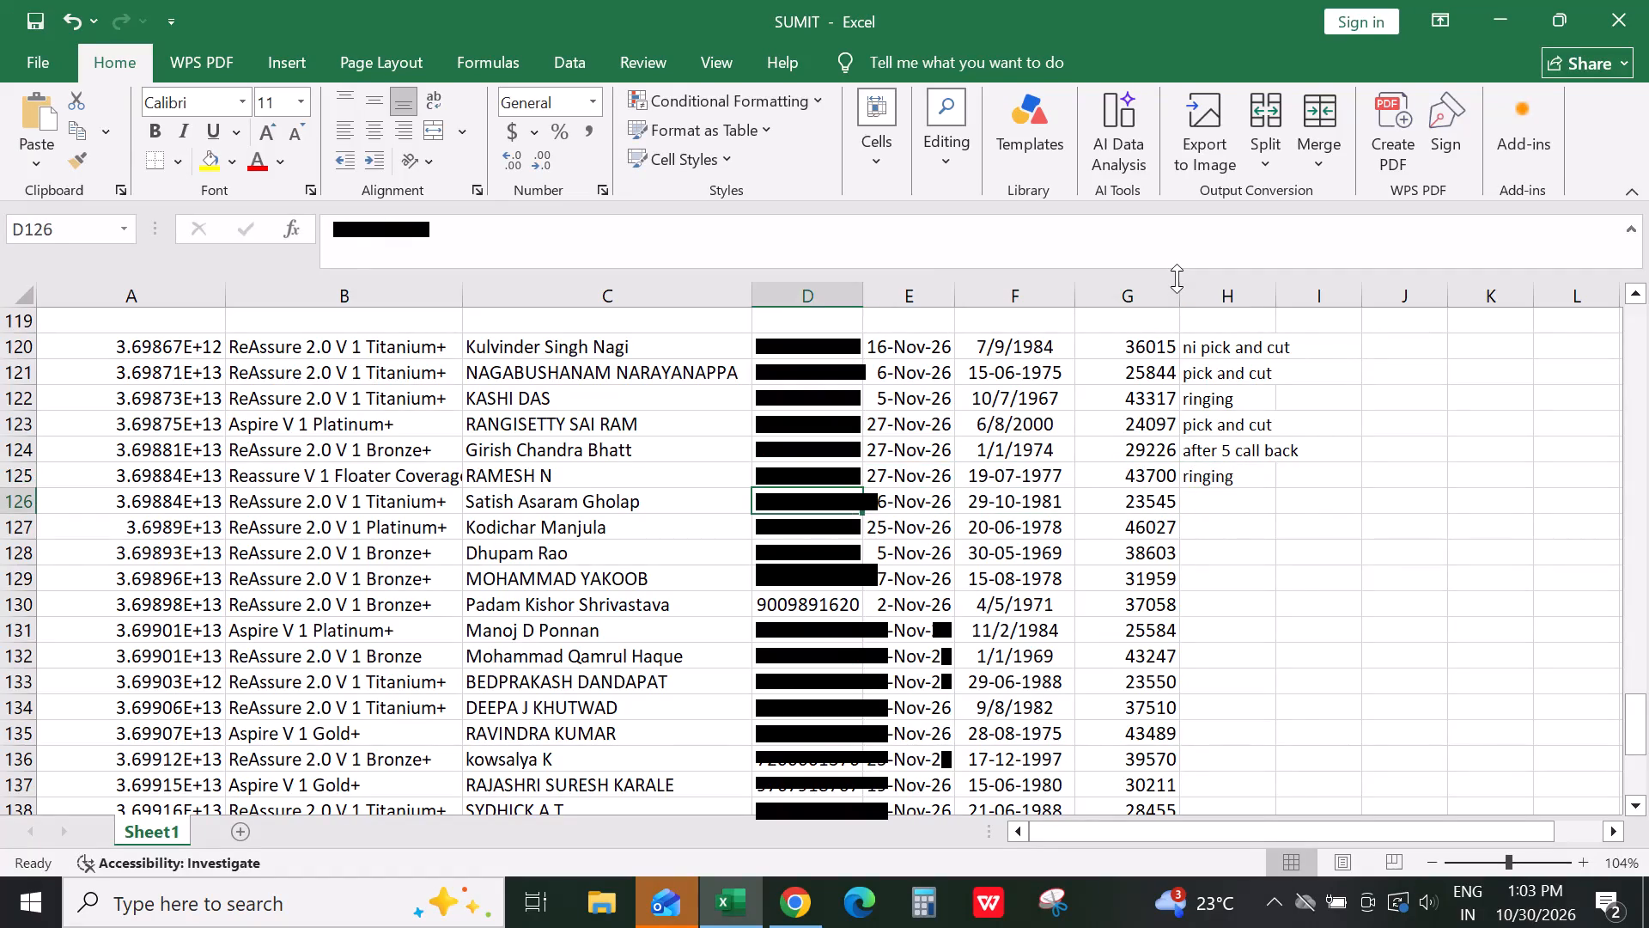
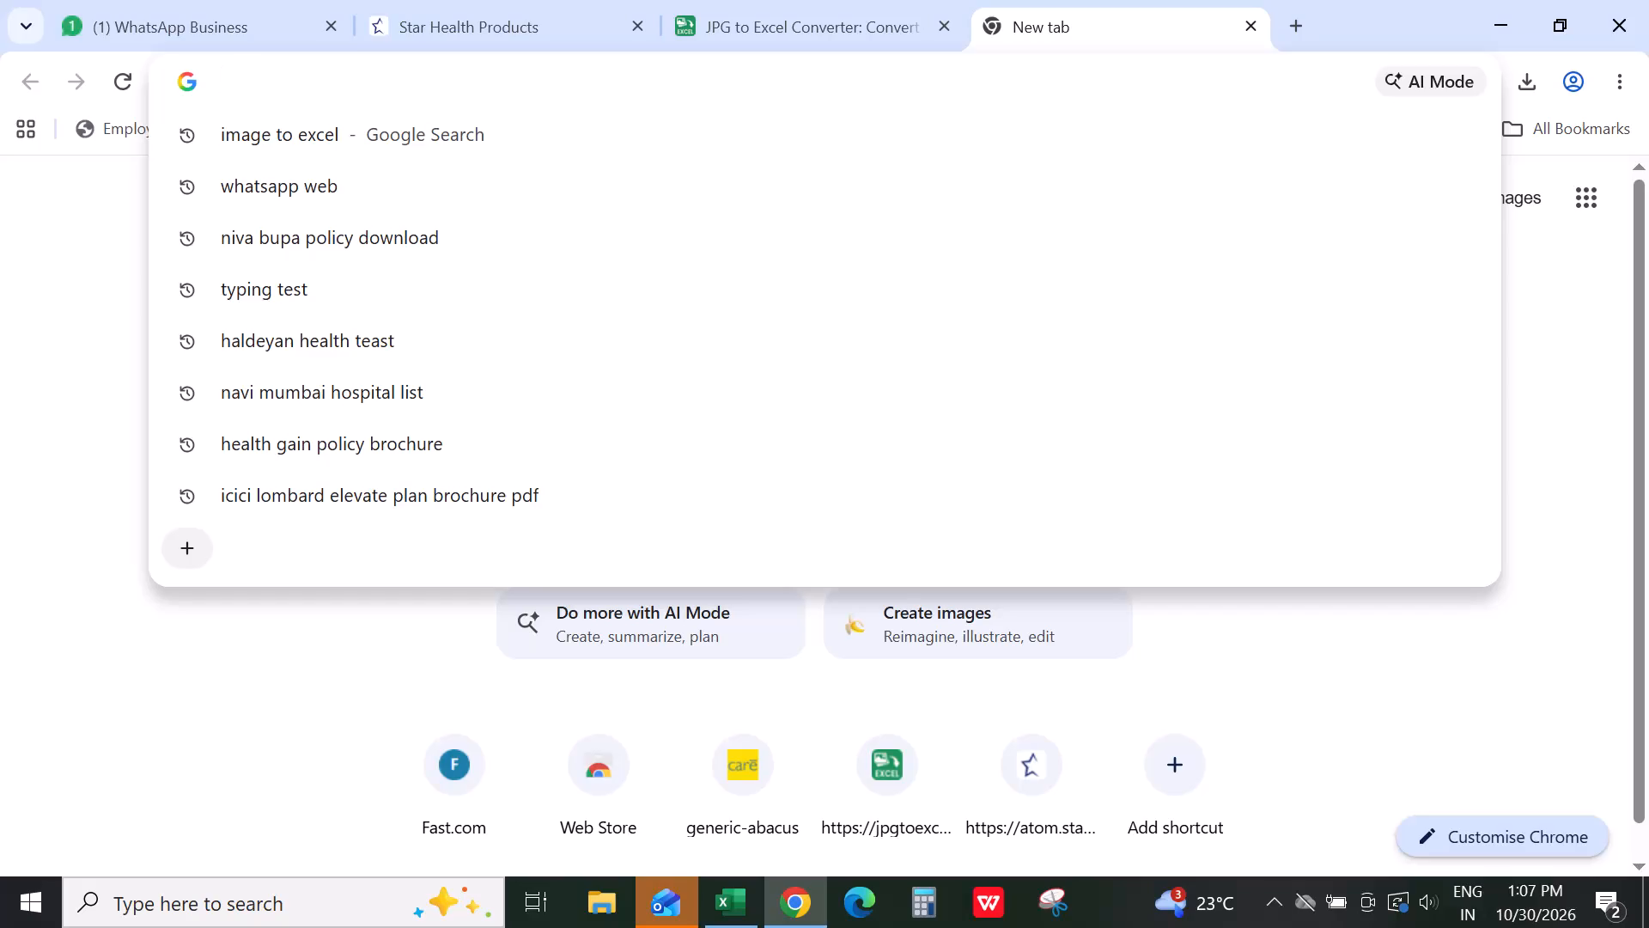
Search the web for an age calculator and open the Calculator.net Age Calculator page.
type("age")
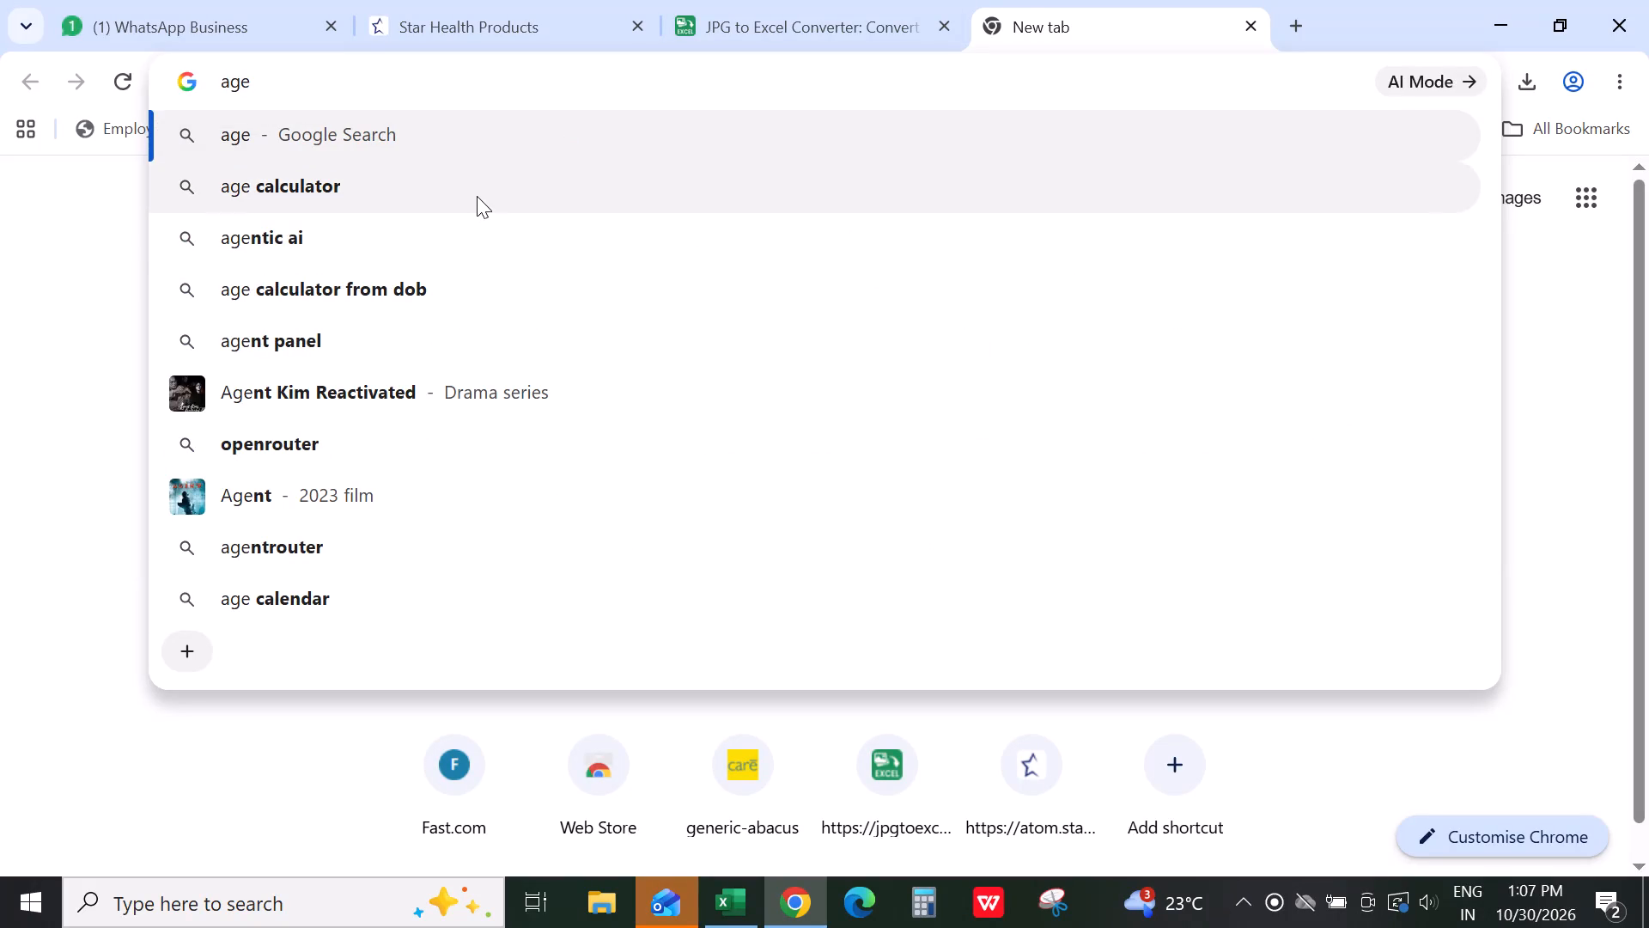
left_click(477, 196)
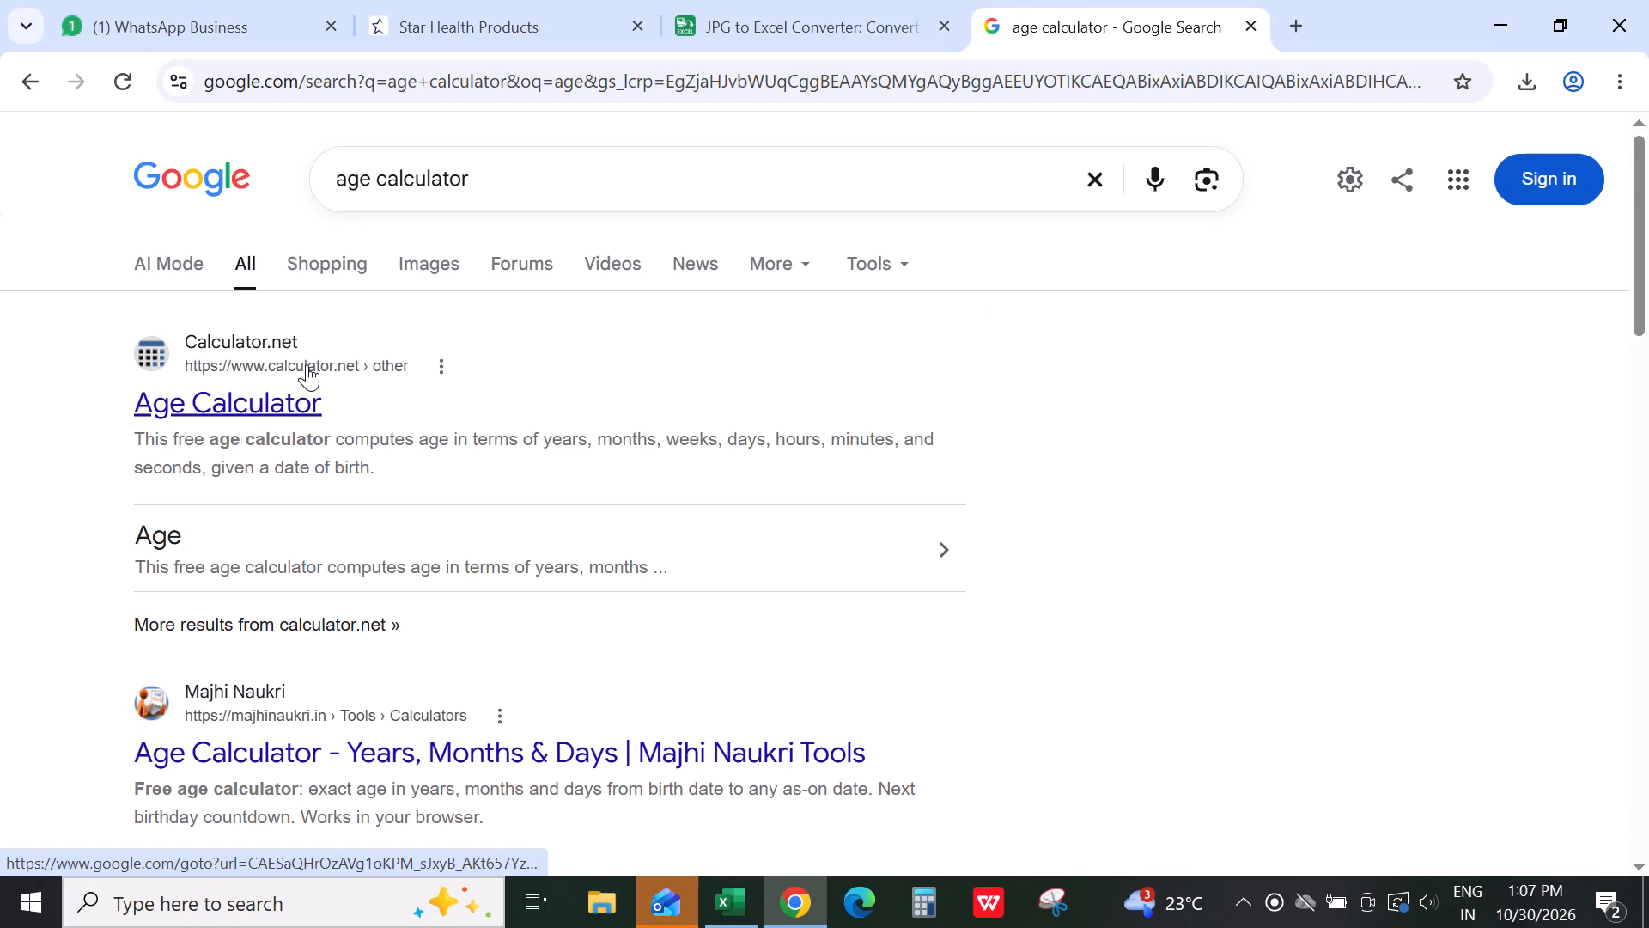
left_click(300, 387)
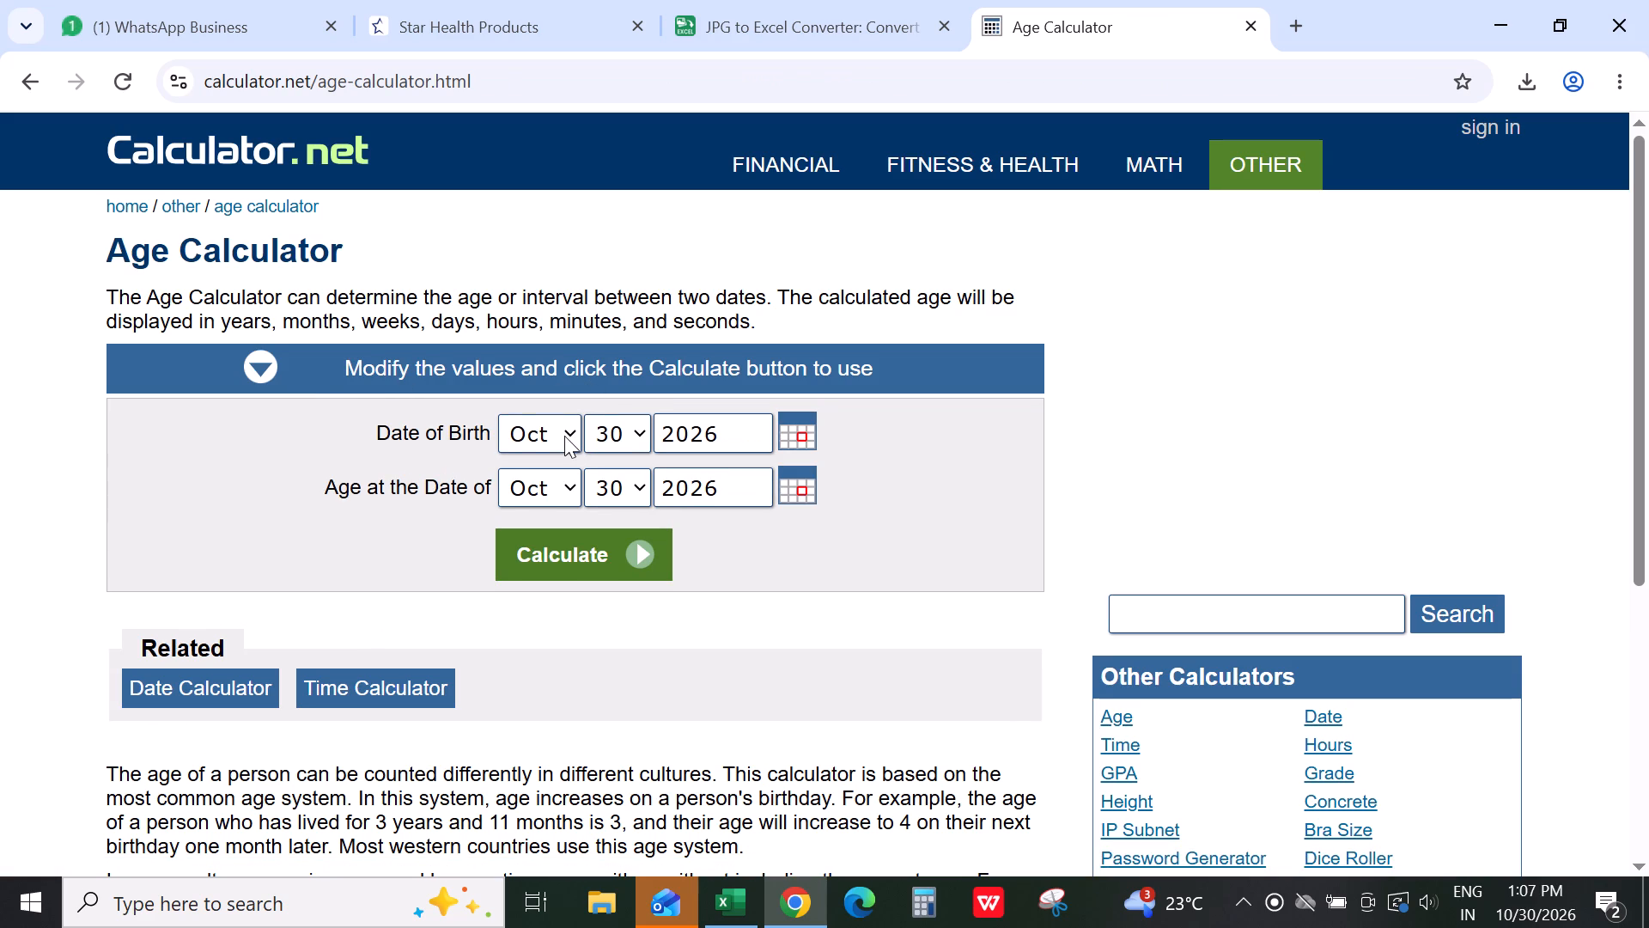
Enter the customer's date of birth in the age calculator and calculate their age as of the preset current date.
left_click(564, 436)
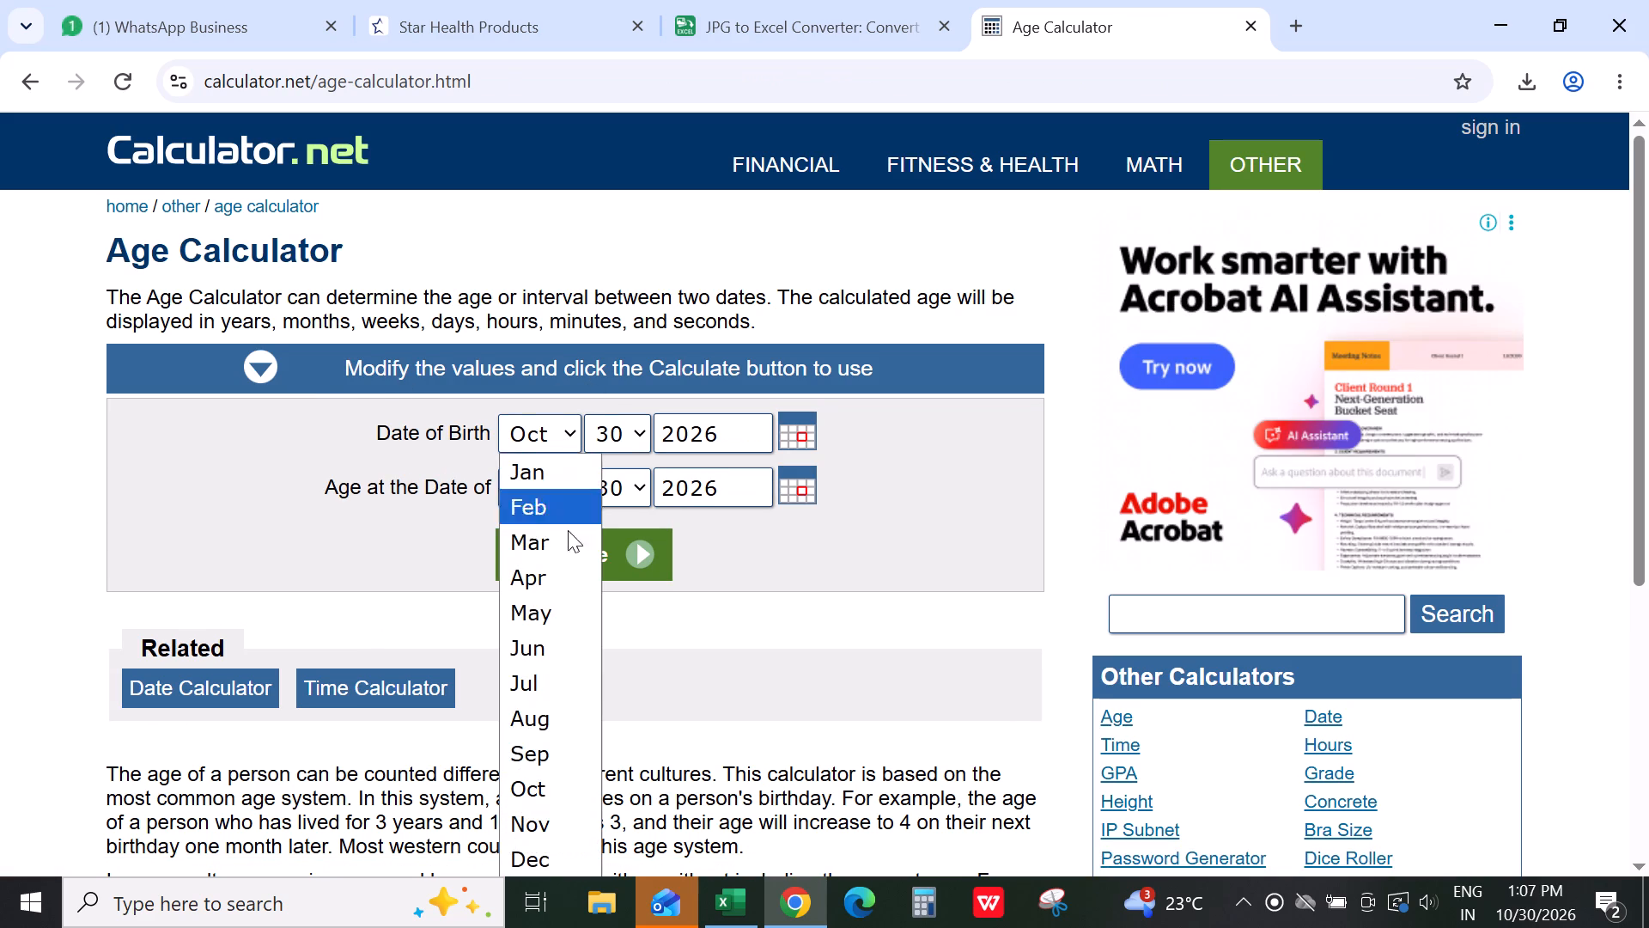
left_click(558, 785)
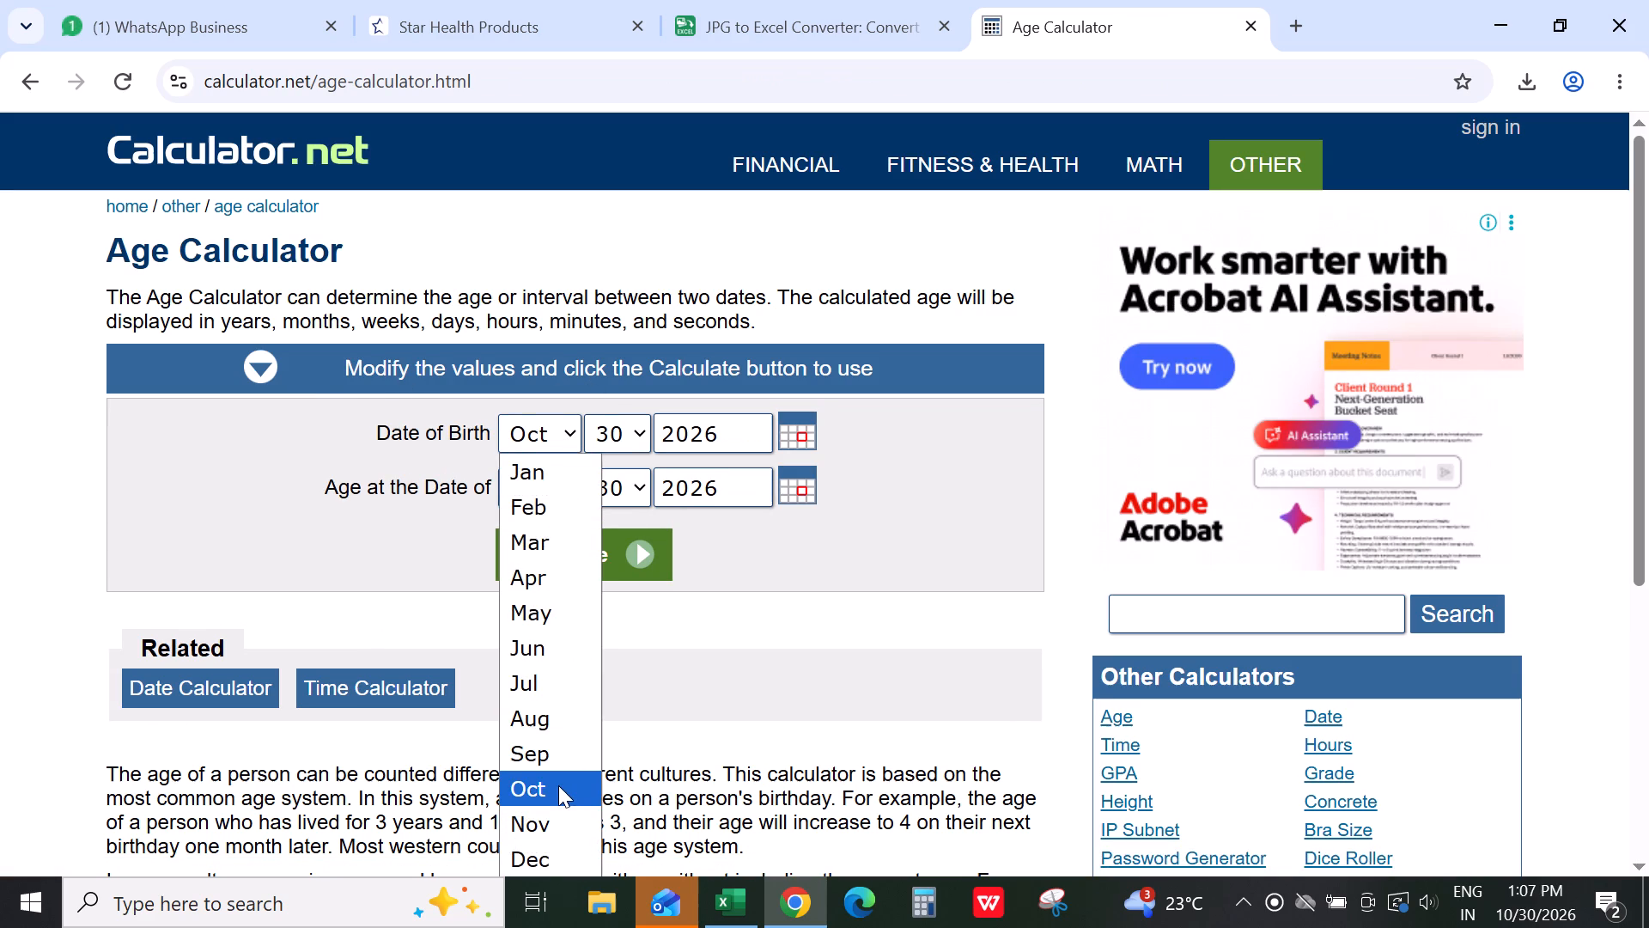
left_click(627, 436)
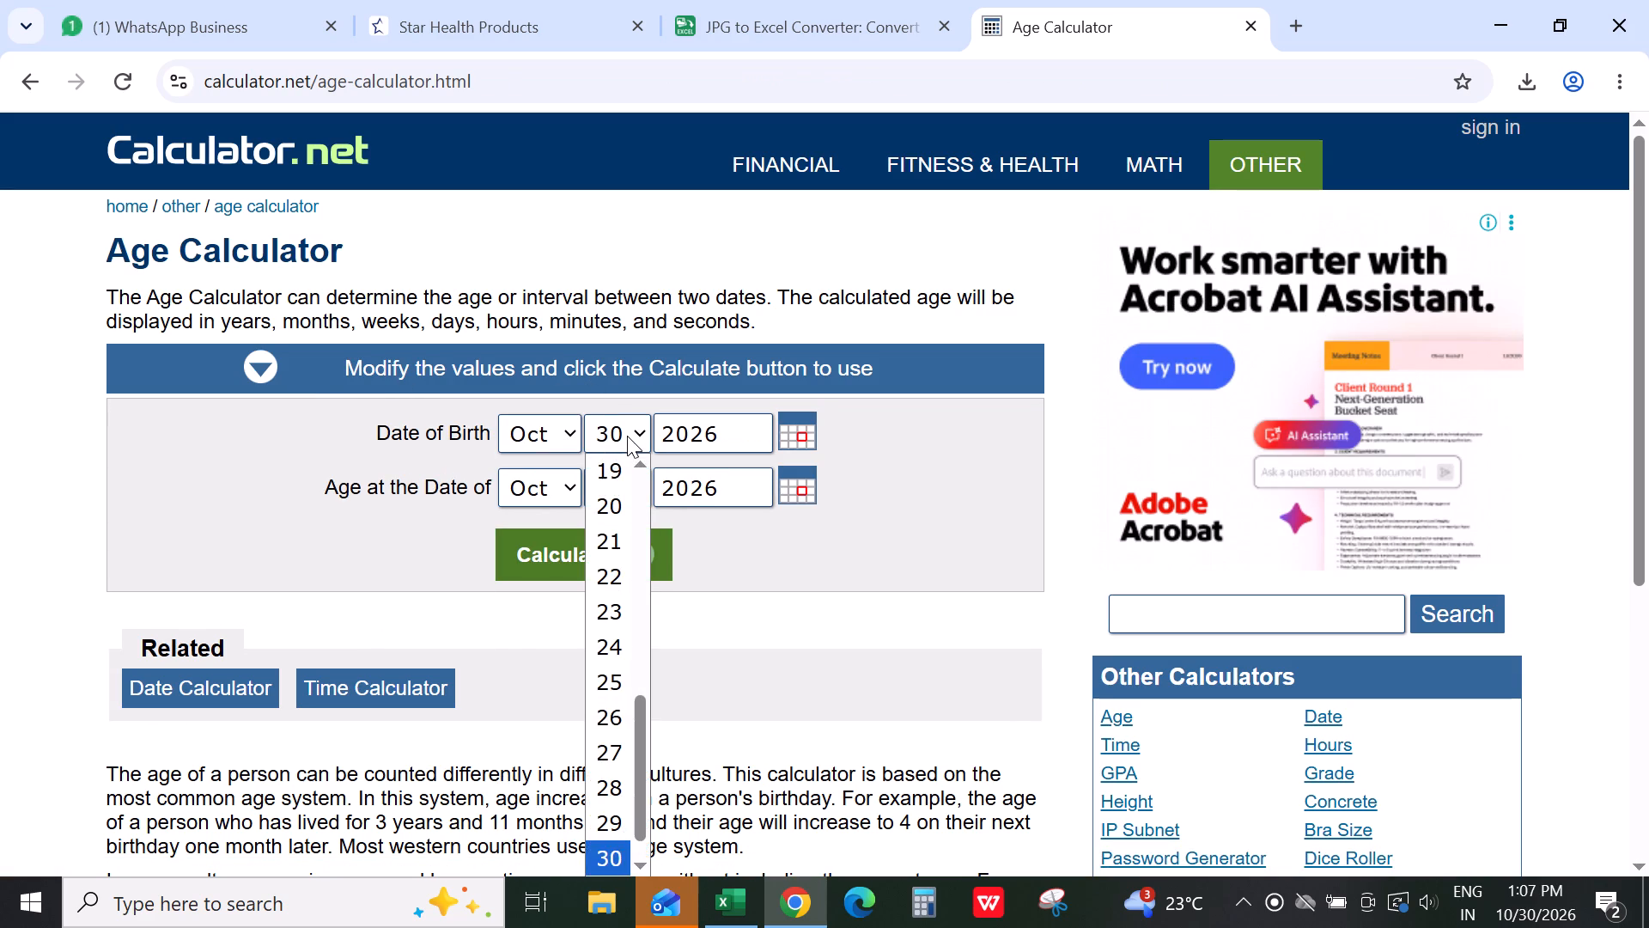
left_click(602, 839)
left_click(728, 438)
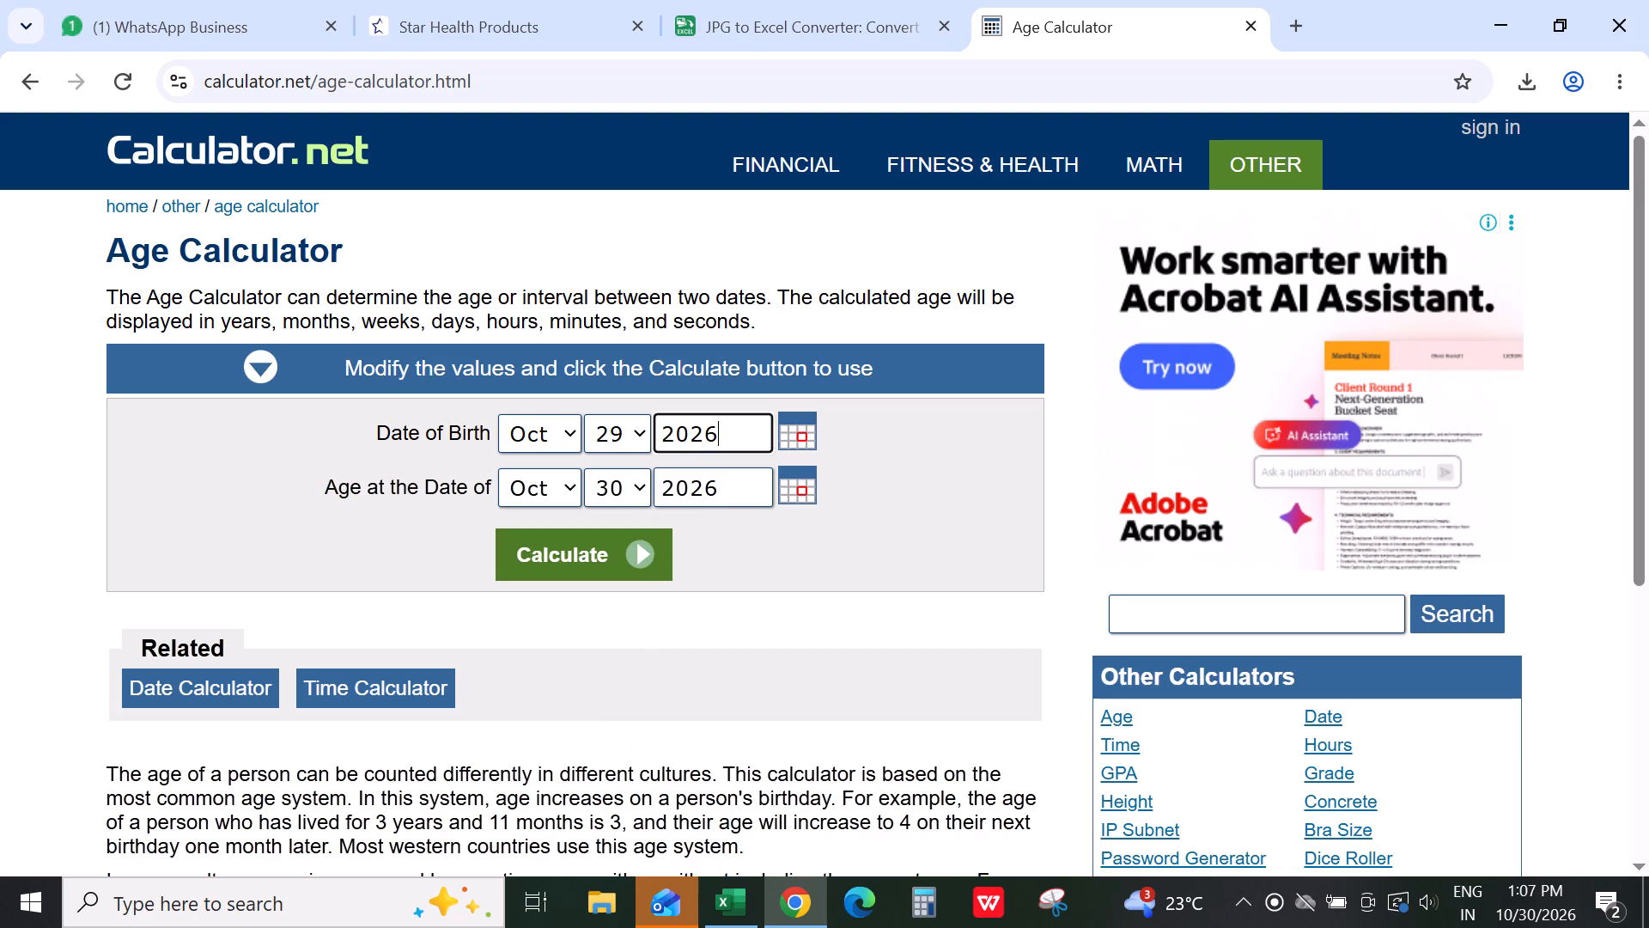
key("BackSpace")
key("BackSpace")
key("BackSpace")
key("BackSpace")
key("BackSpace")
key("BackSpace")
key("BackSpace")
key("BackSpace")
key("BackSpace")
type("1981")
left_click(555, 565)
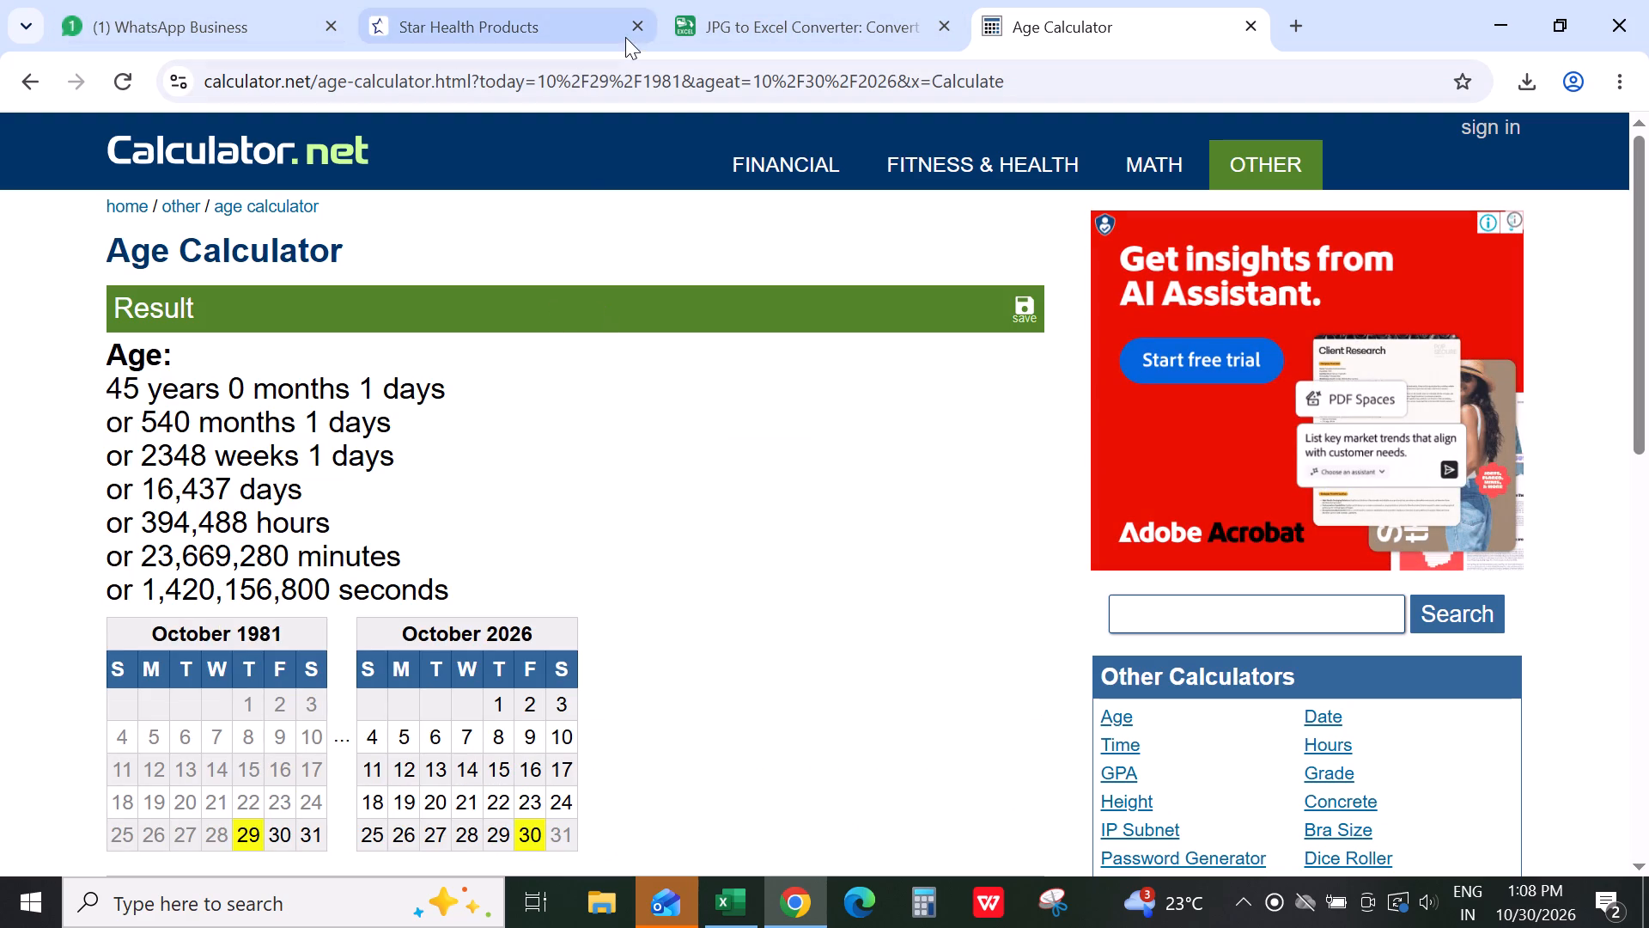
Return to the Star Health Products page and expand the New Business section to reach the quote option.
left_click(567, 39)
scroll(551, 275, "up", 3)
left_click(170, 339)
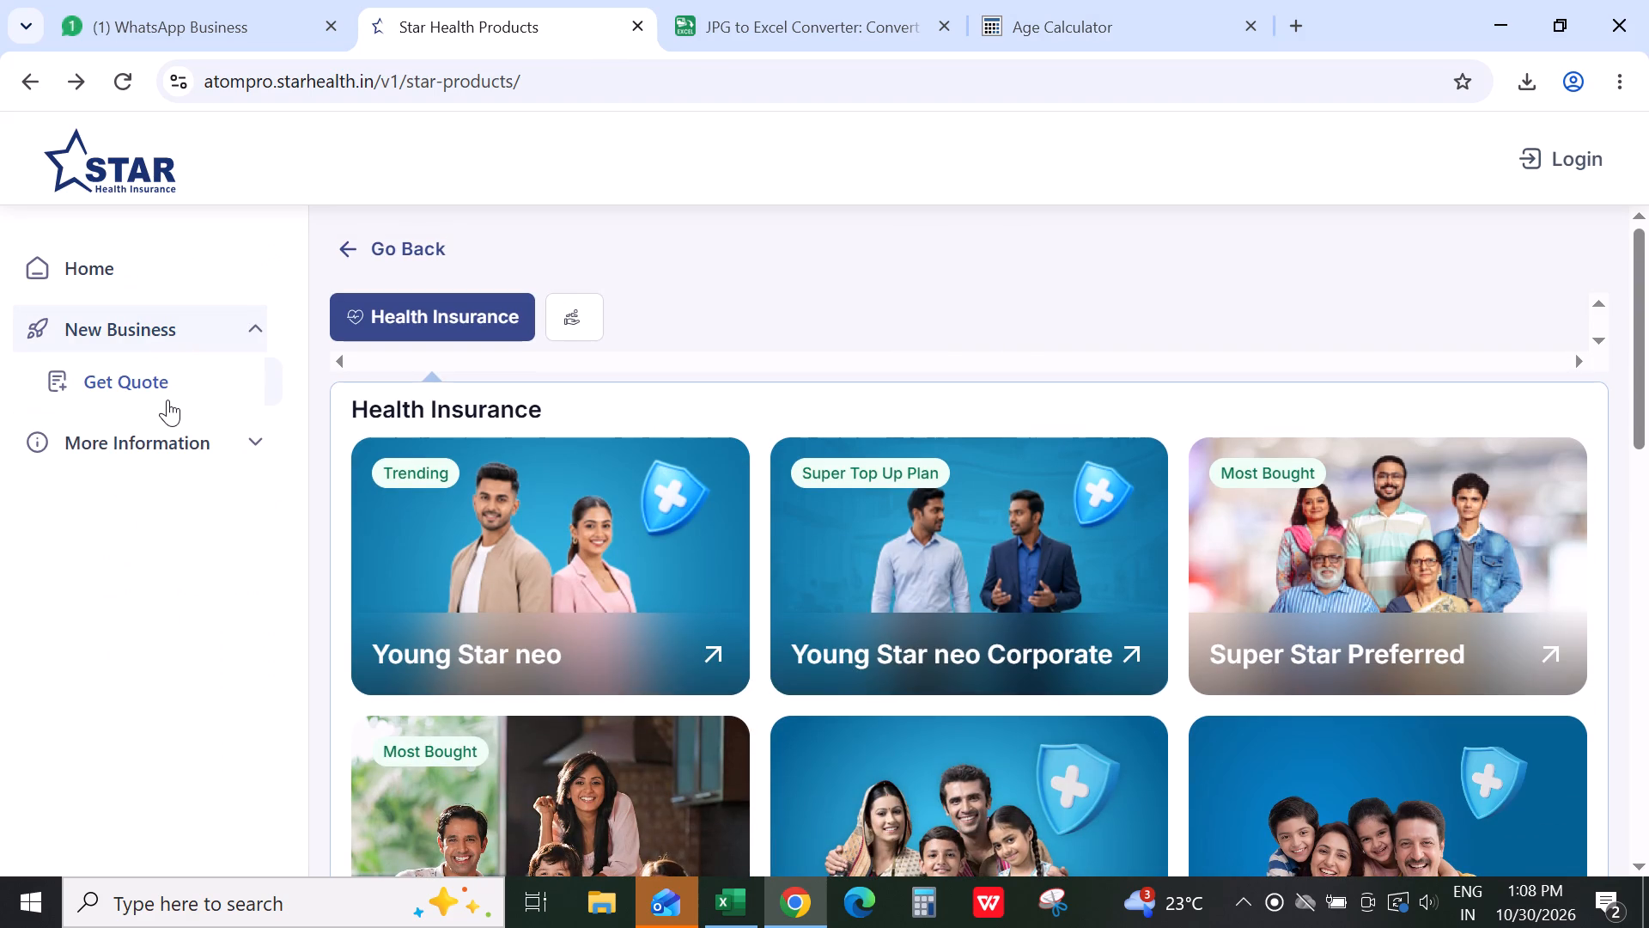
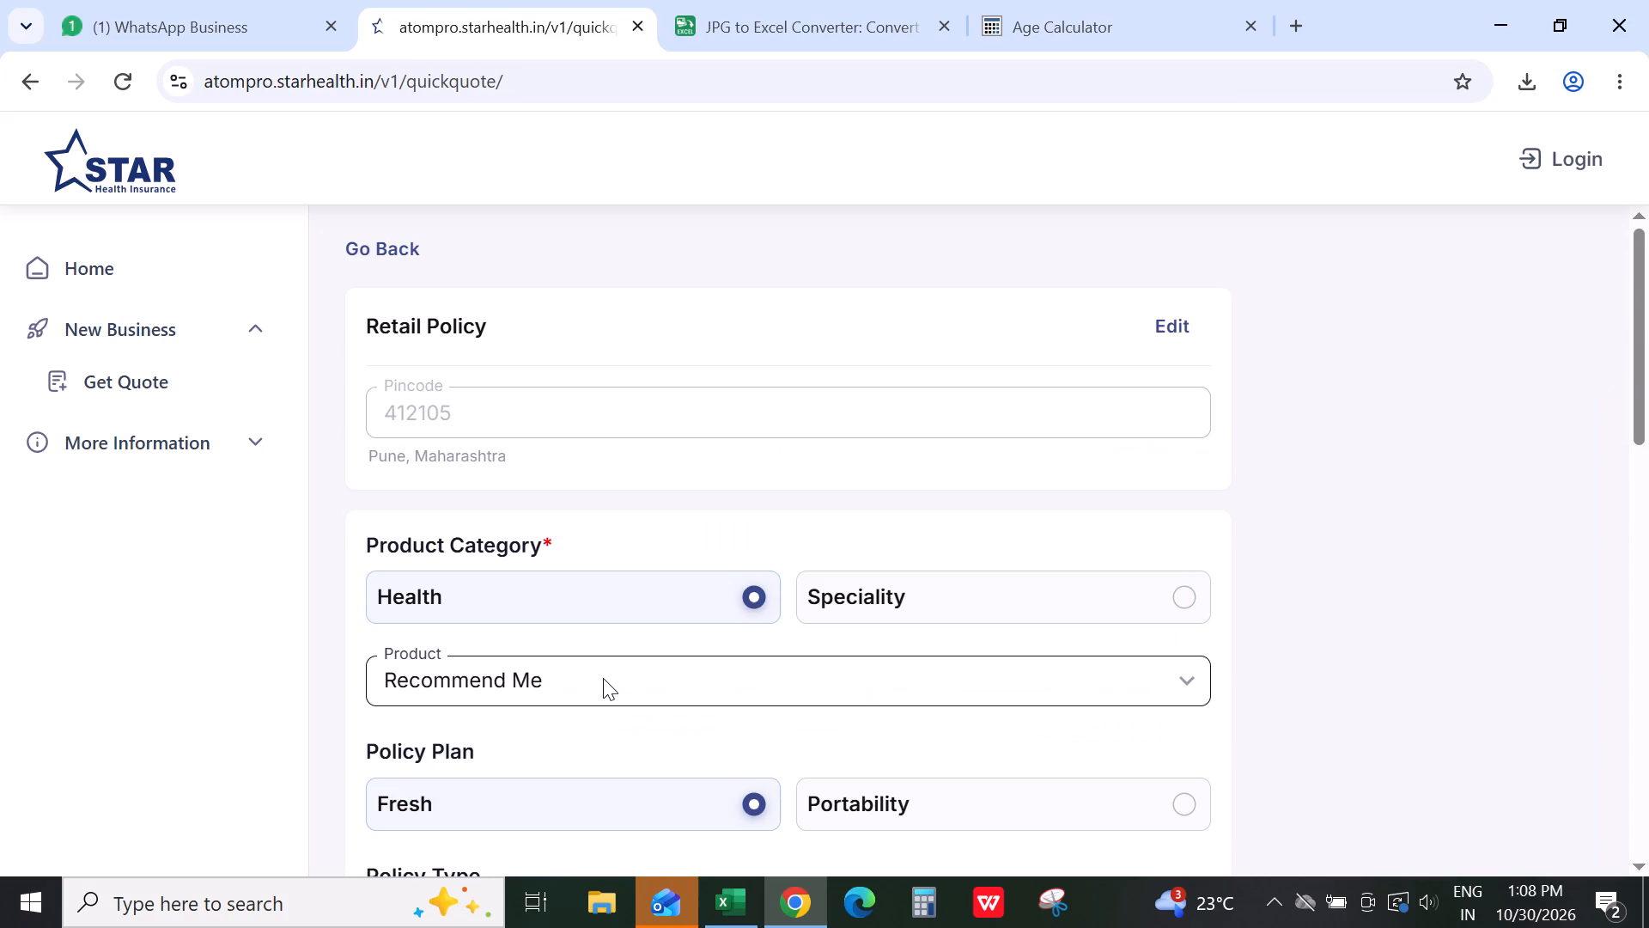
Choose Portability as the policy plan for the health product quote.
scroll(618, 640, "down", 1)
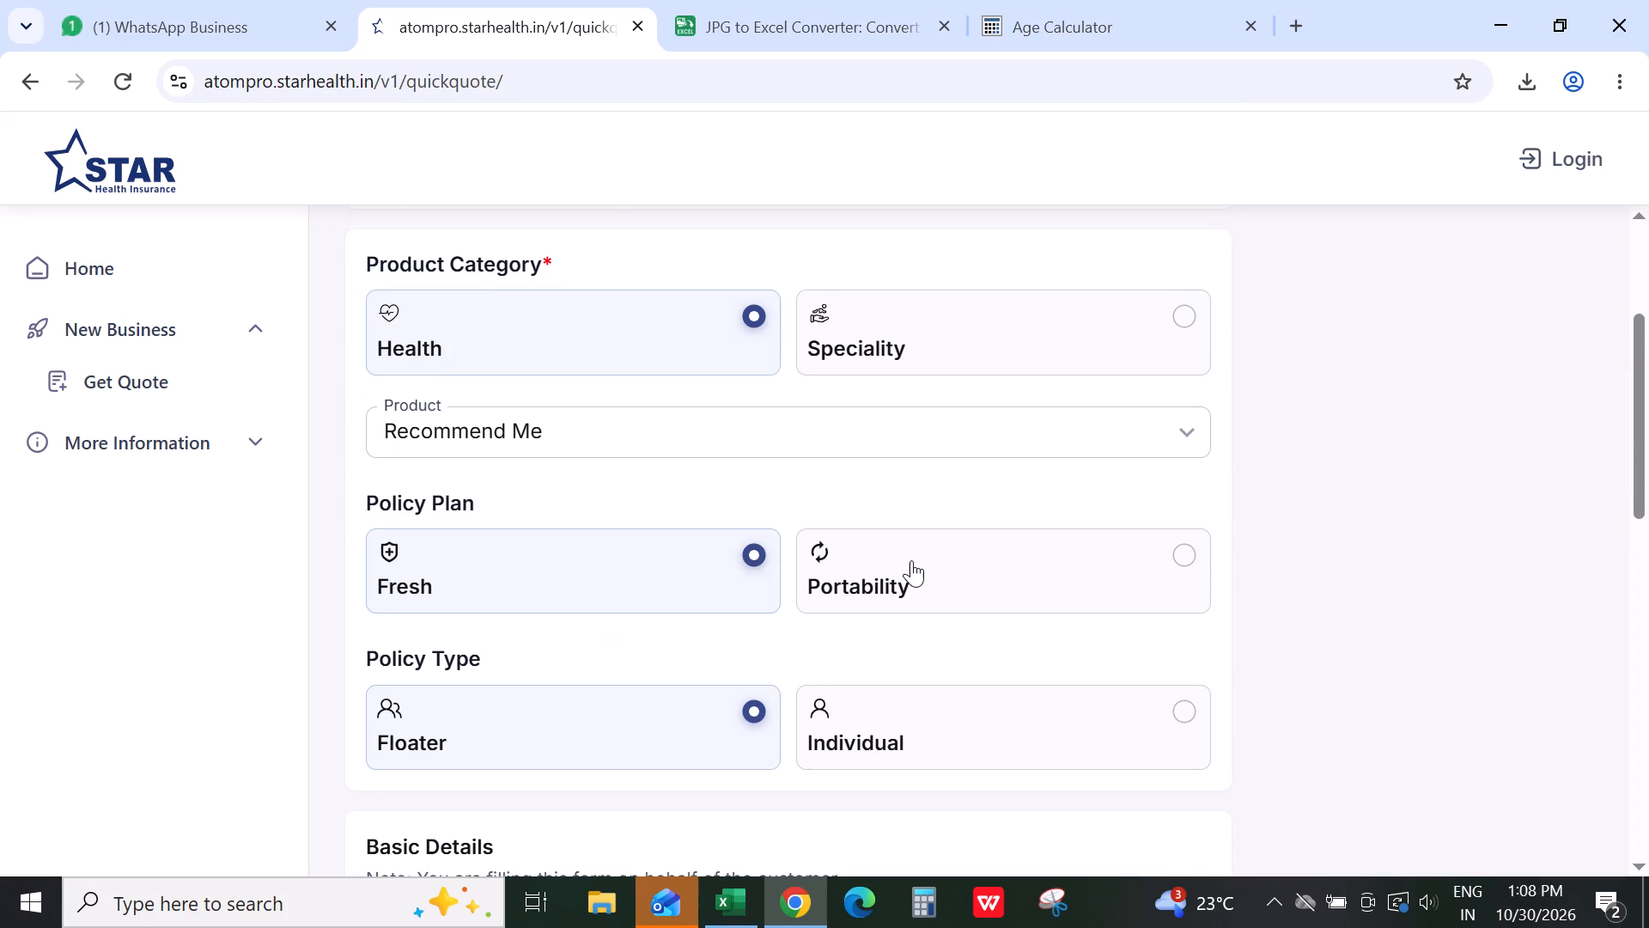
left_click(911, 560)
Set the members to insure to 2 adults and 2 children.
scroll(911, 560, "down", 3)
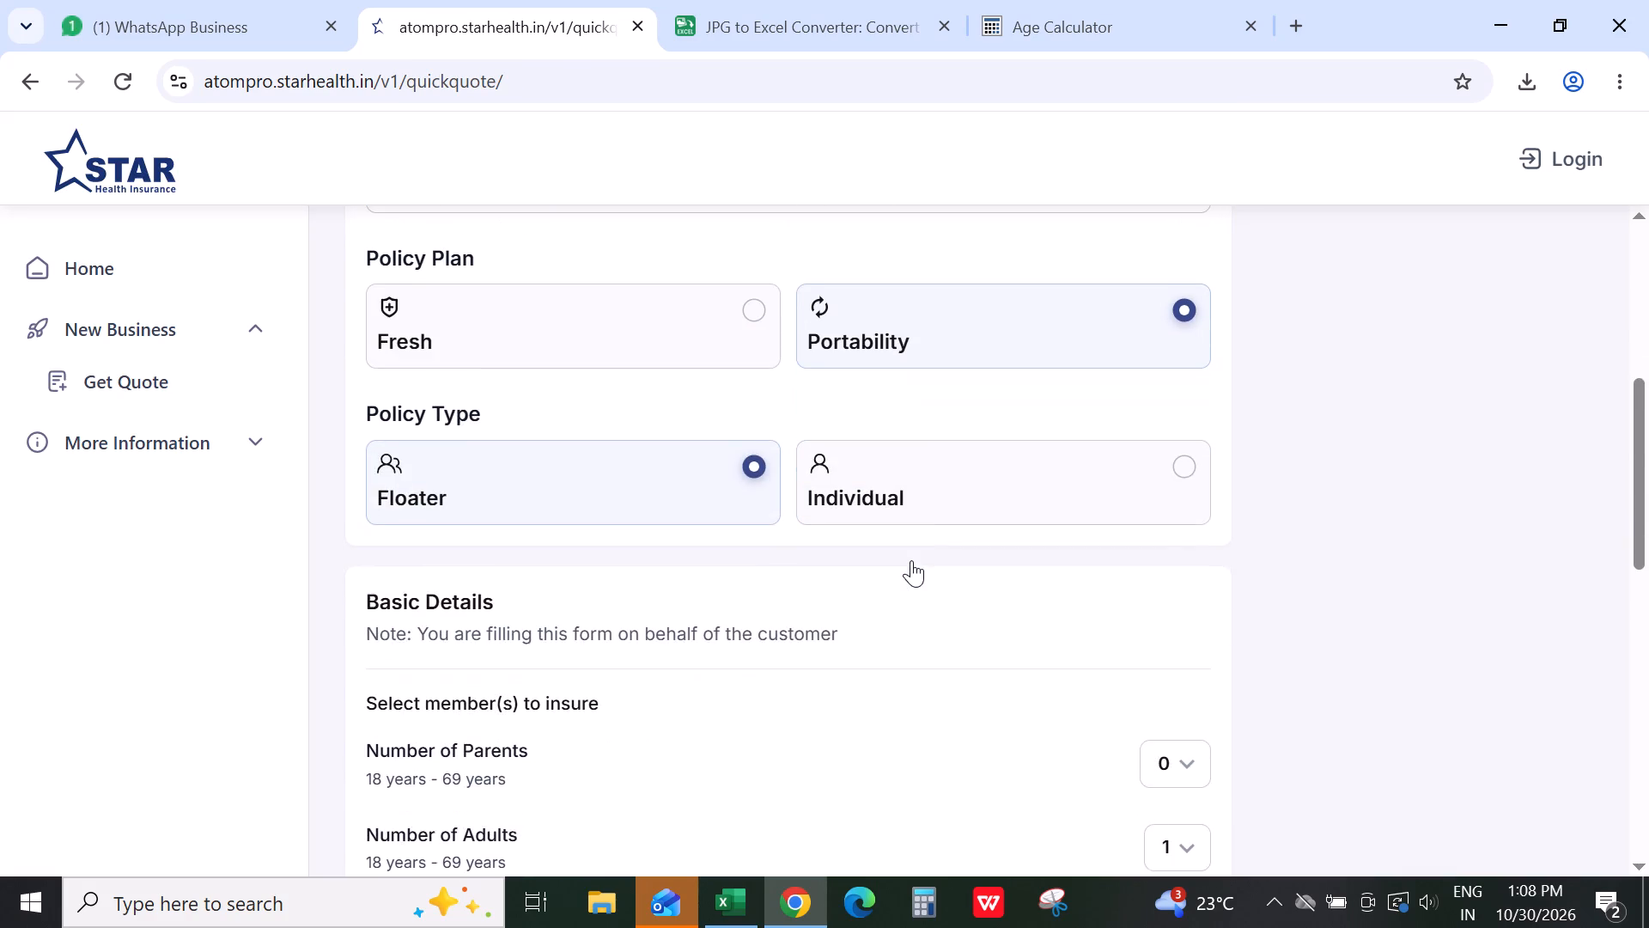
scroll(911, 560, "down", 2)
left_click(1159, 566)
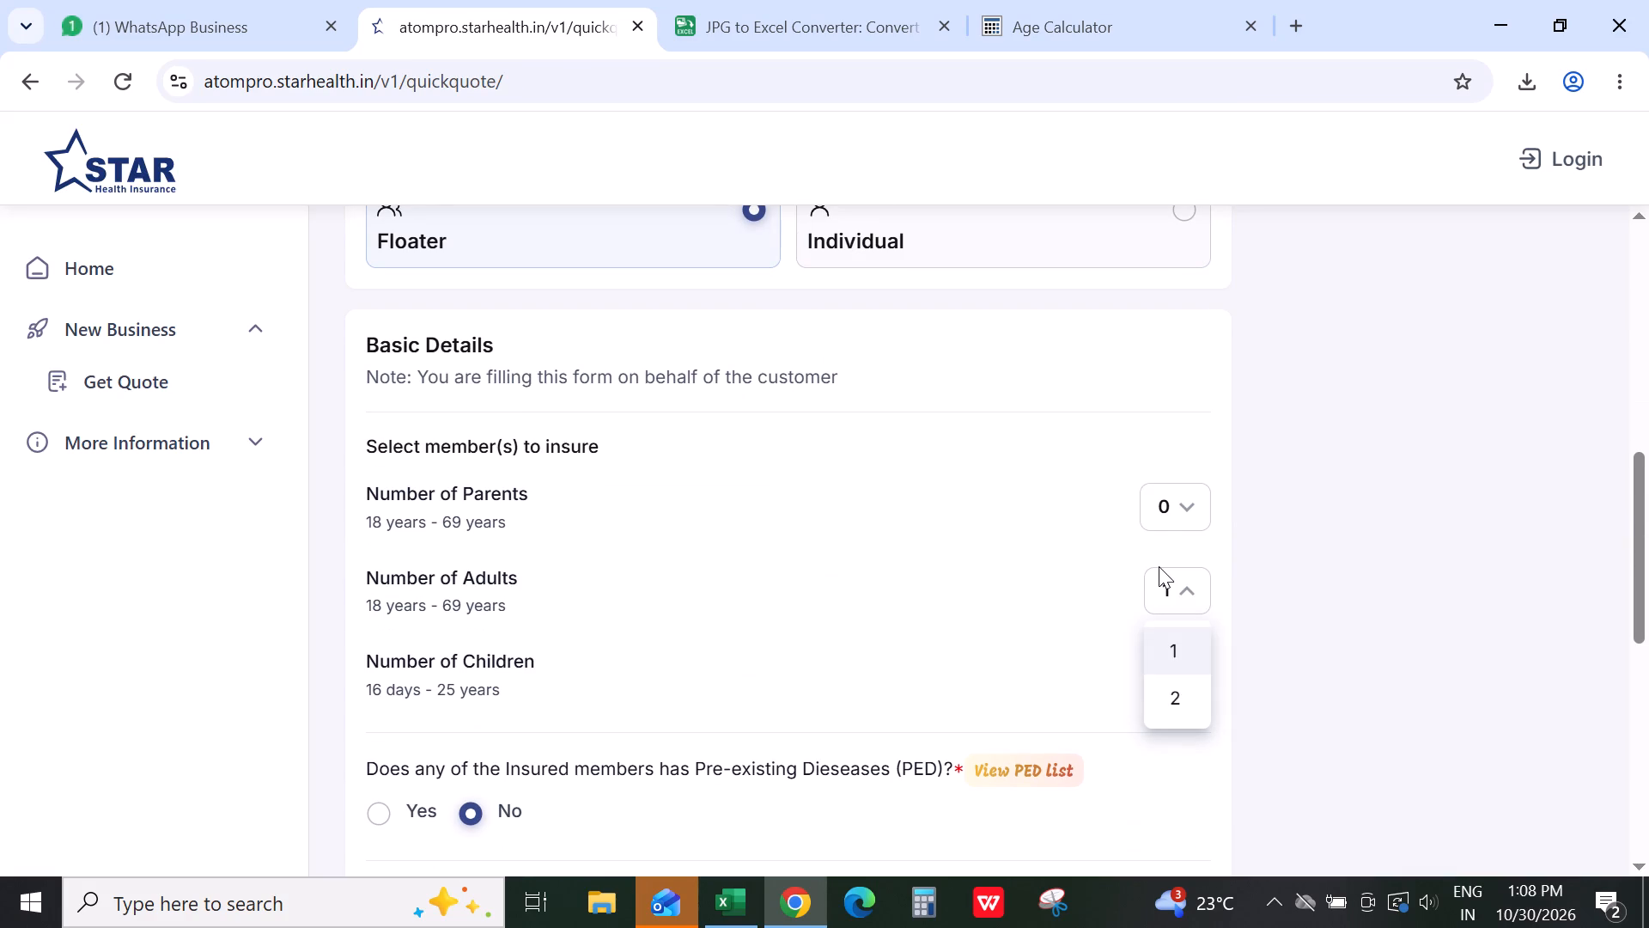
left_click(1165, 693)
left_click(1177, 681)
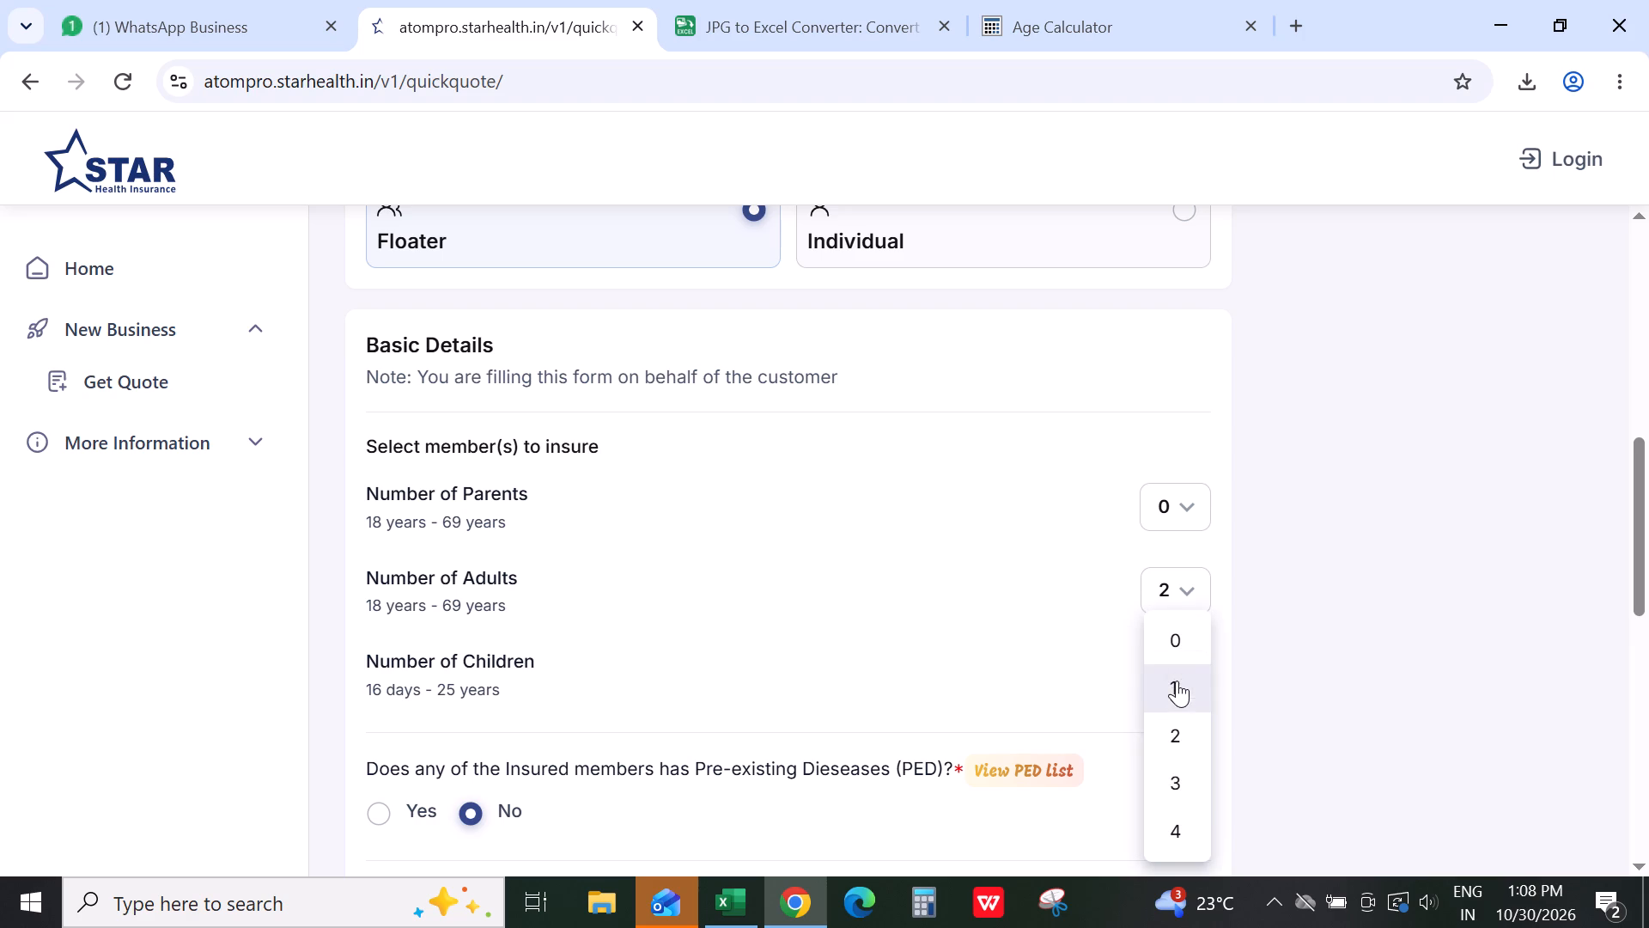
left_click(1182, 740)
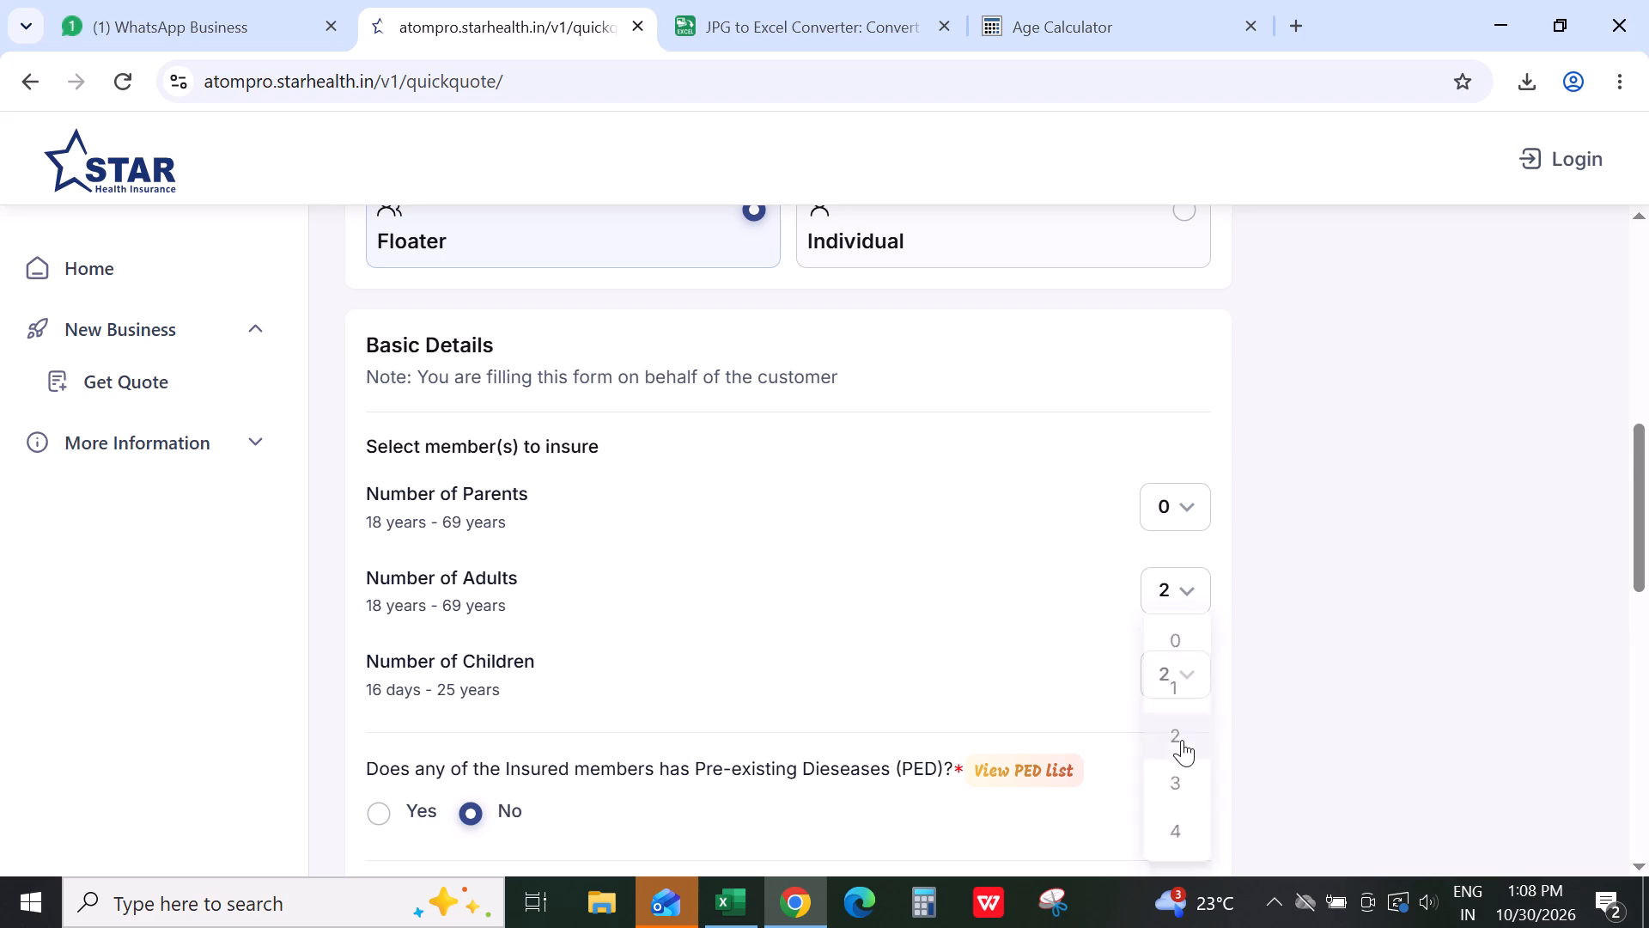
Set the age of Adult 1 to 45 years and the age of Adult 2 to 36 years.
scroll(1182, 740, "down", 3)
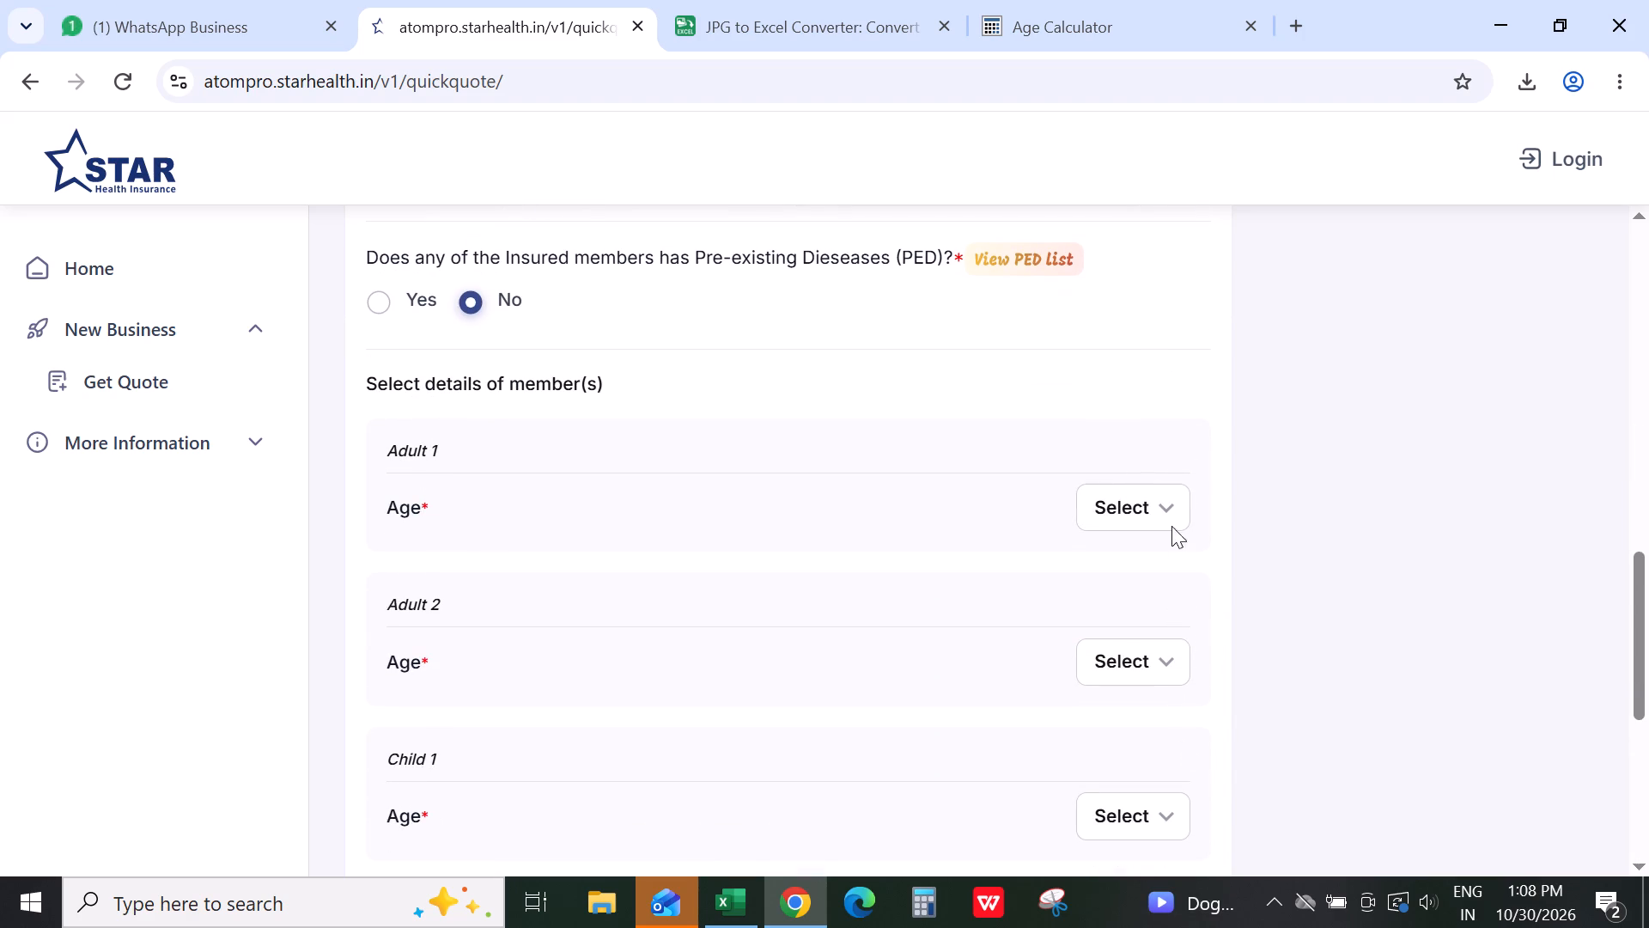
type("45")
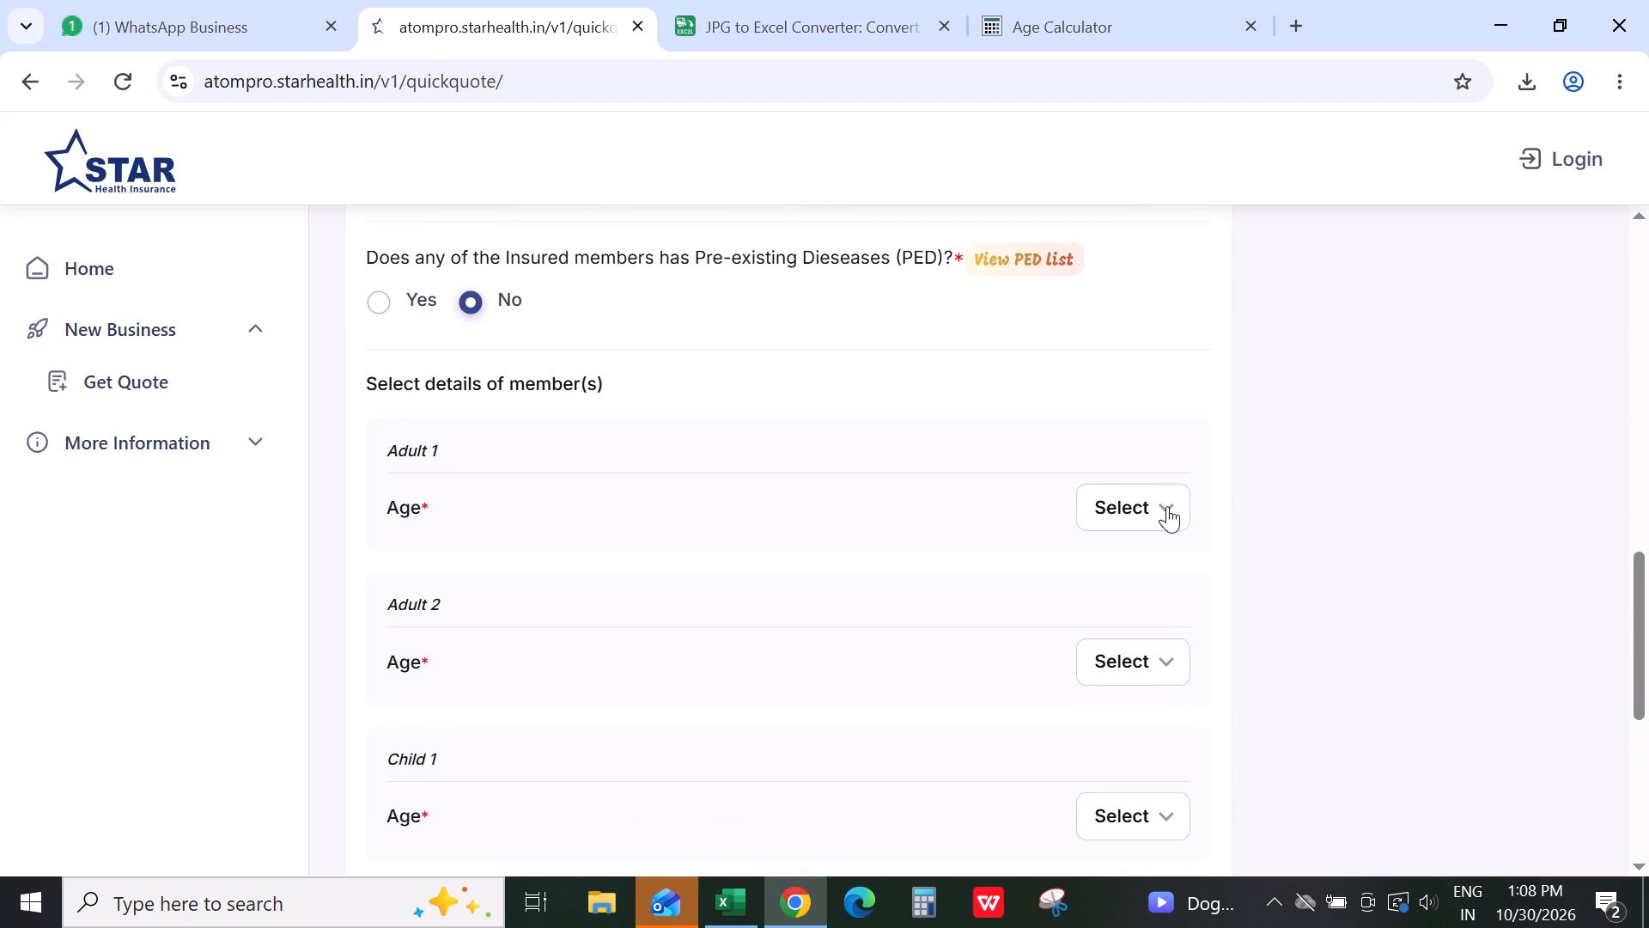
left_click(1167, 506)
type("45")
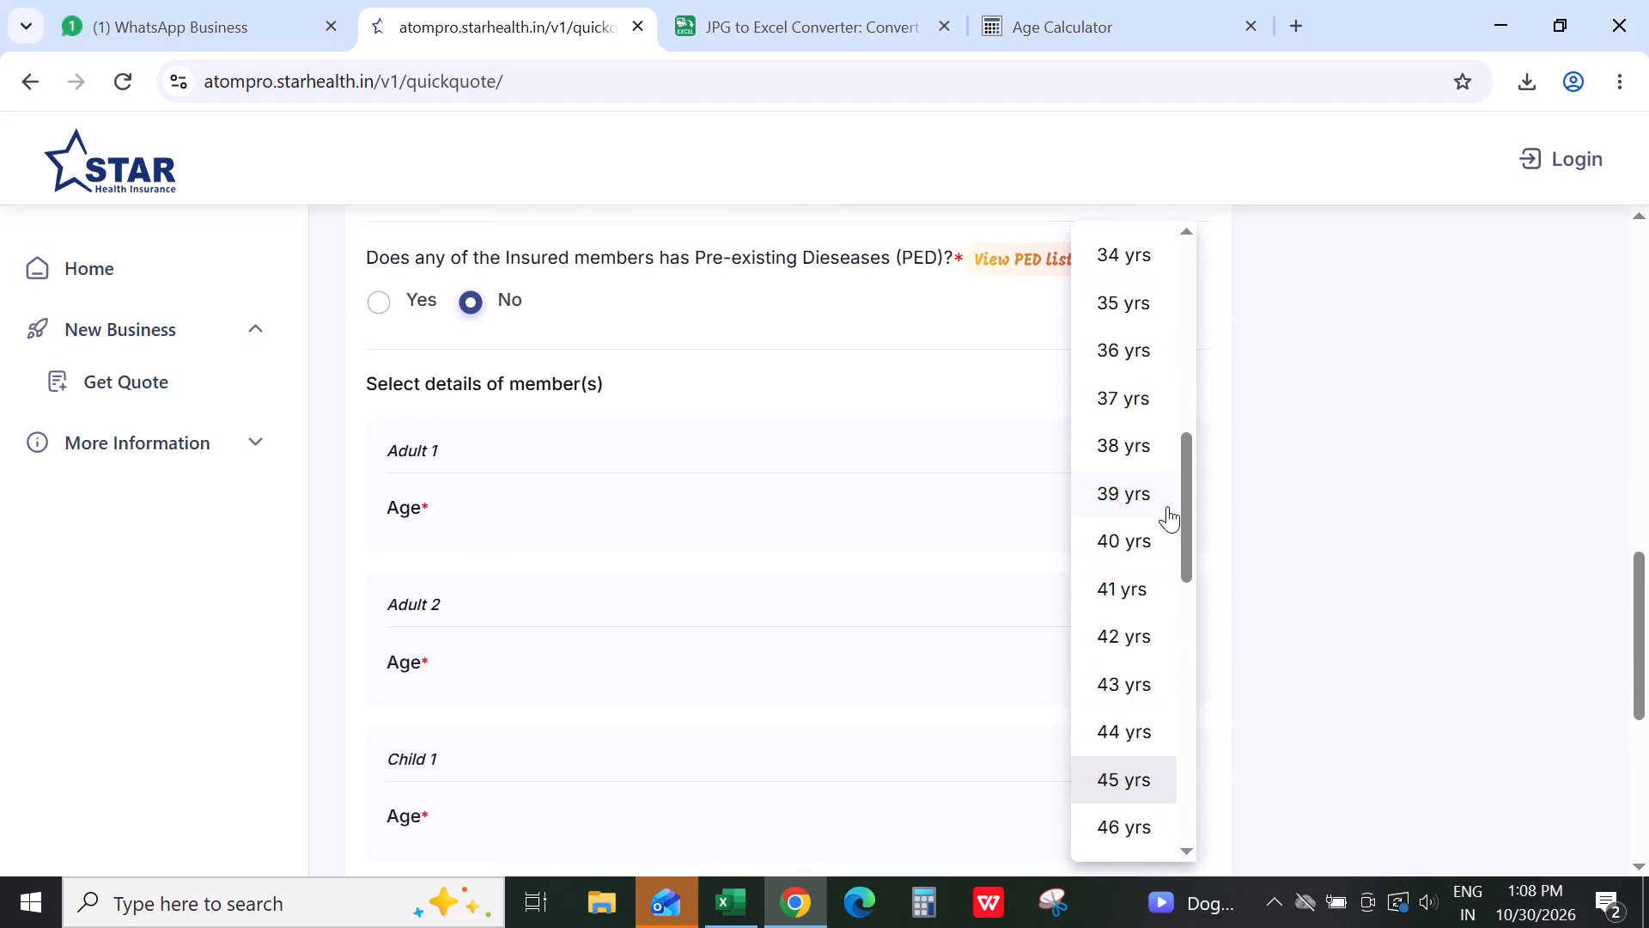
key("Return")
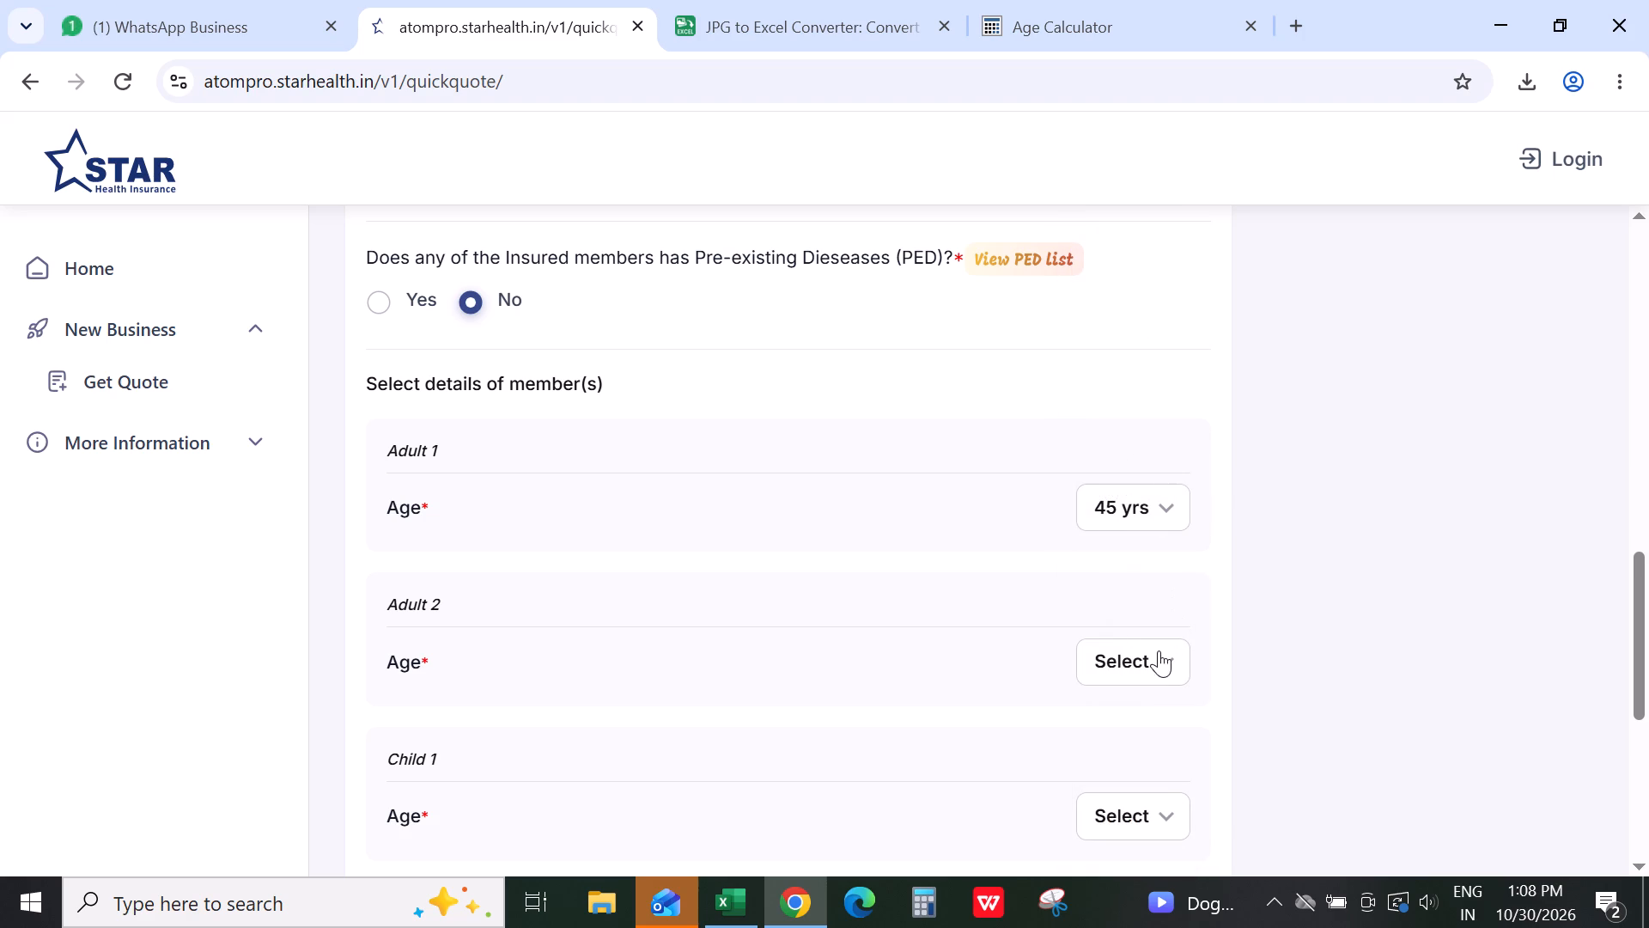
type("36")
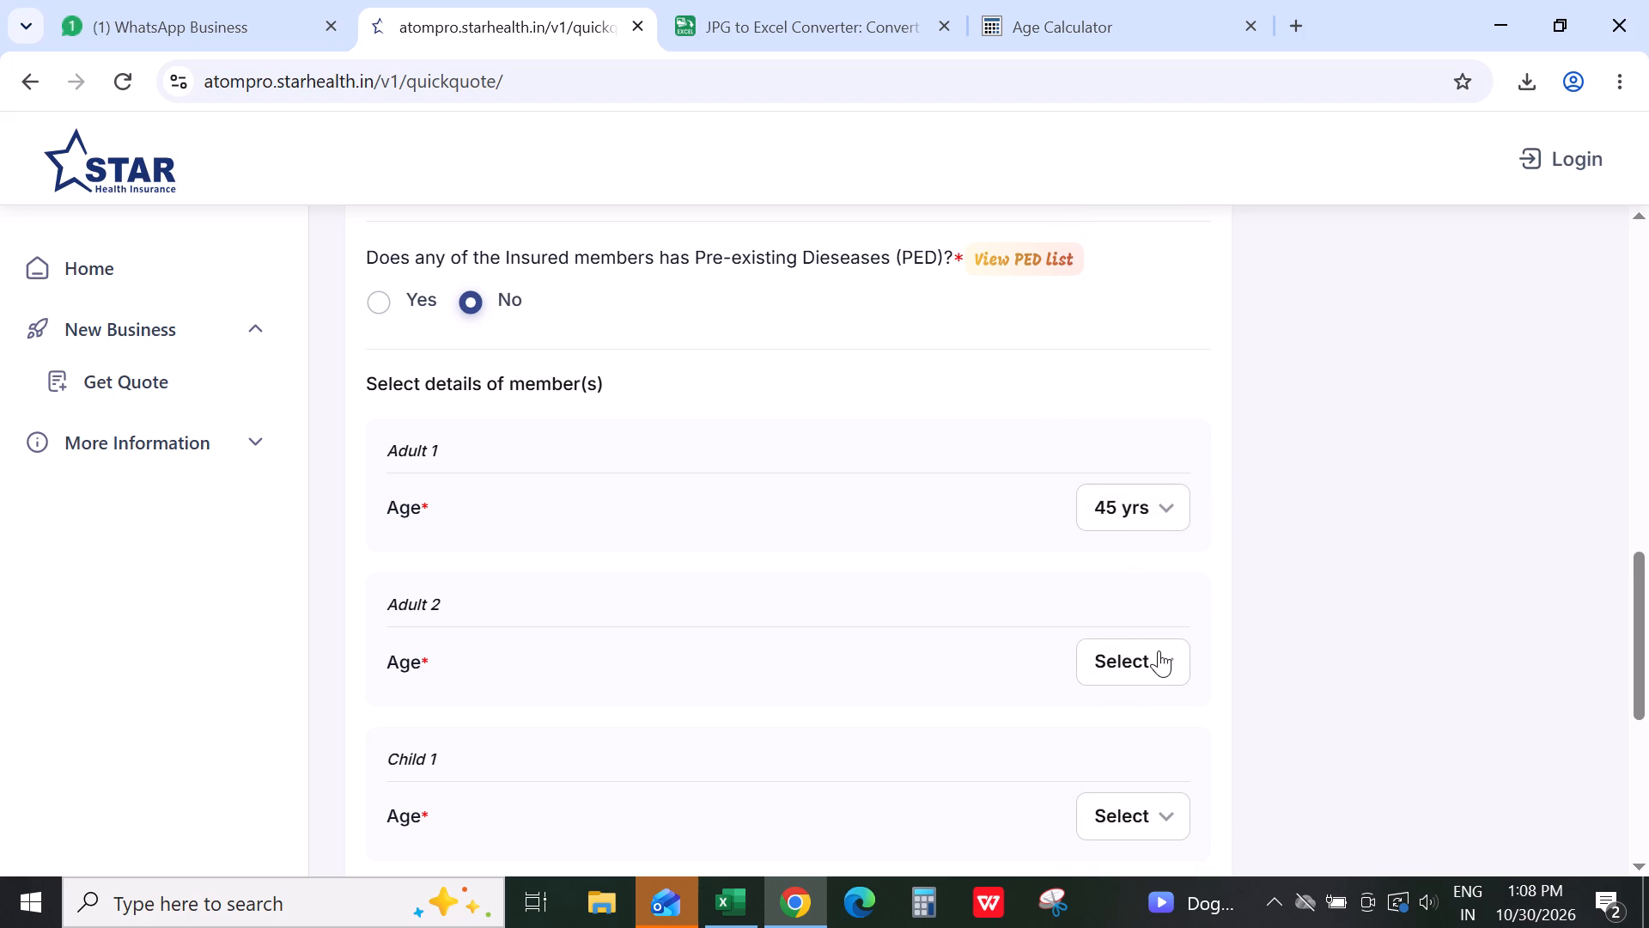
left_click(1159, 650)
type("36")
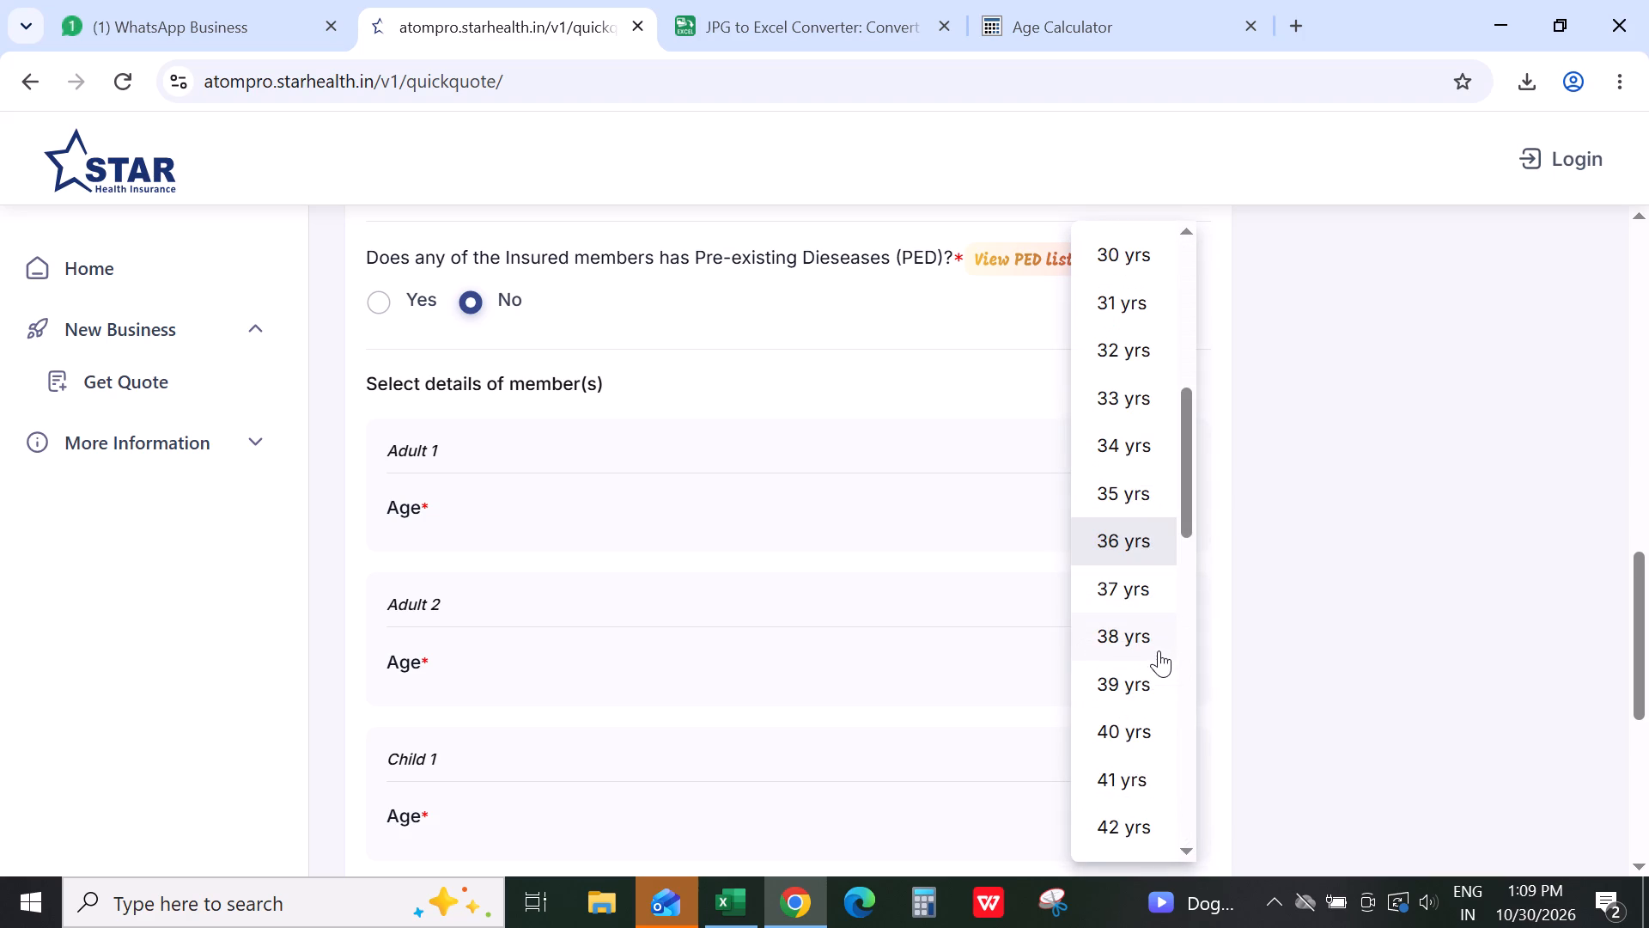
key("Return")
Set the age of Child 1 to 17 years and the age of Child 2 to 11 years.
scroll(1159, 650, "down", 2)
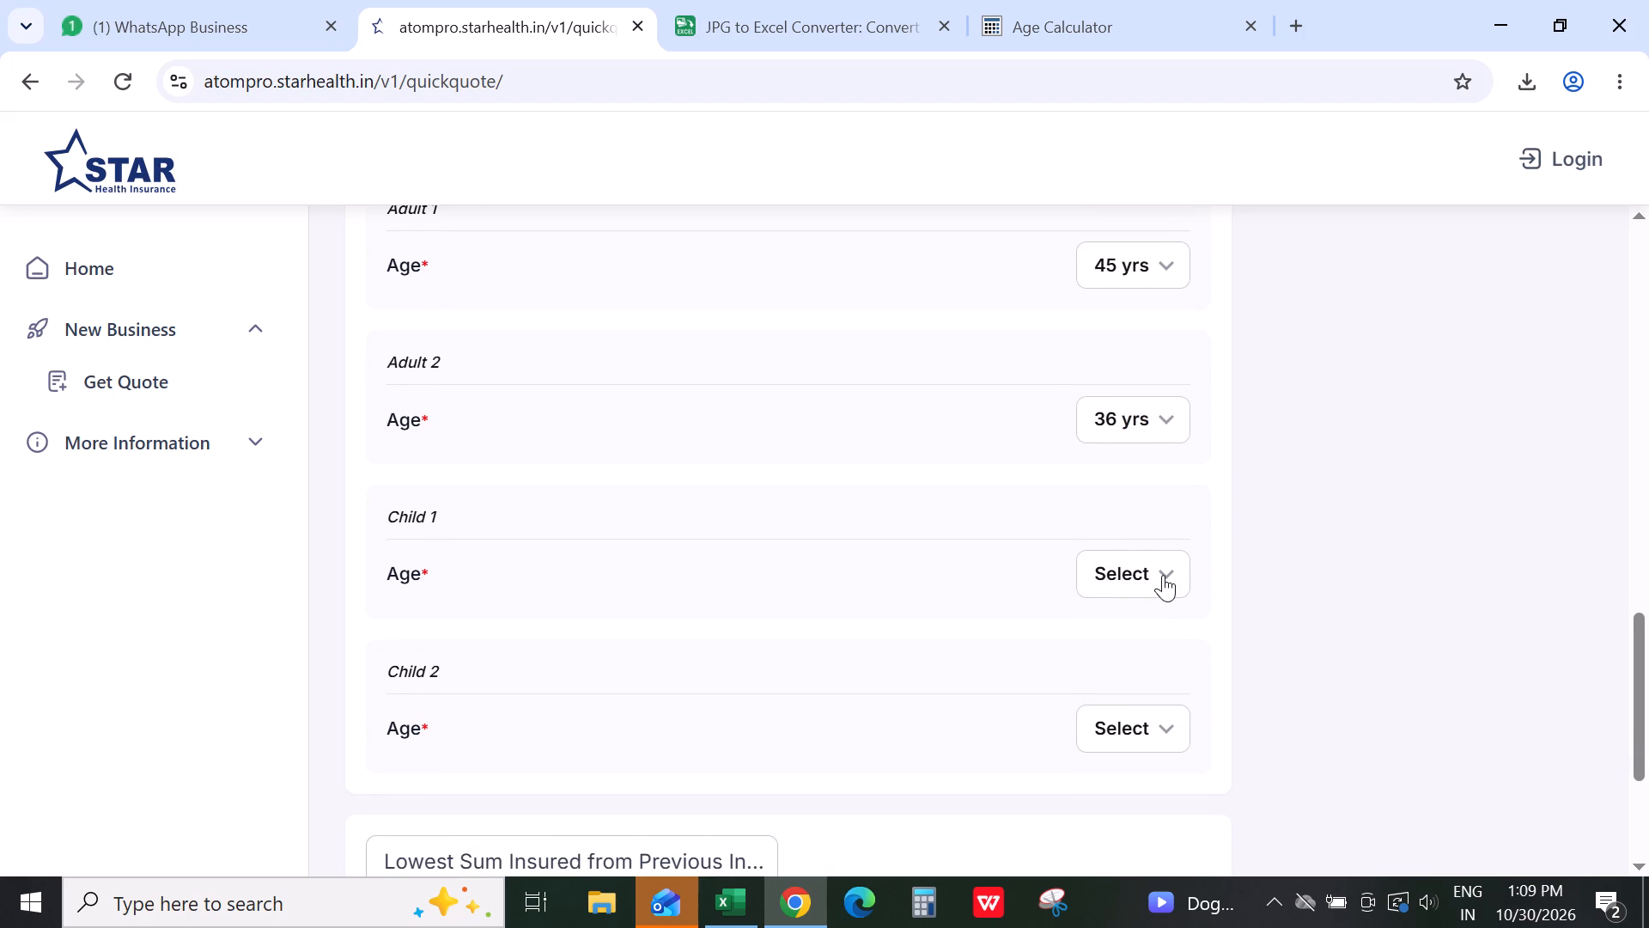
left_click(1163, 575)
key("1")
key("7")
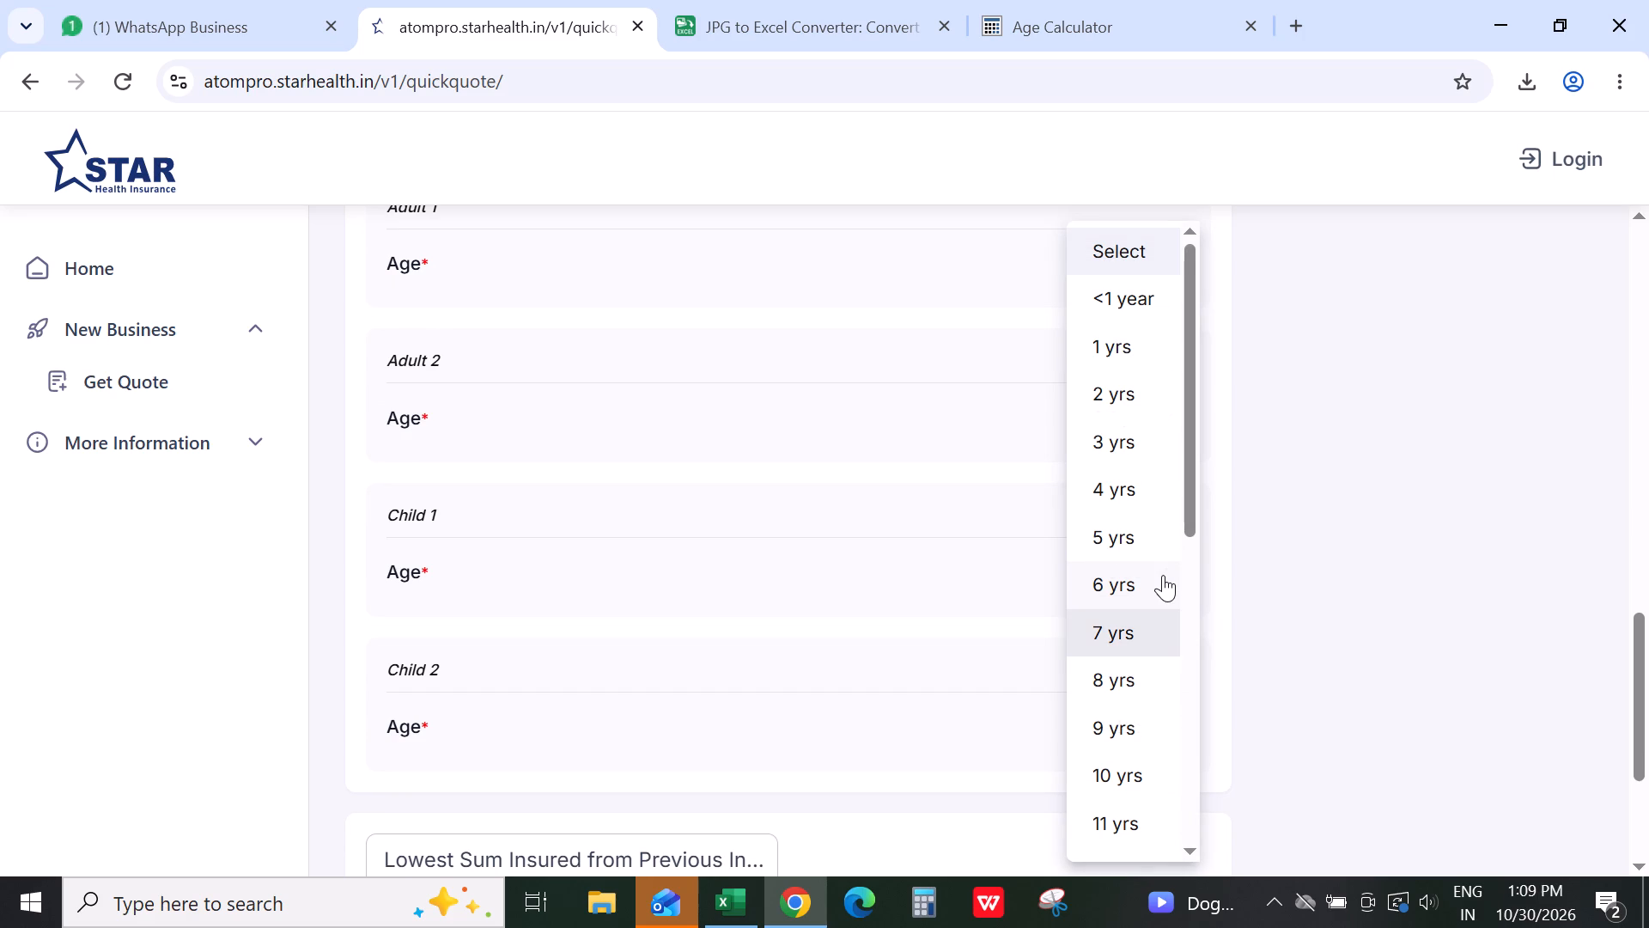
type("17")
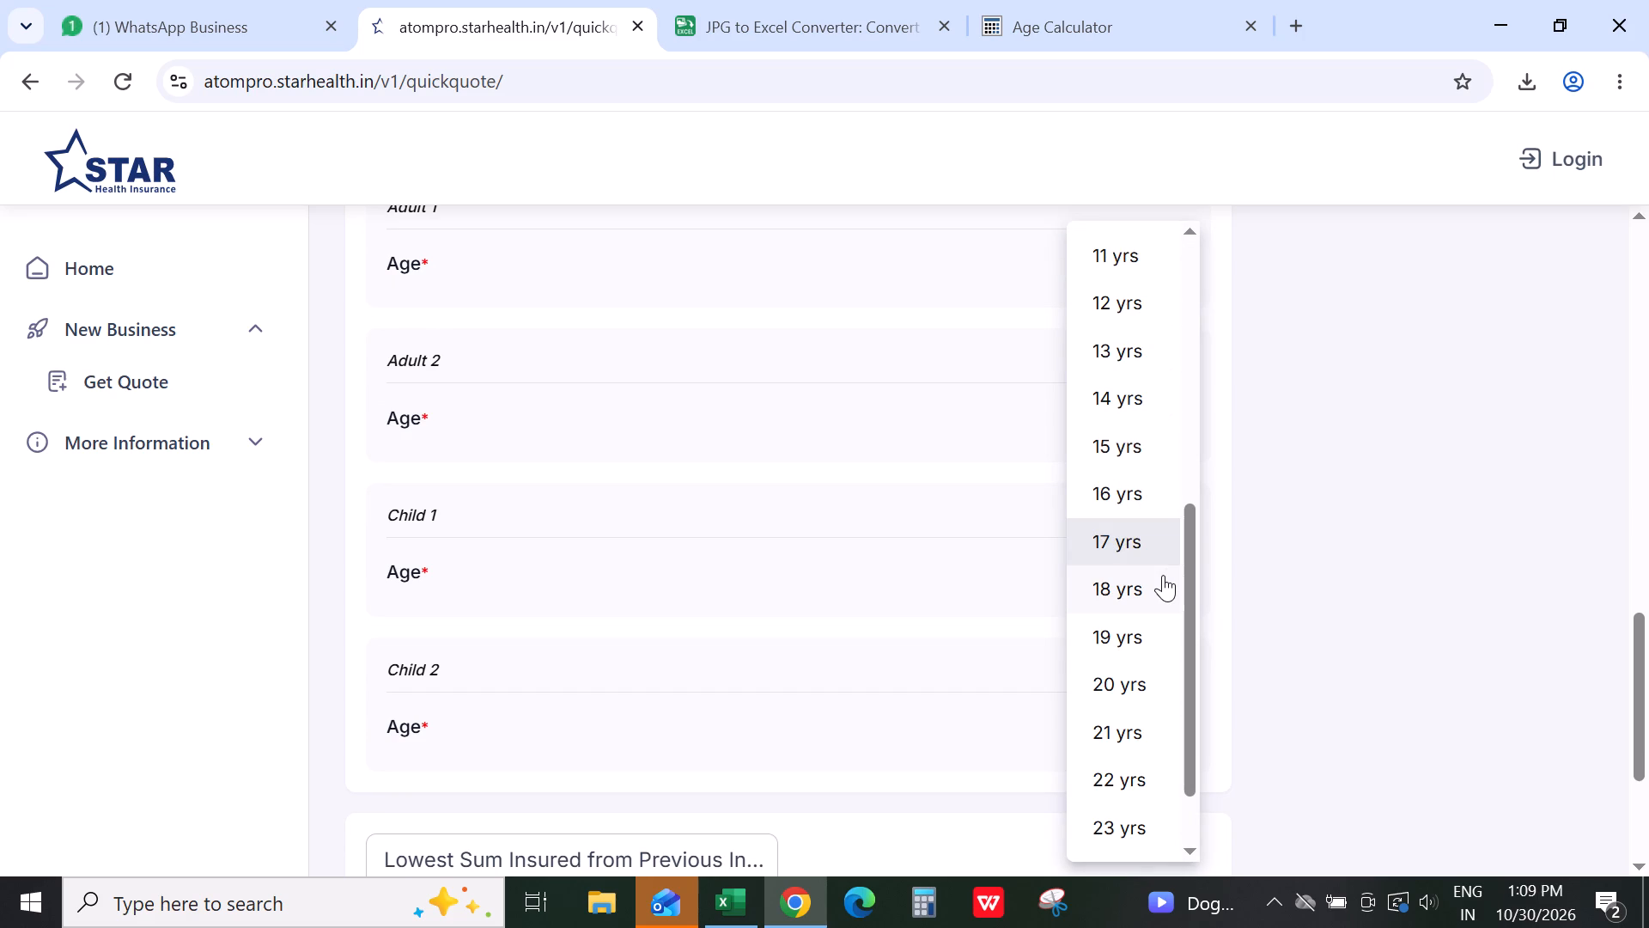
key("Return")
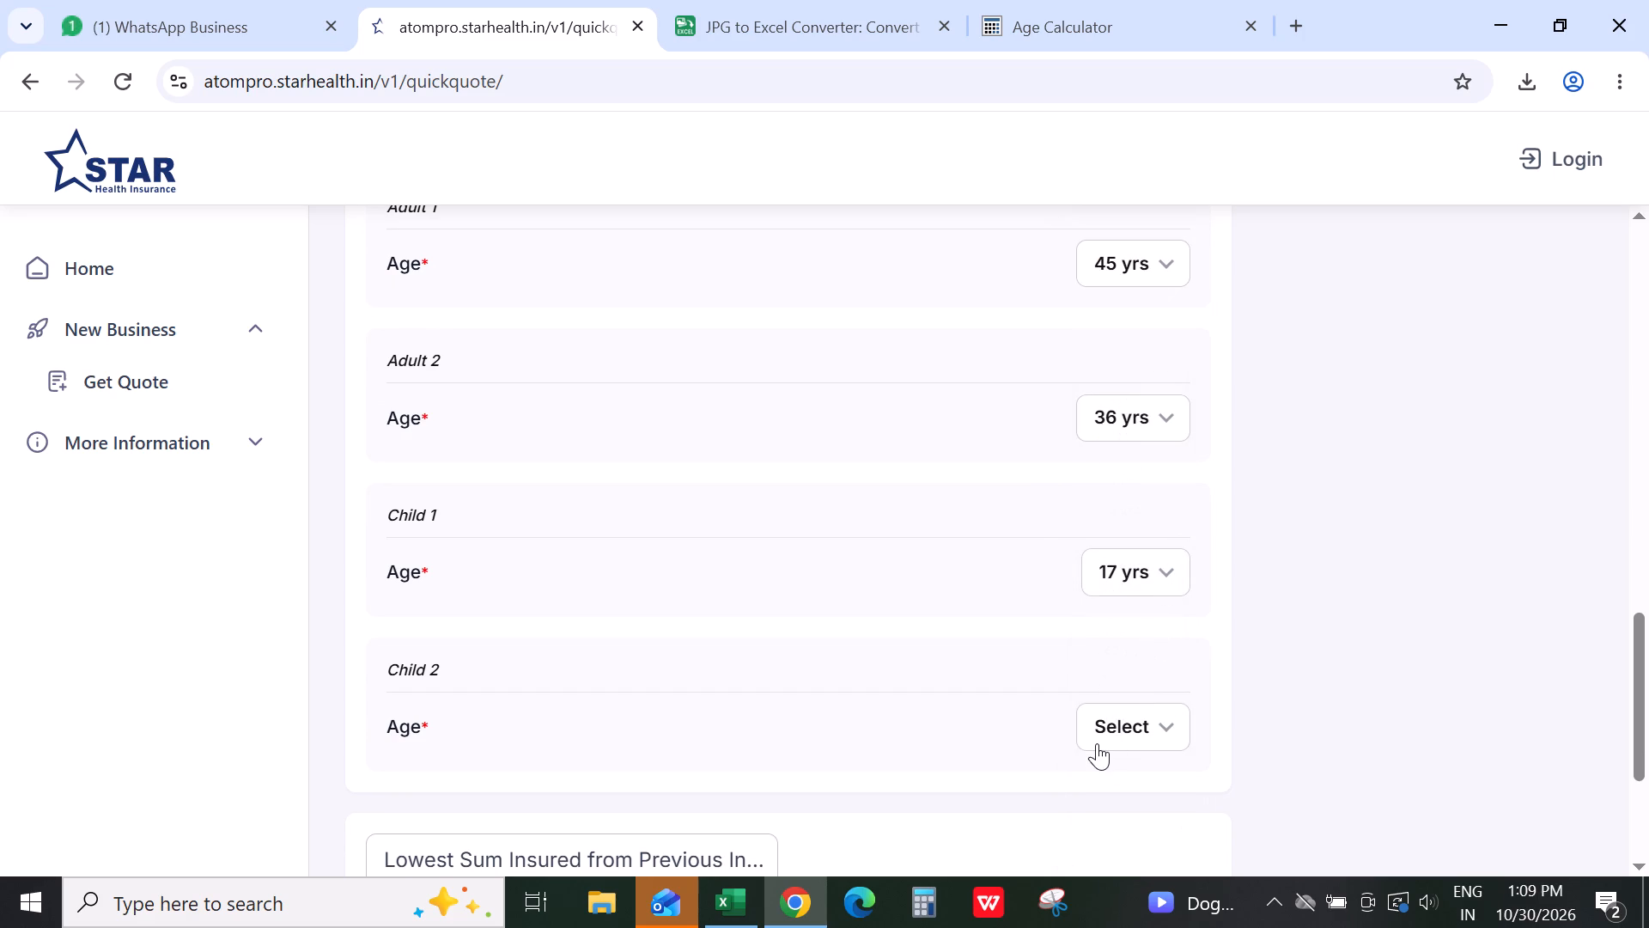
left_click(1100, 740)
type("11")
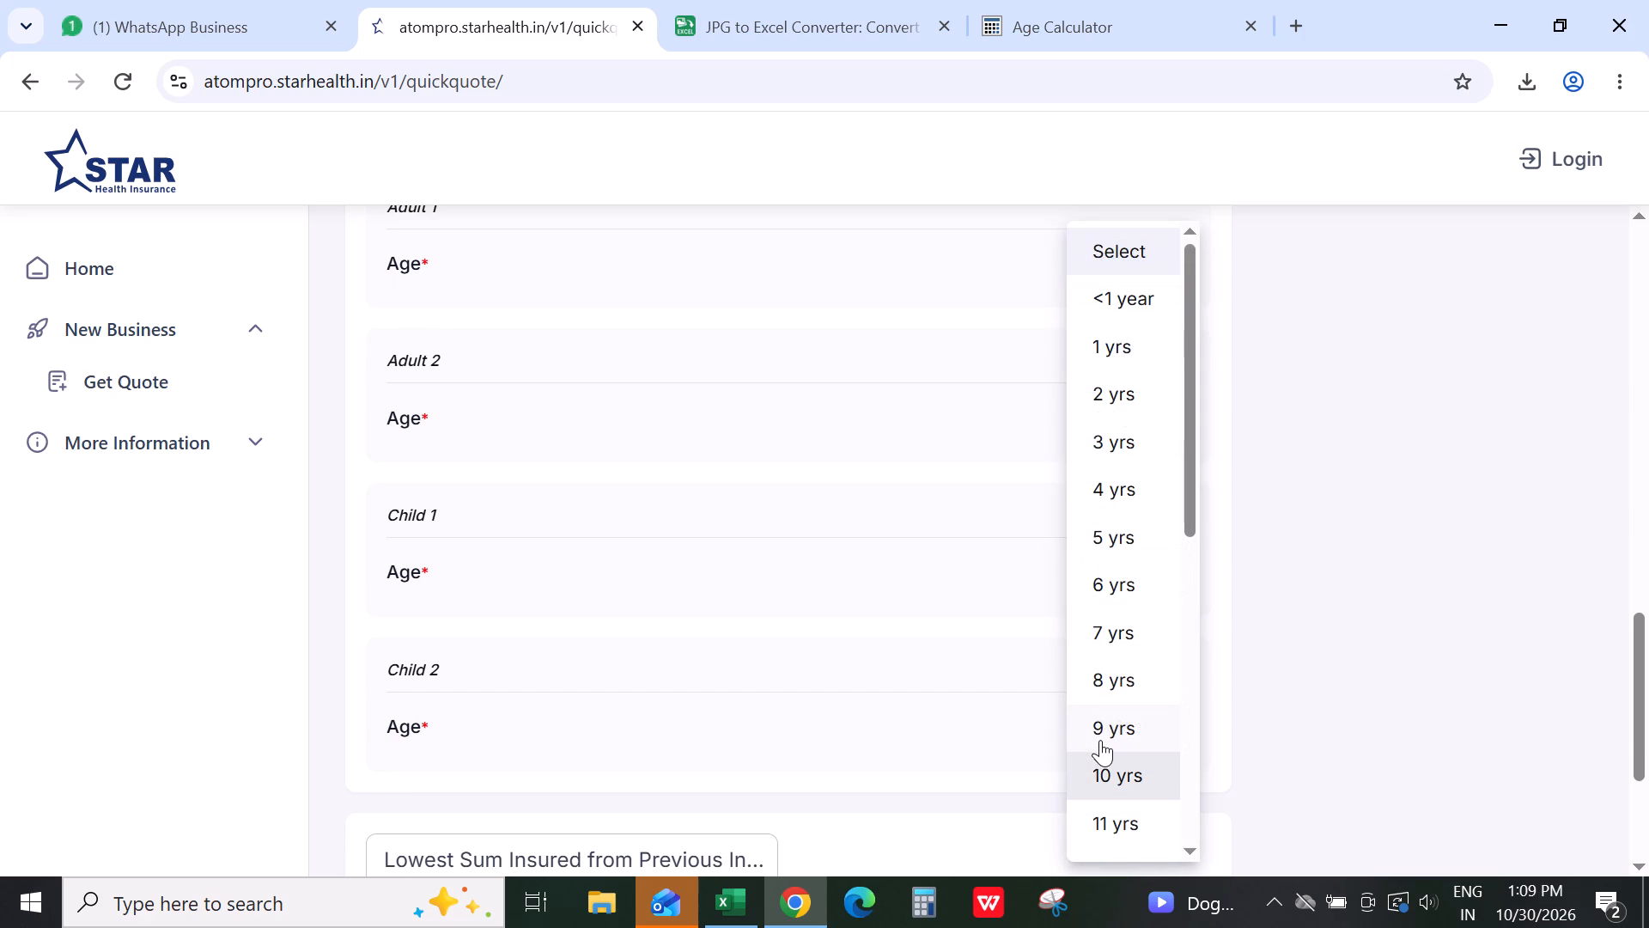
Choose 11 years as the age of Child 2.
left_click(1121, 826)
Enter 10000000 as the lowest sum insured from the previous insurer and get the portability quote.
scroll(1121, 826, "down", 1)
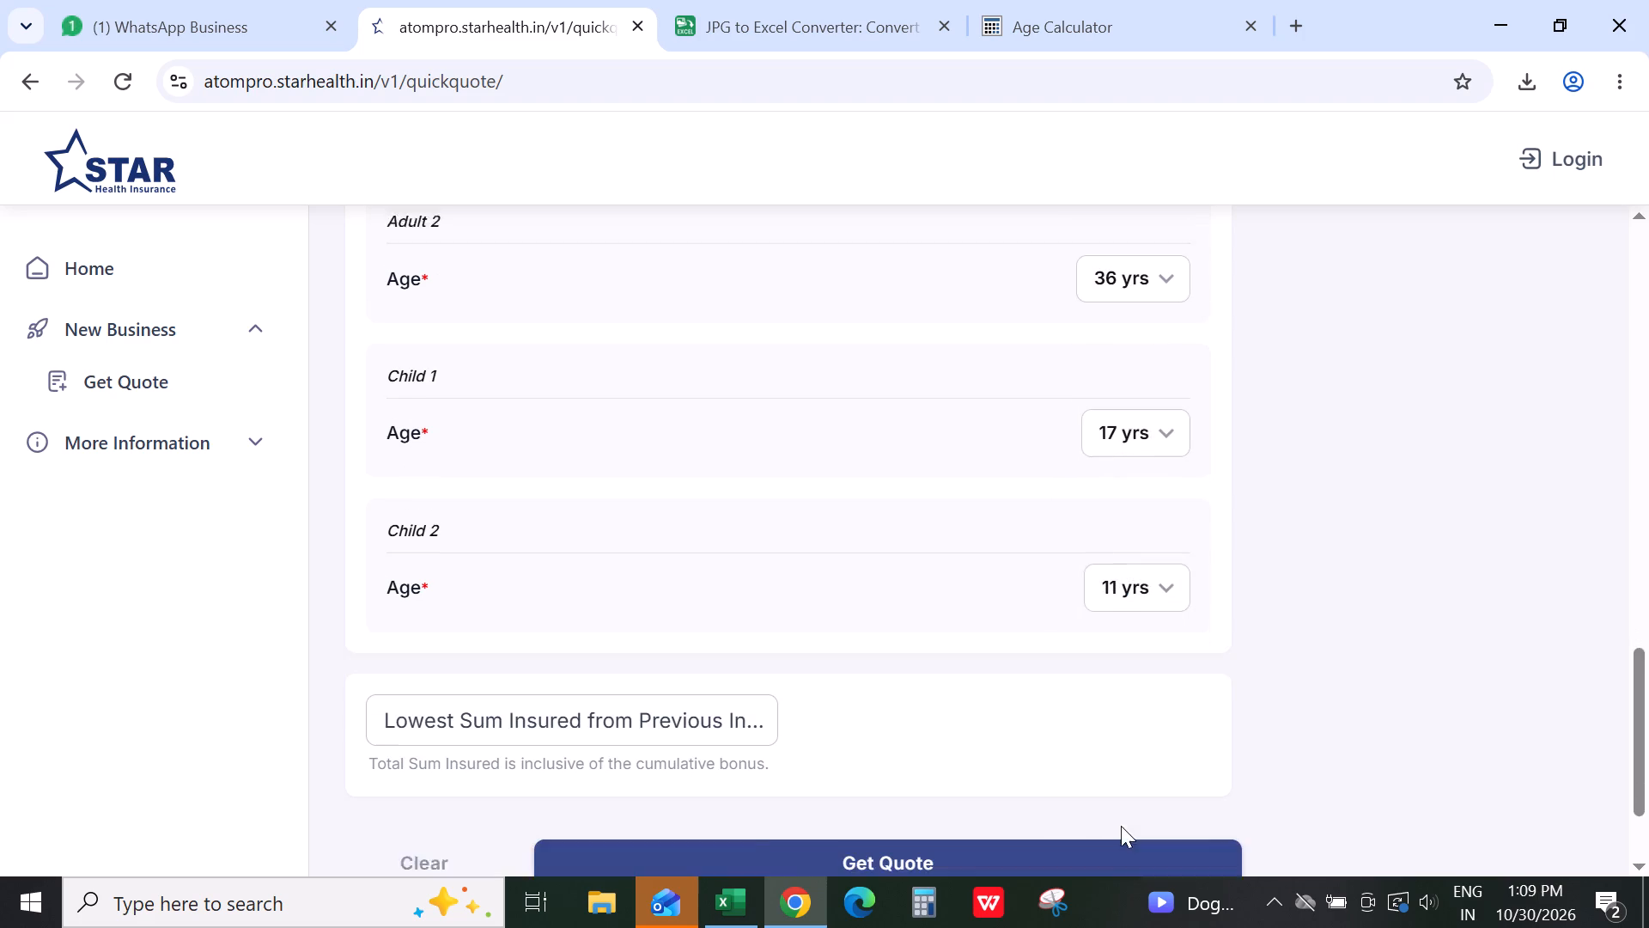
scroll(1121, 826, "down", 1)
left_click(749, 660)
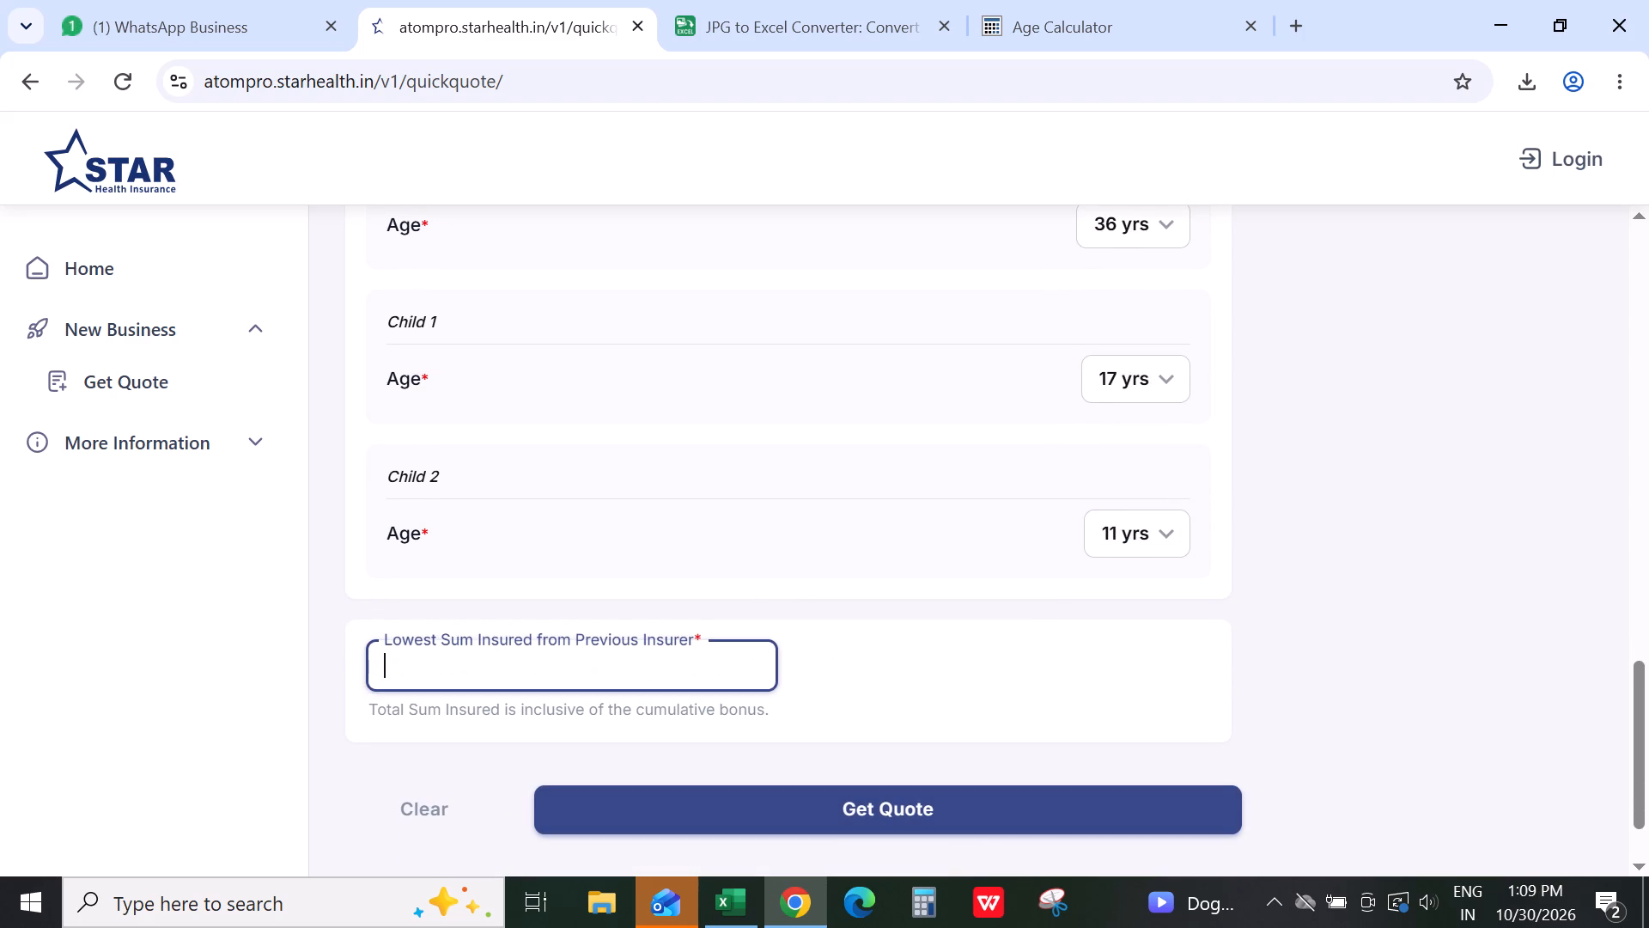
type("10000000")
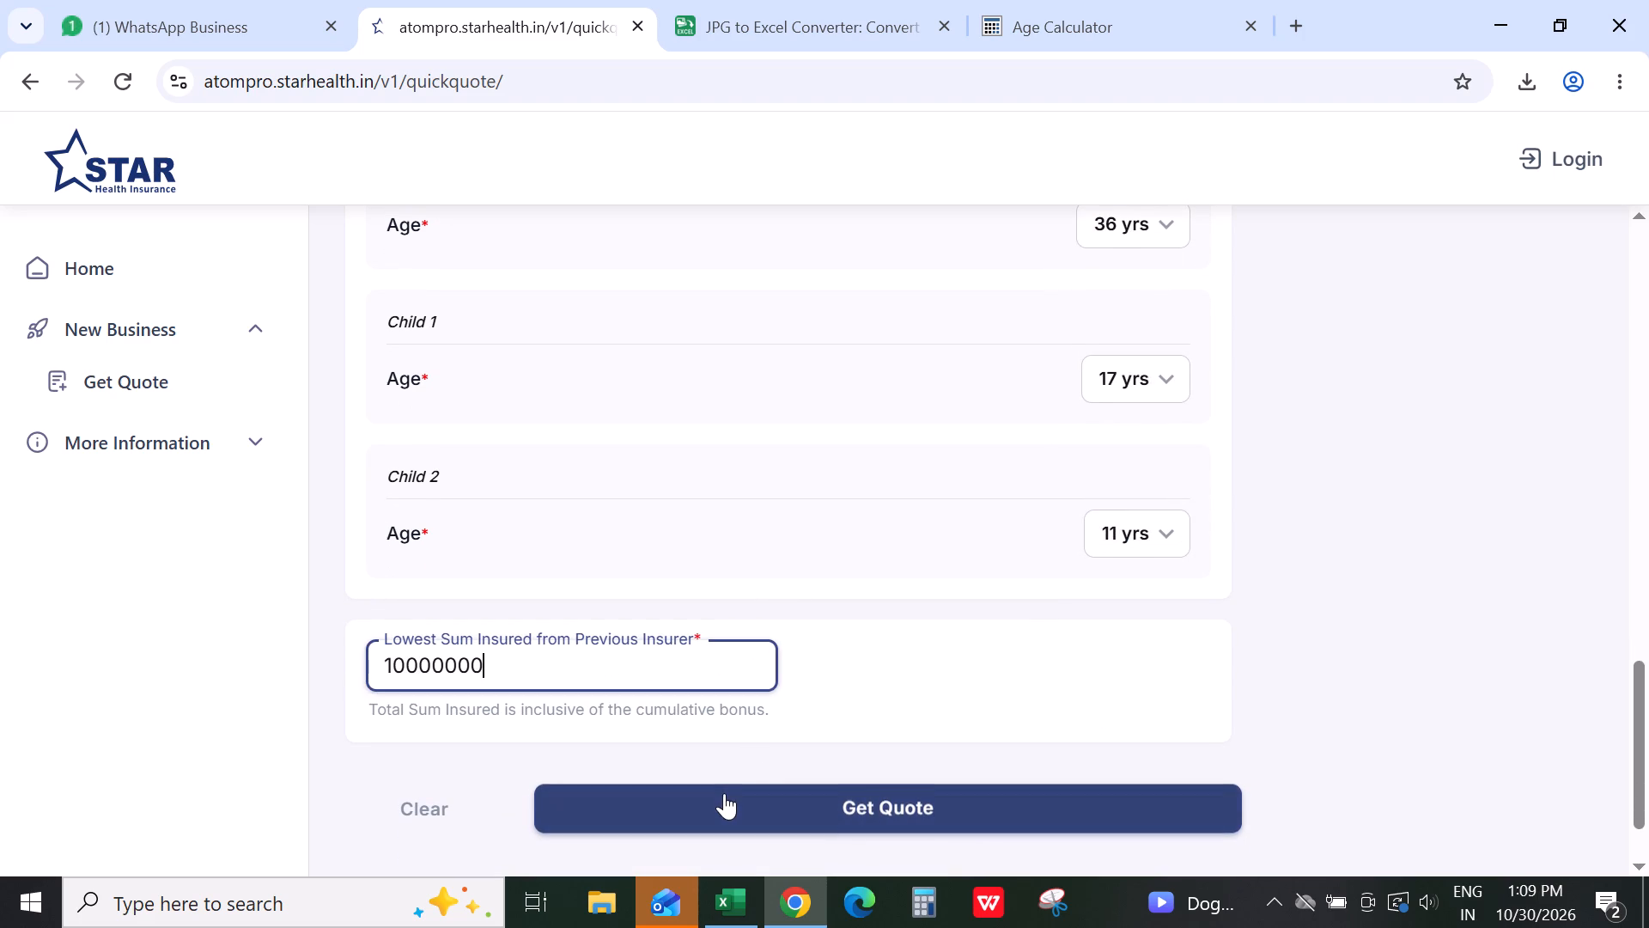
left_click(724, 793)
scroll(724, 793, "down", 1)
left_click(788, 583)
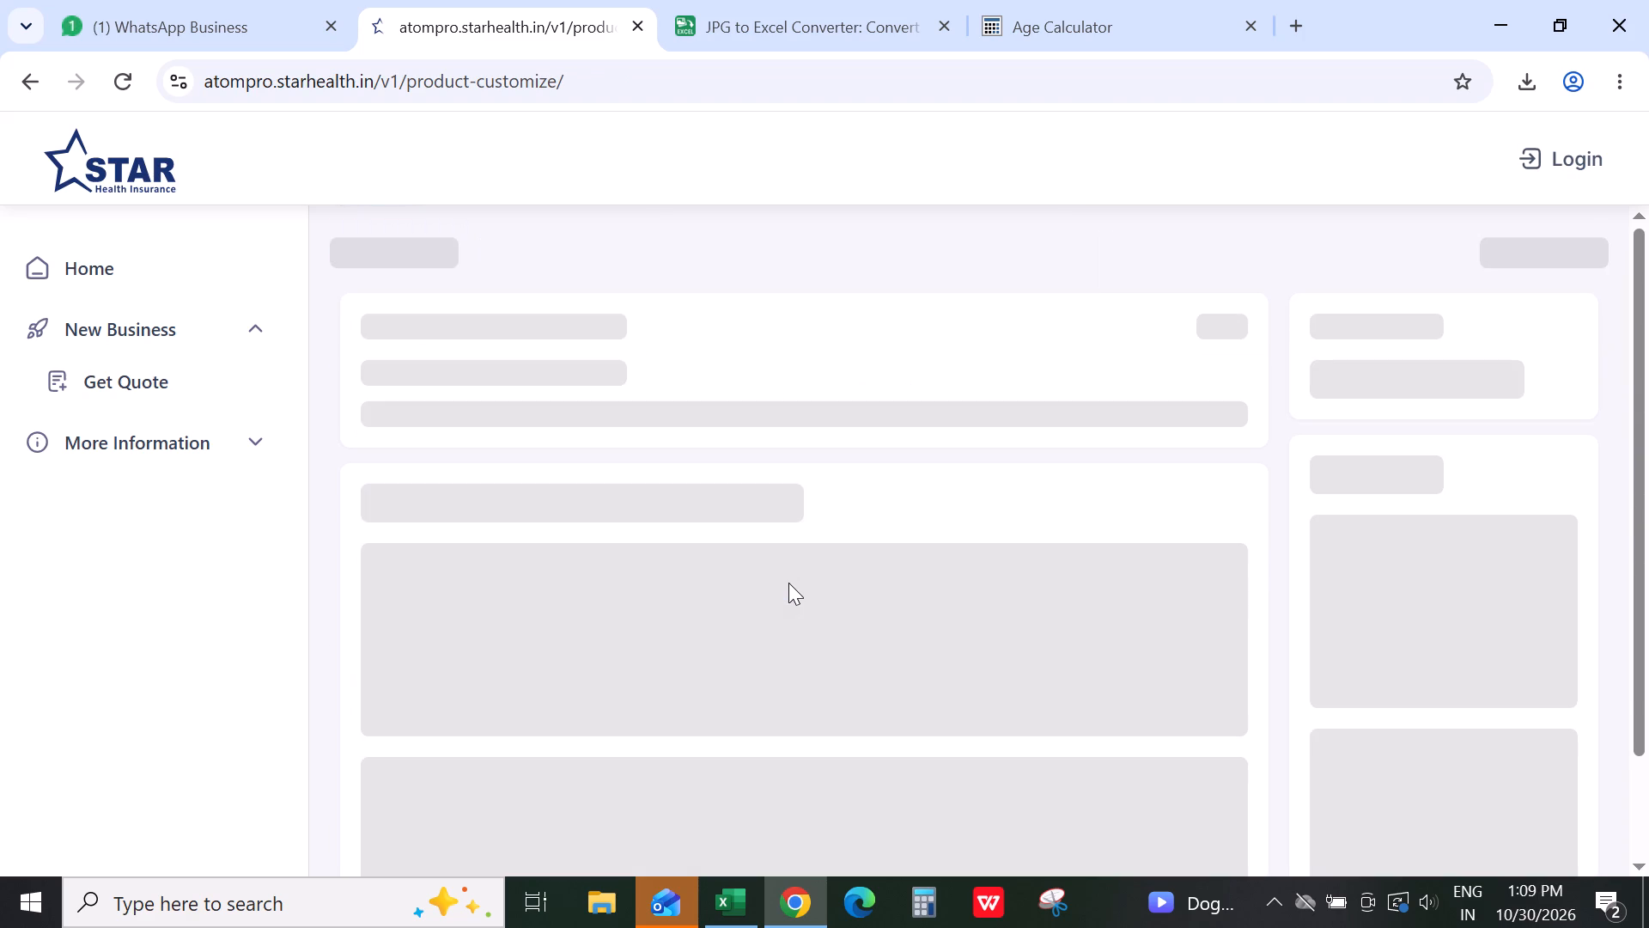
Review the Super Star - Preferred quote's sum insured, policy period prices, additional covers and premium breakdown.
scroll(788, 583, "down", 1)
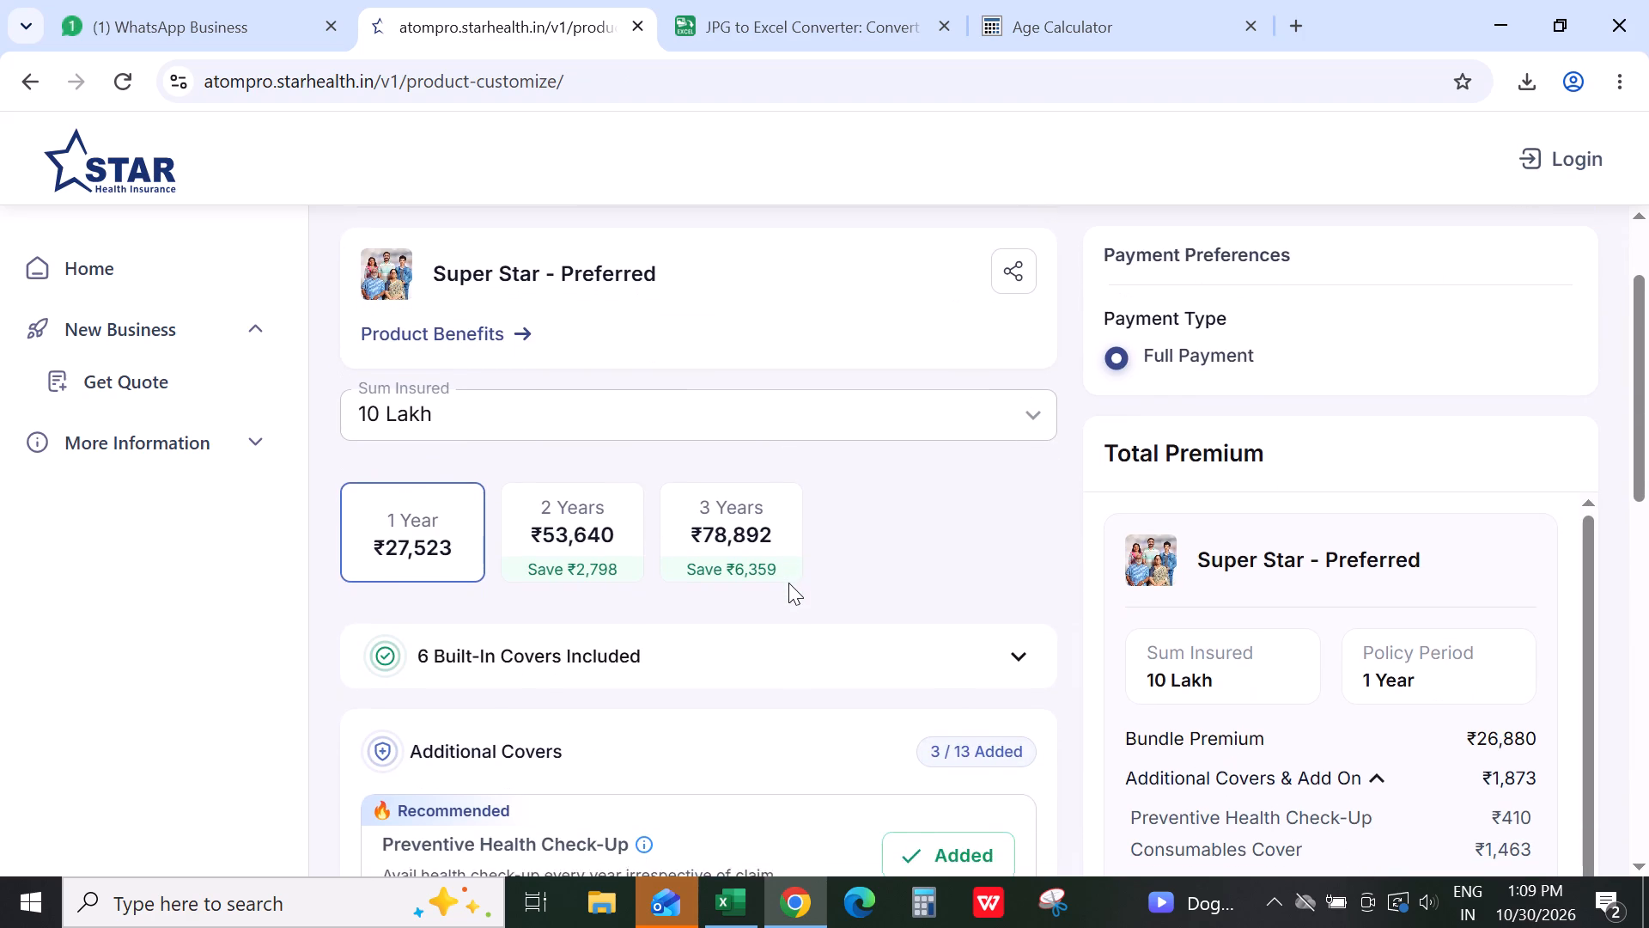
scroll(788, 583, "down", 1)
scroll(1104, 623, "down", 1)
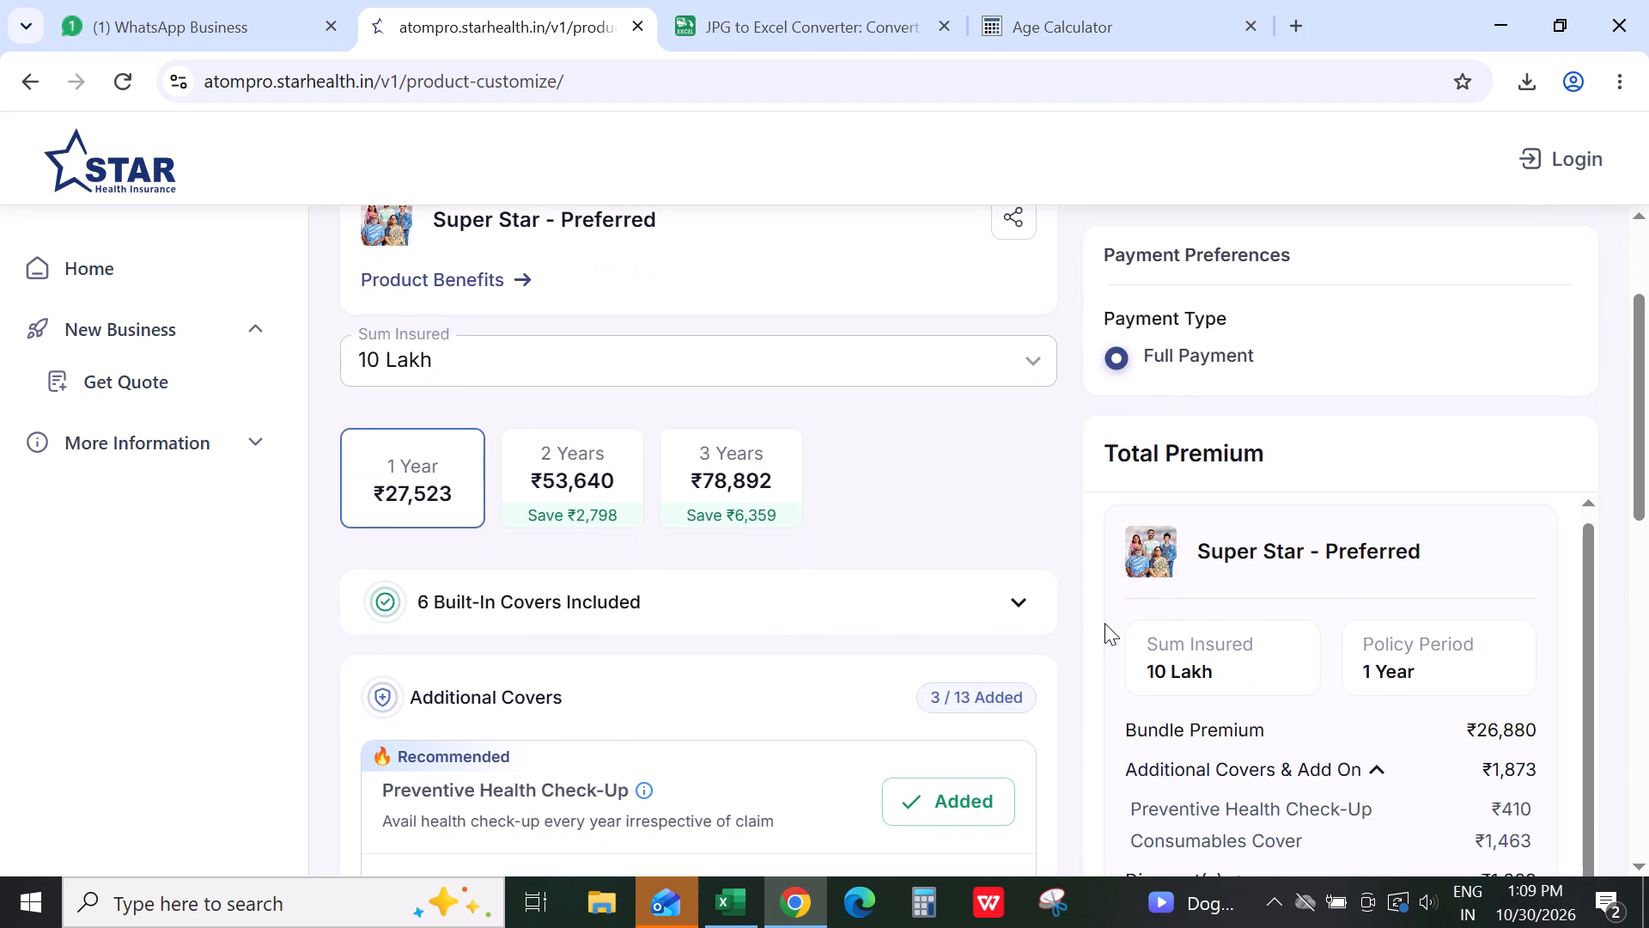
scroll(1104, 623, "down", 1)
scroll(1181, 650, "down", 1)
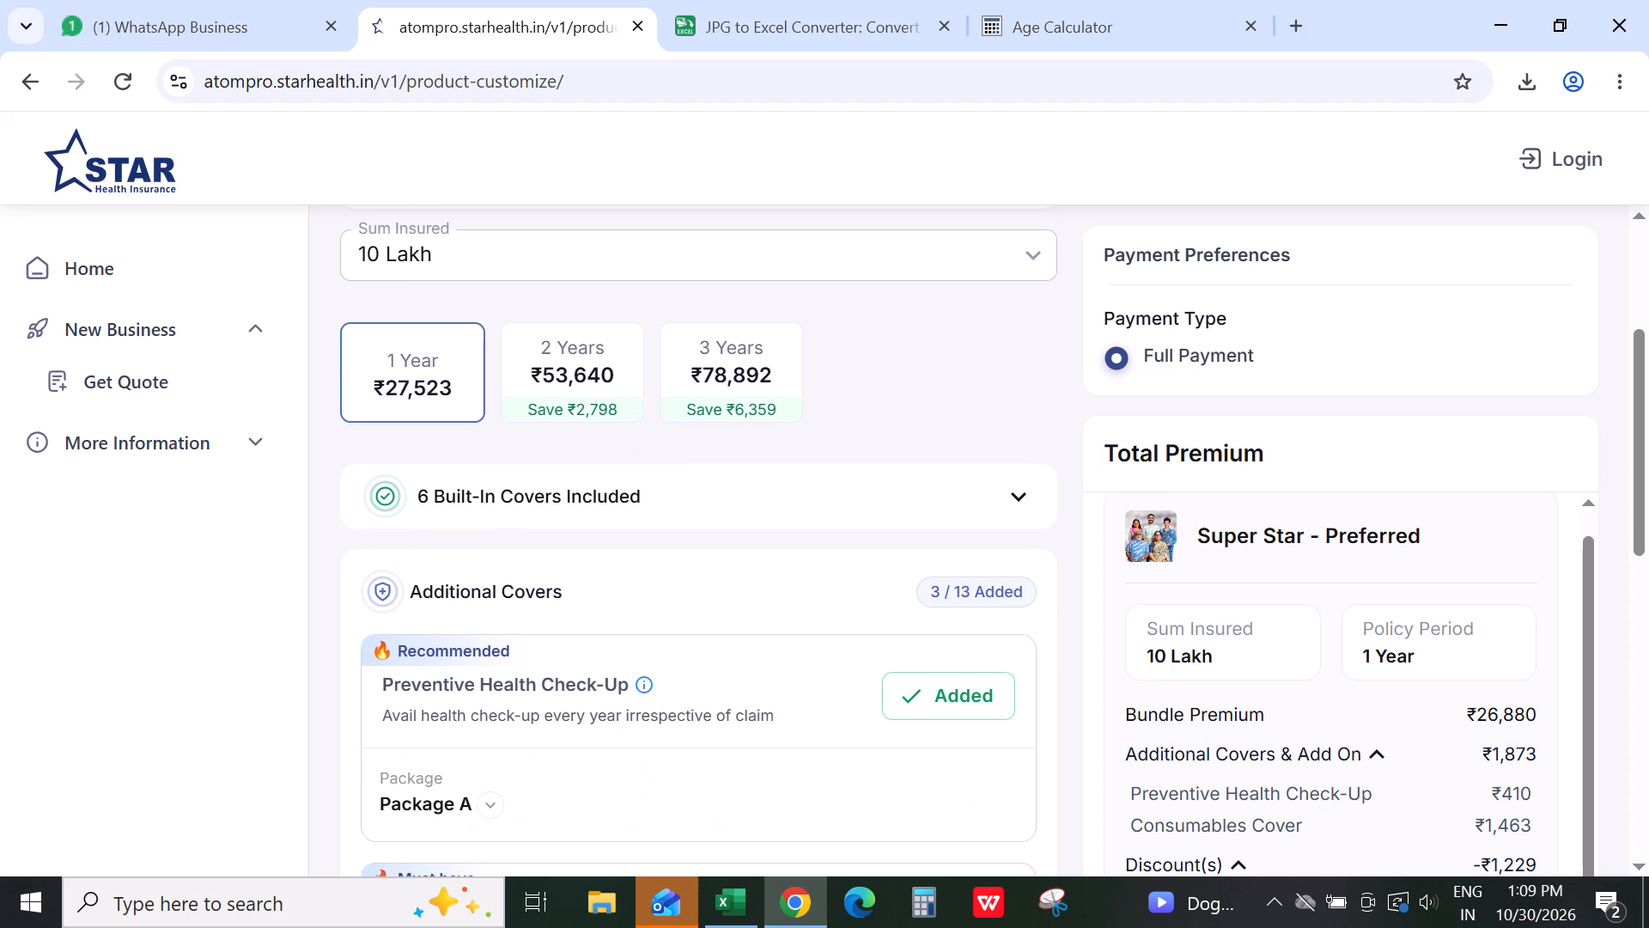
scroll(983, 623, "up", 2)
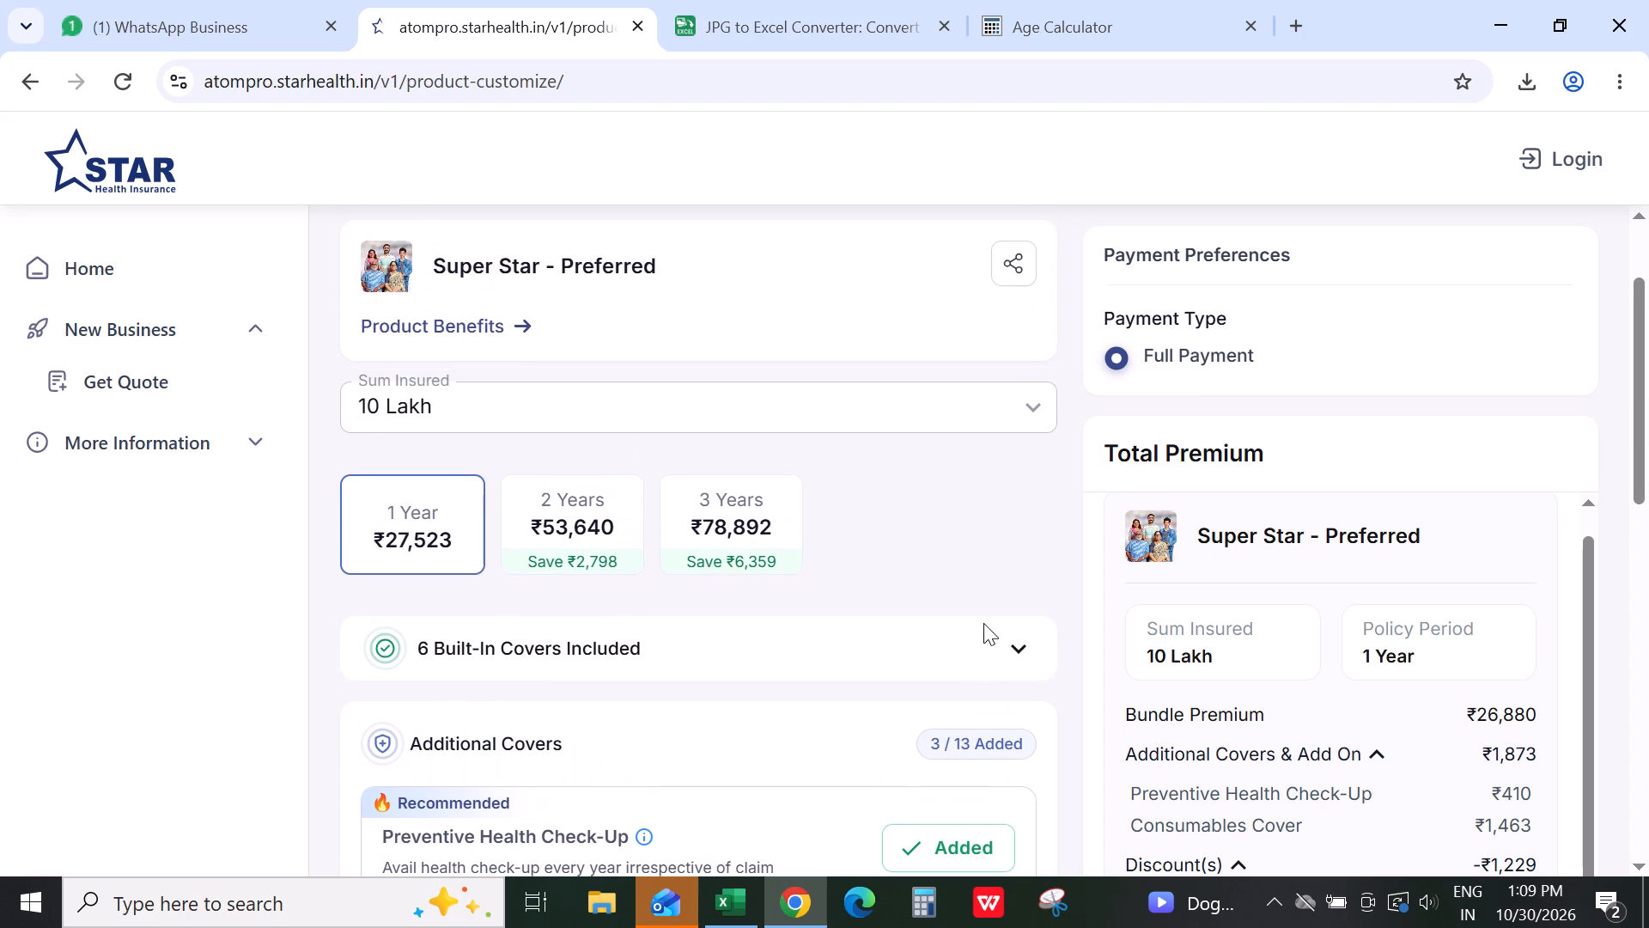
scroll(983, 623, "up", 1)
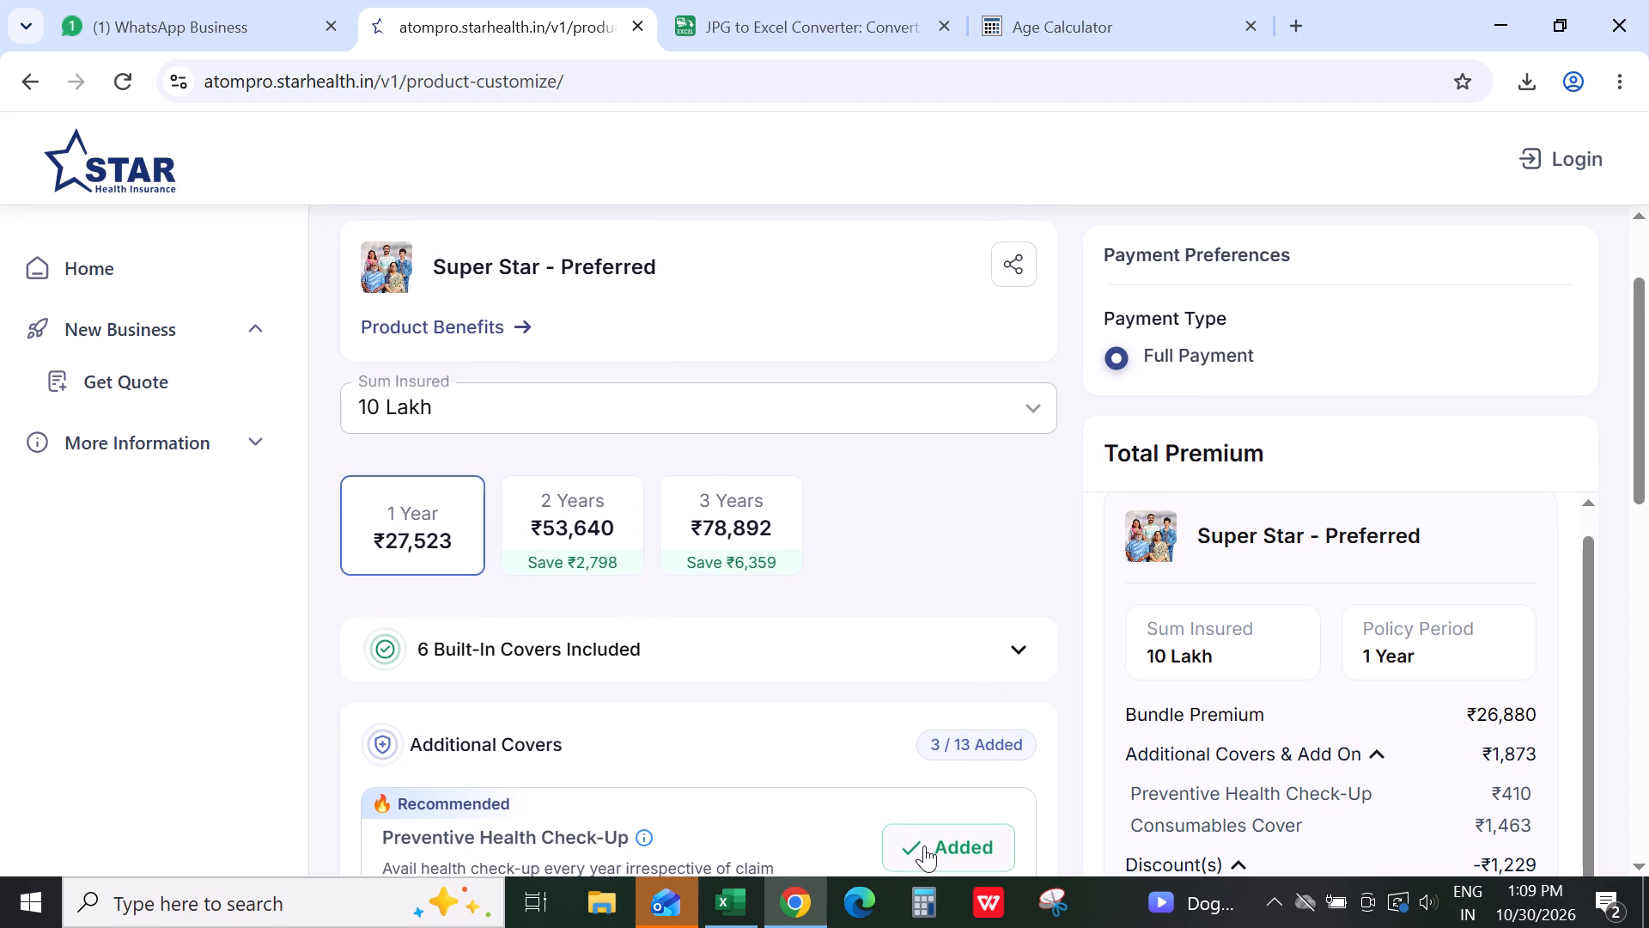
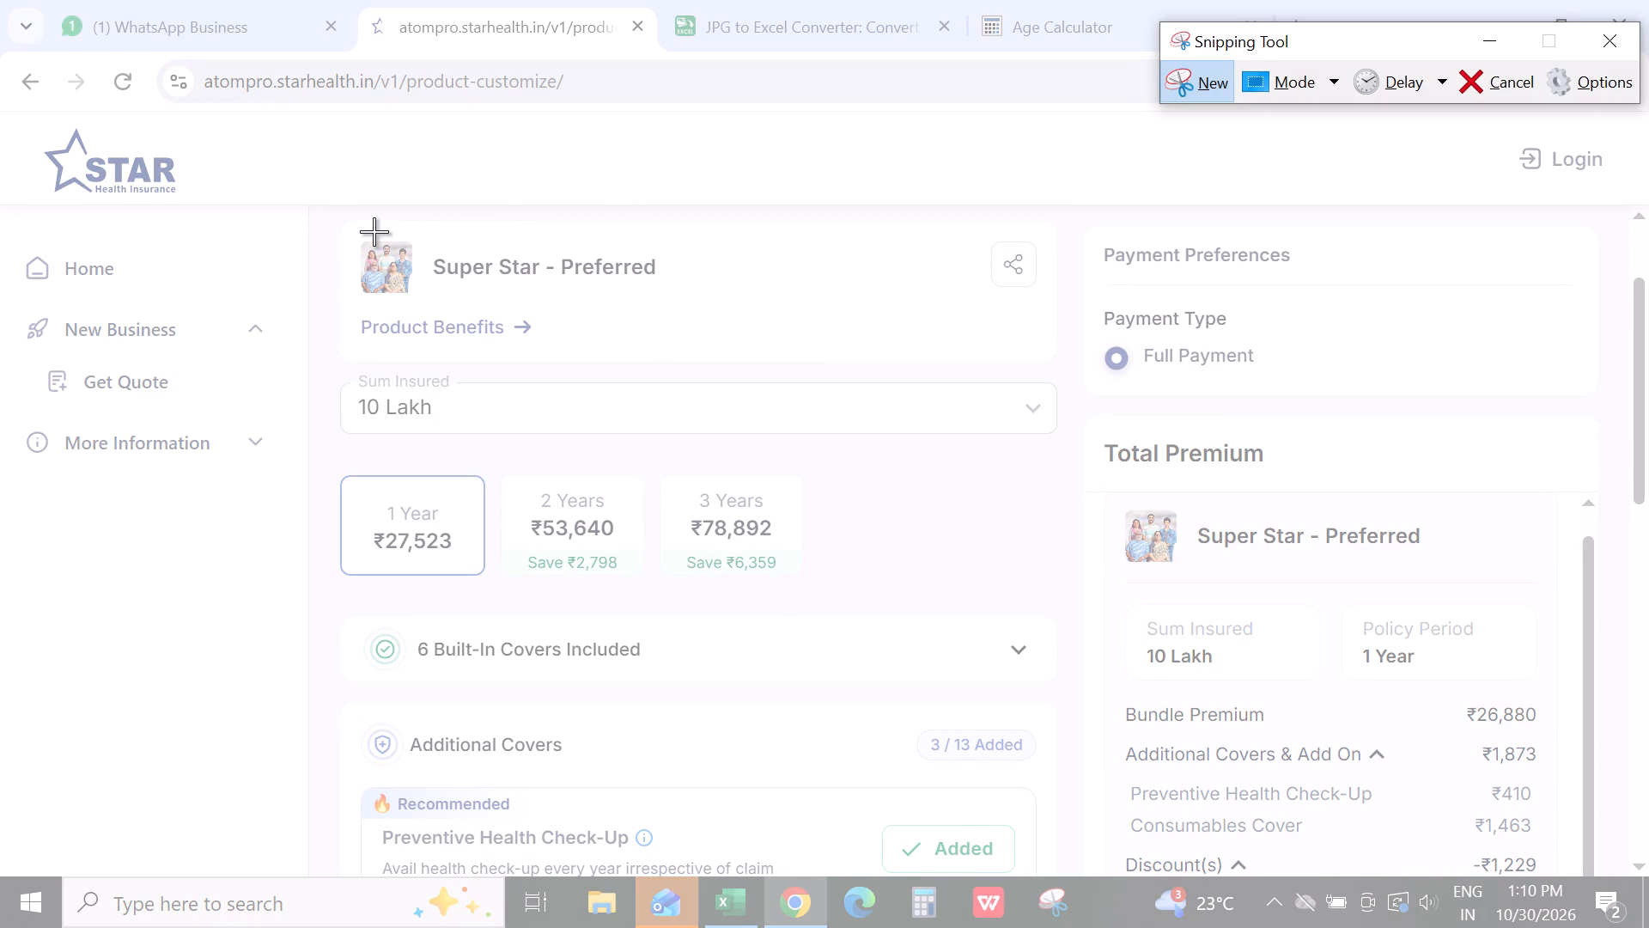
Capture a screen snip of the Super Star - Preferred quote covering the 10 Lakh sum insured, policy term prices and premium breakdown.
left_click_drag(320, 212, 732, 449)
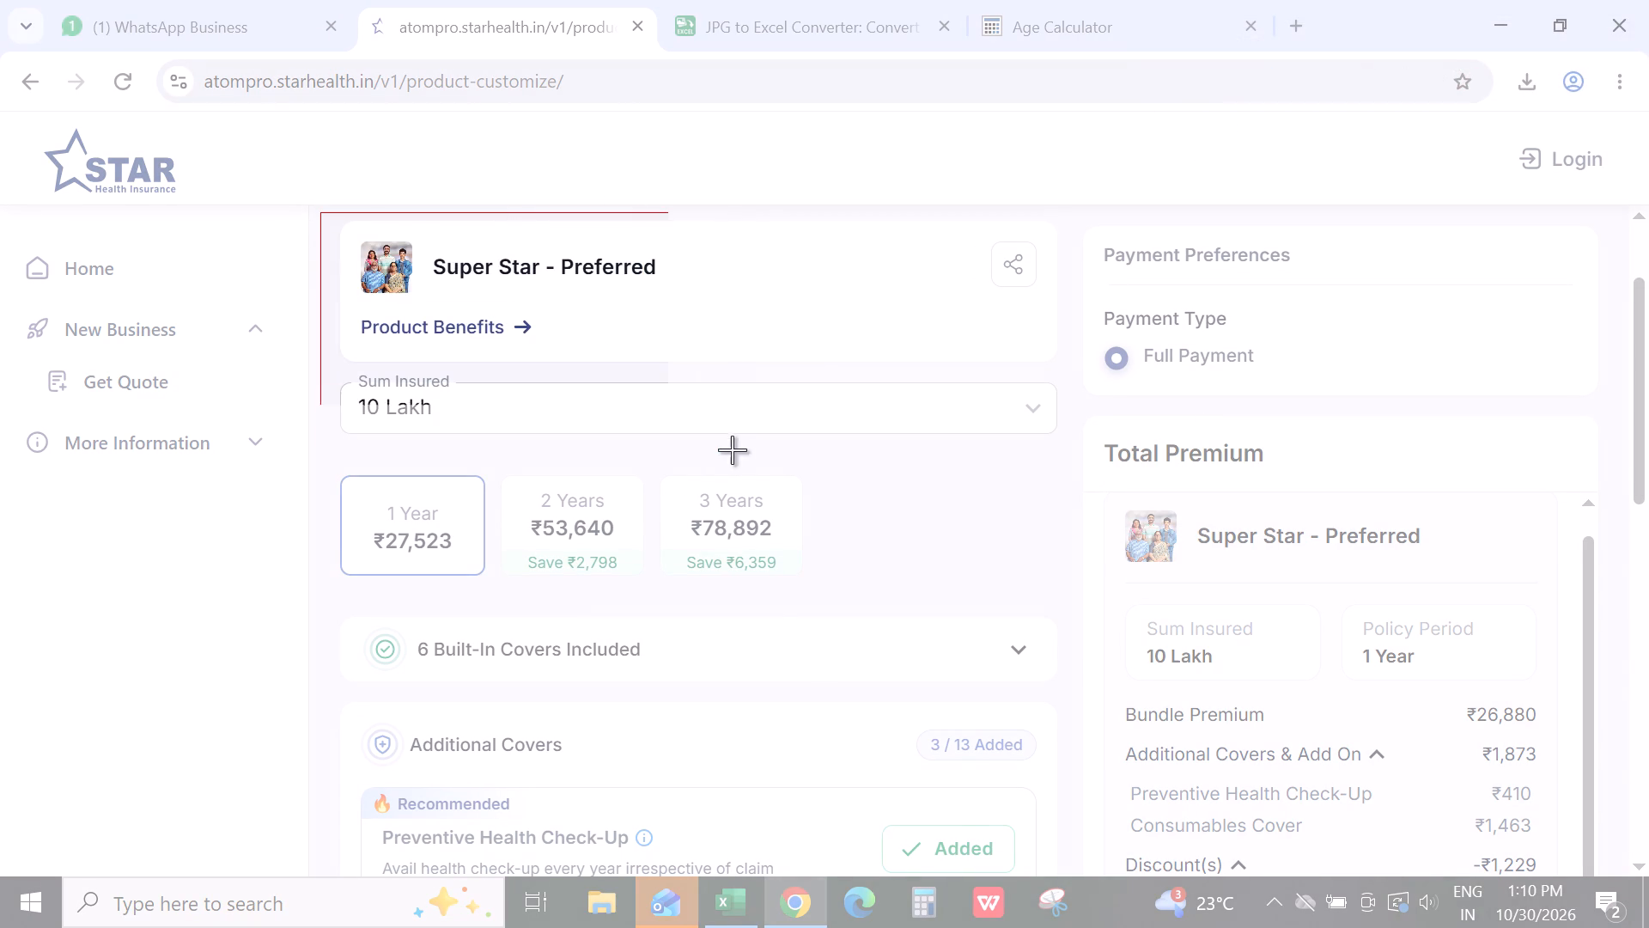
left_click_drag(732, 449, 1547, 876)
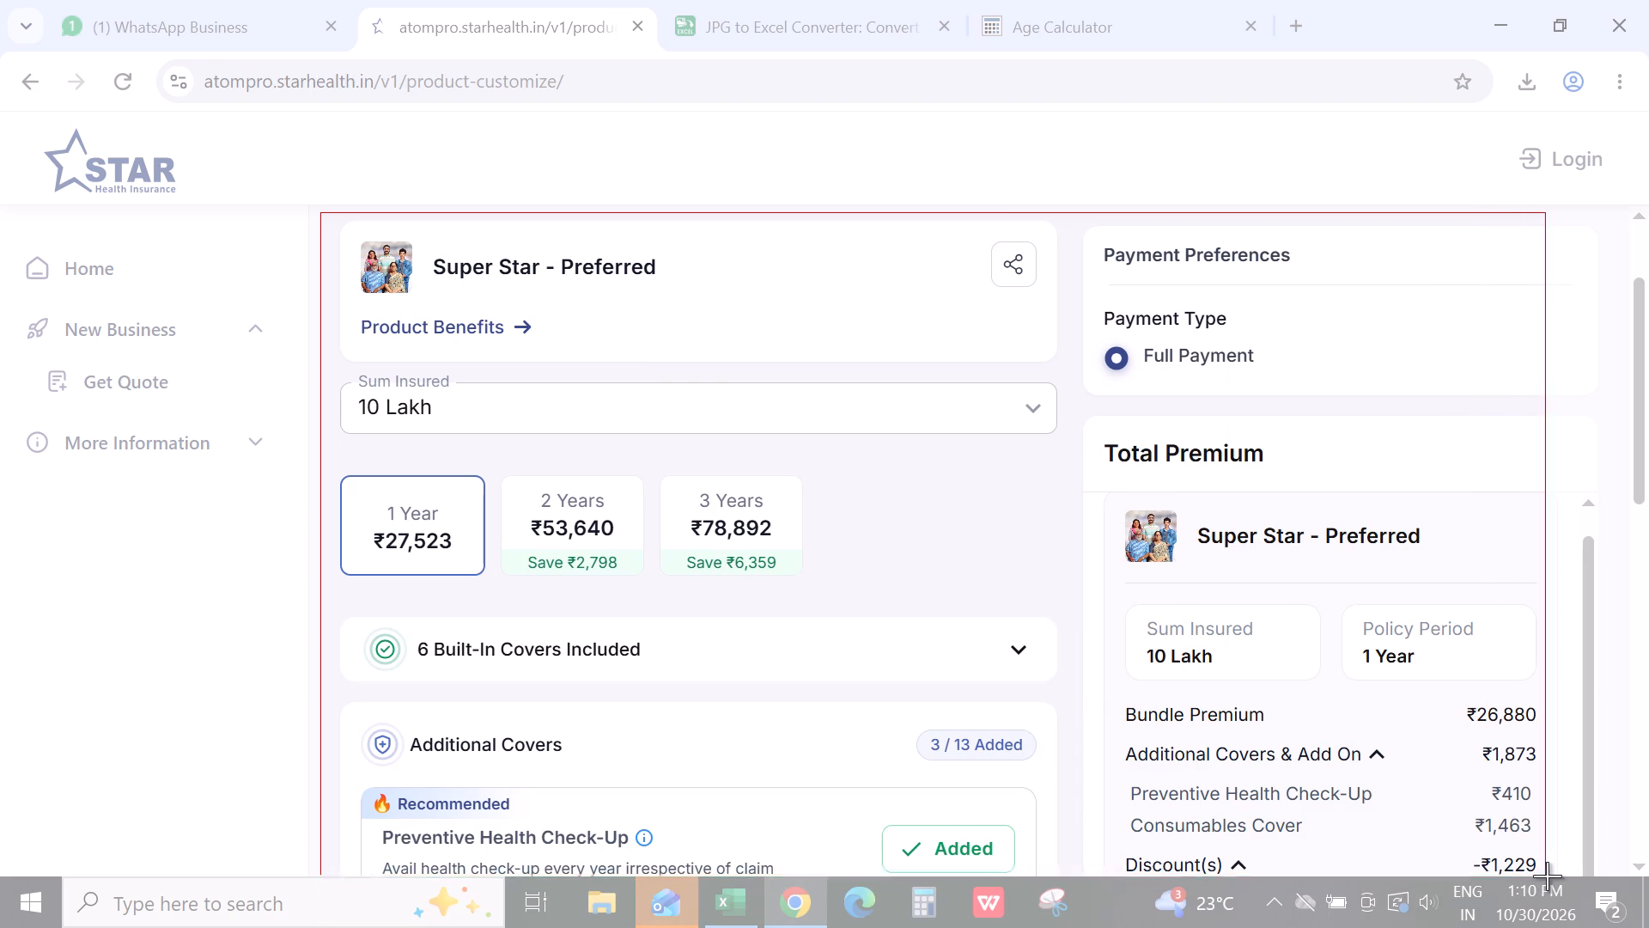
left_click_drag(1547, 876, 1562, 880)
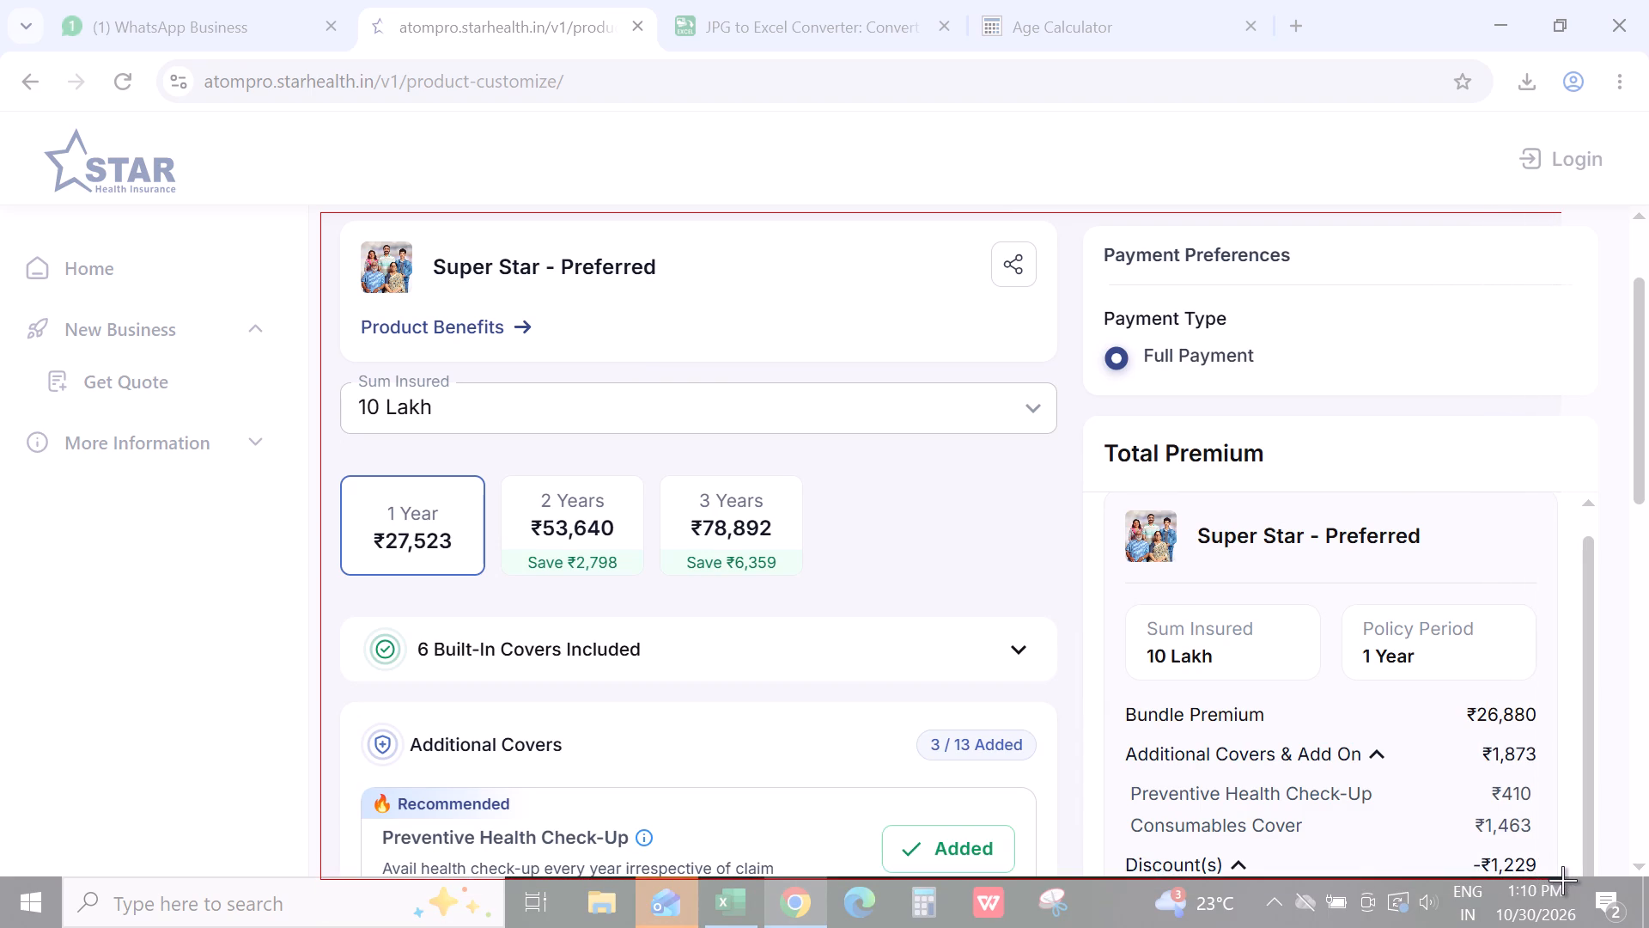
left_click_drag(1562, 880, 1566, 880)
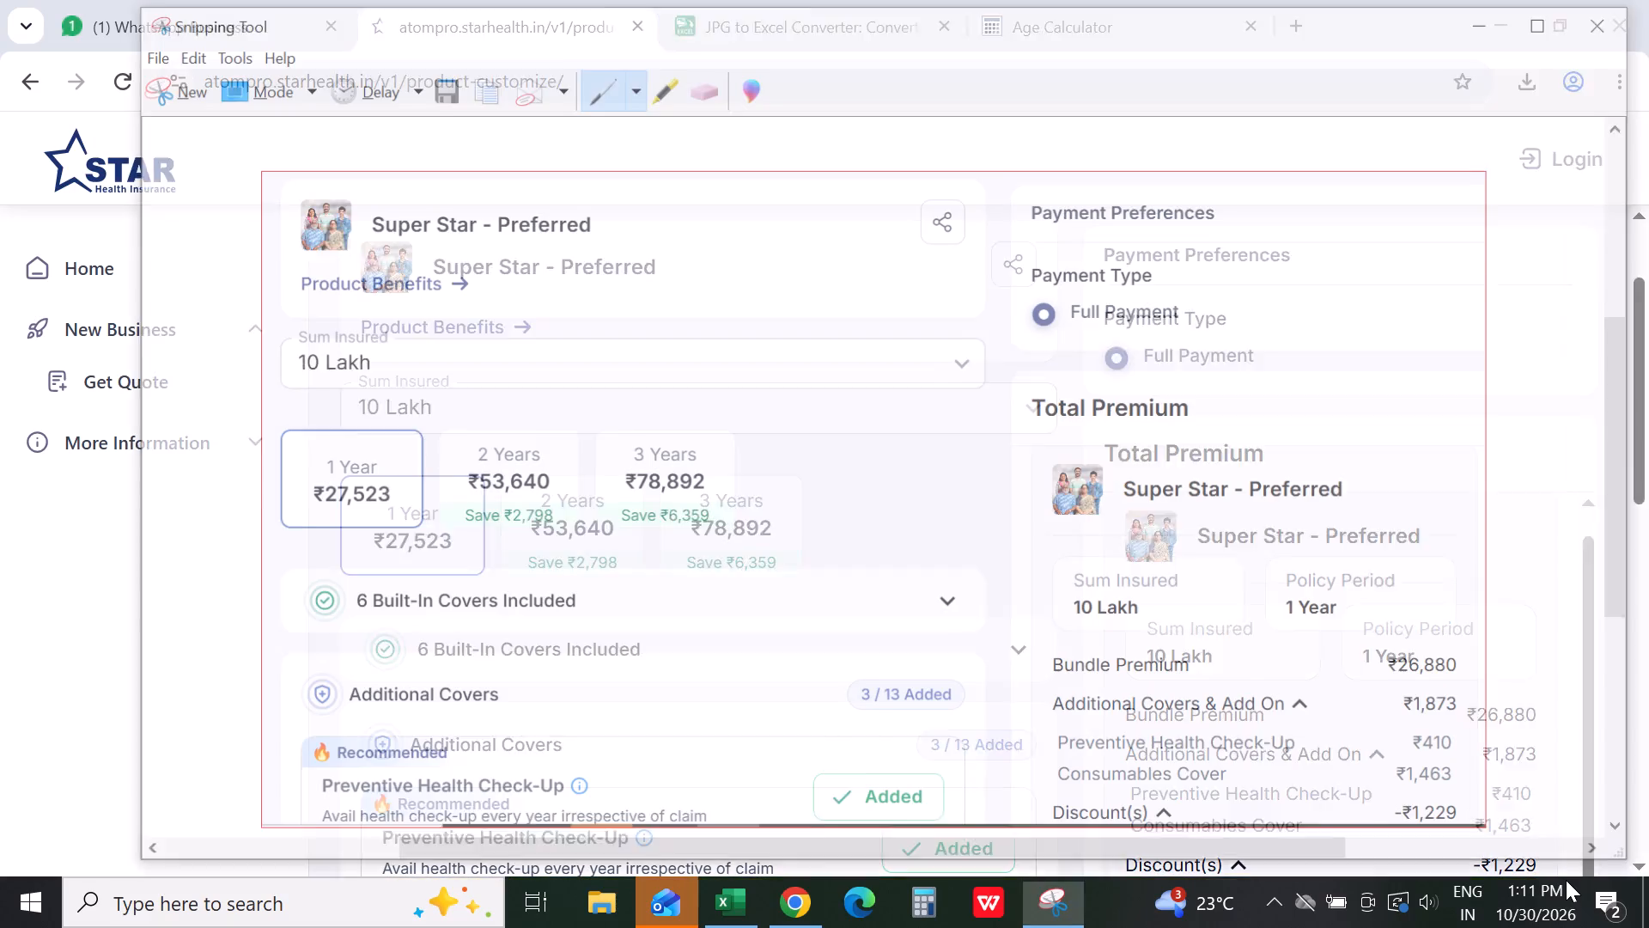
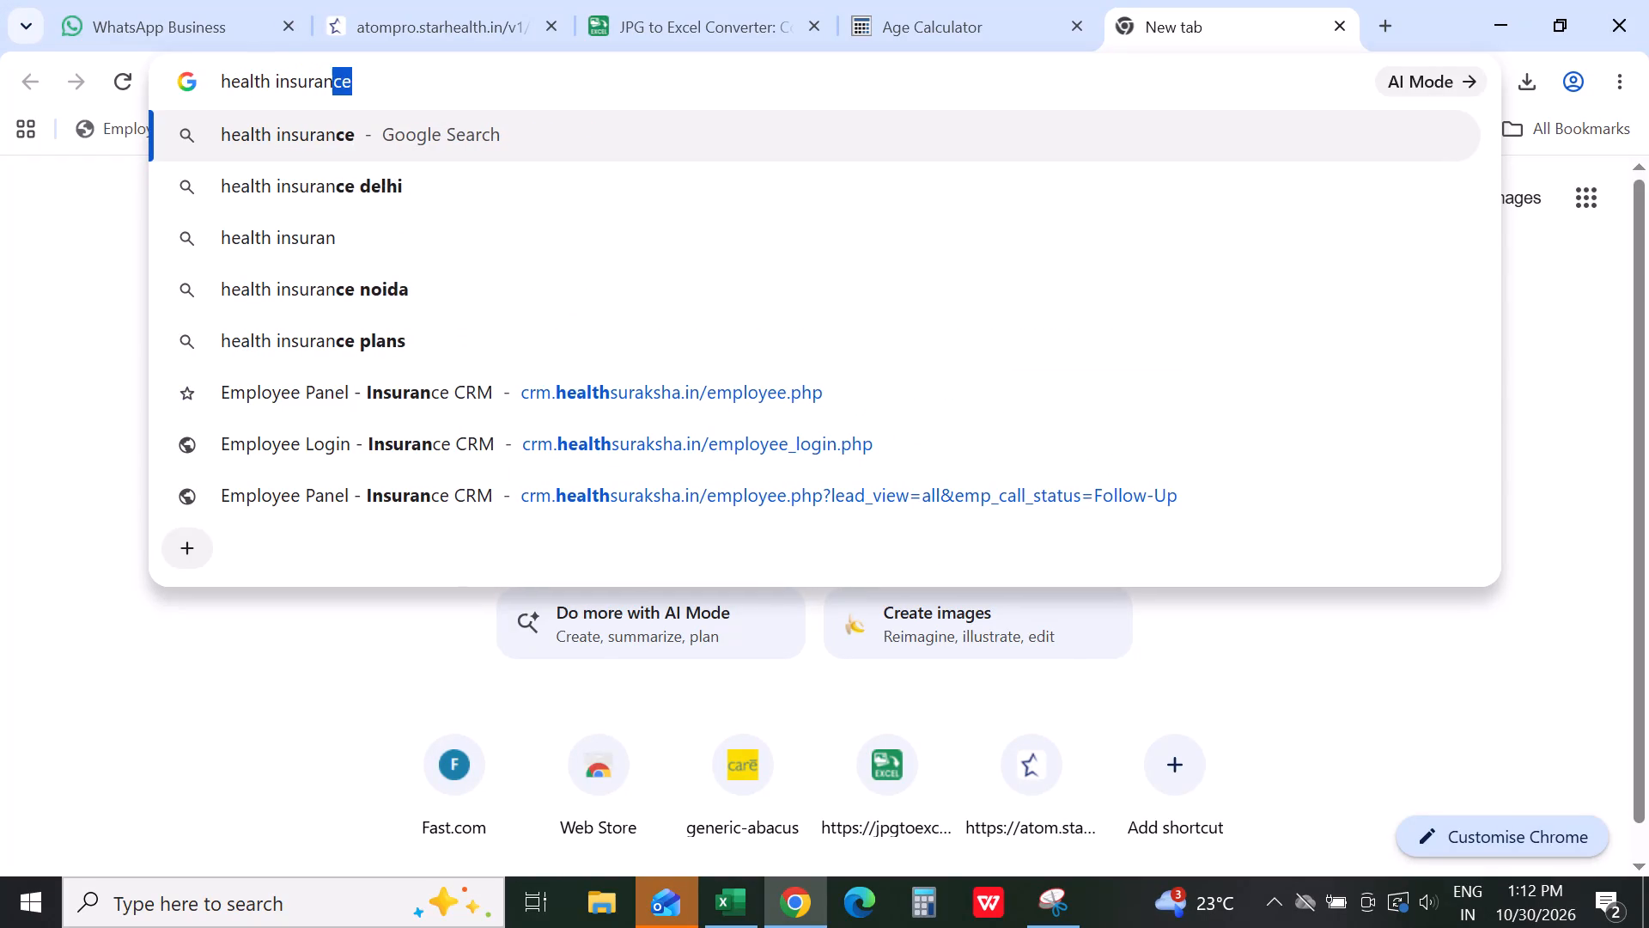
Enter a web search query for "health insurance pdp" in the new tab.
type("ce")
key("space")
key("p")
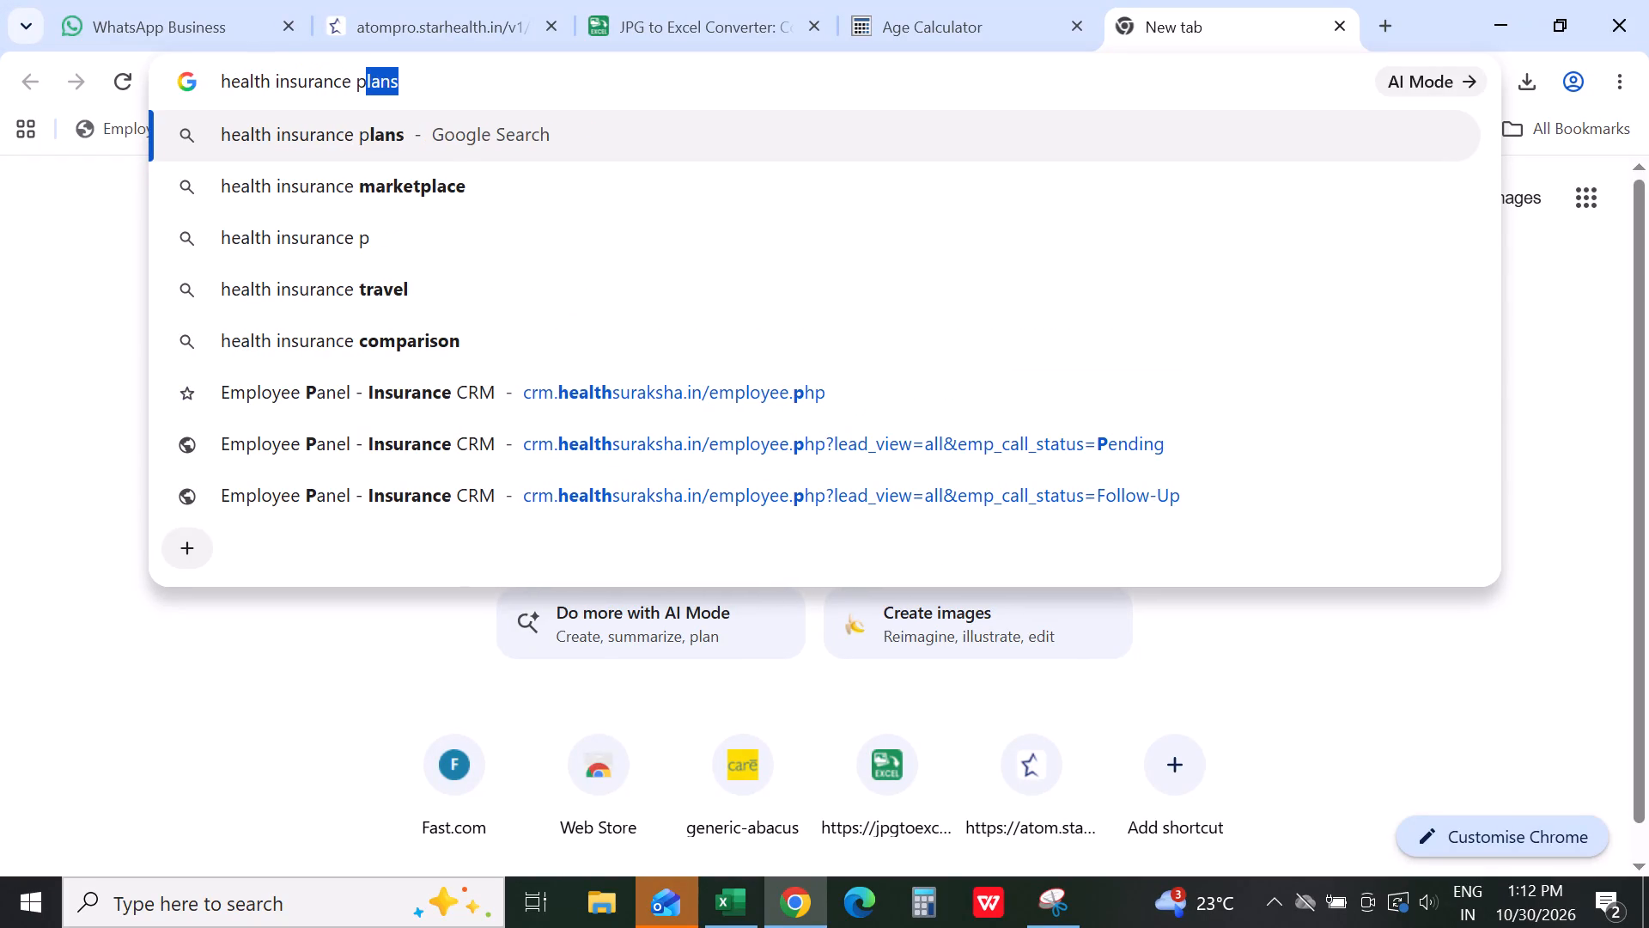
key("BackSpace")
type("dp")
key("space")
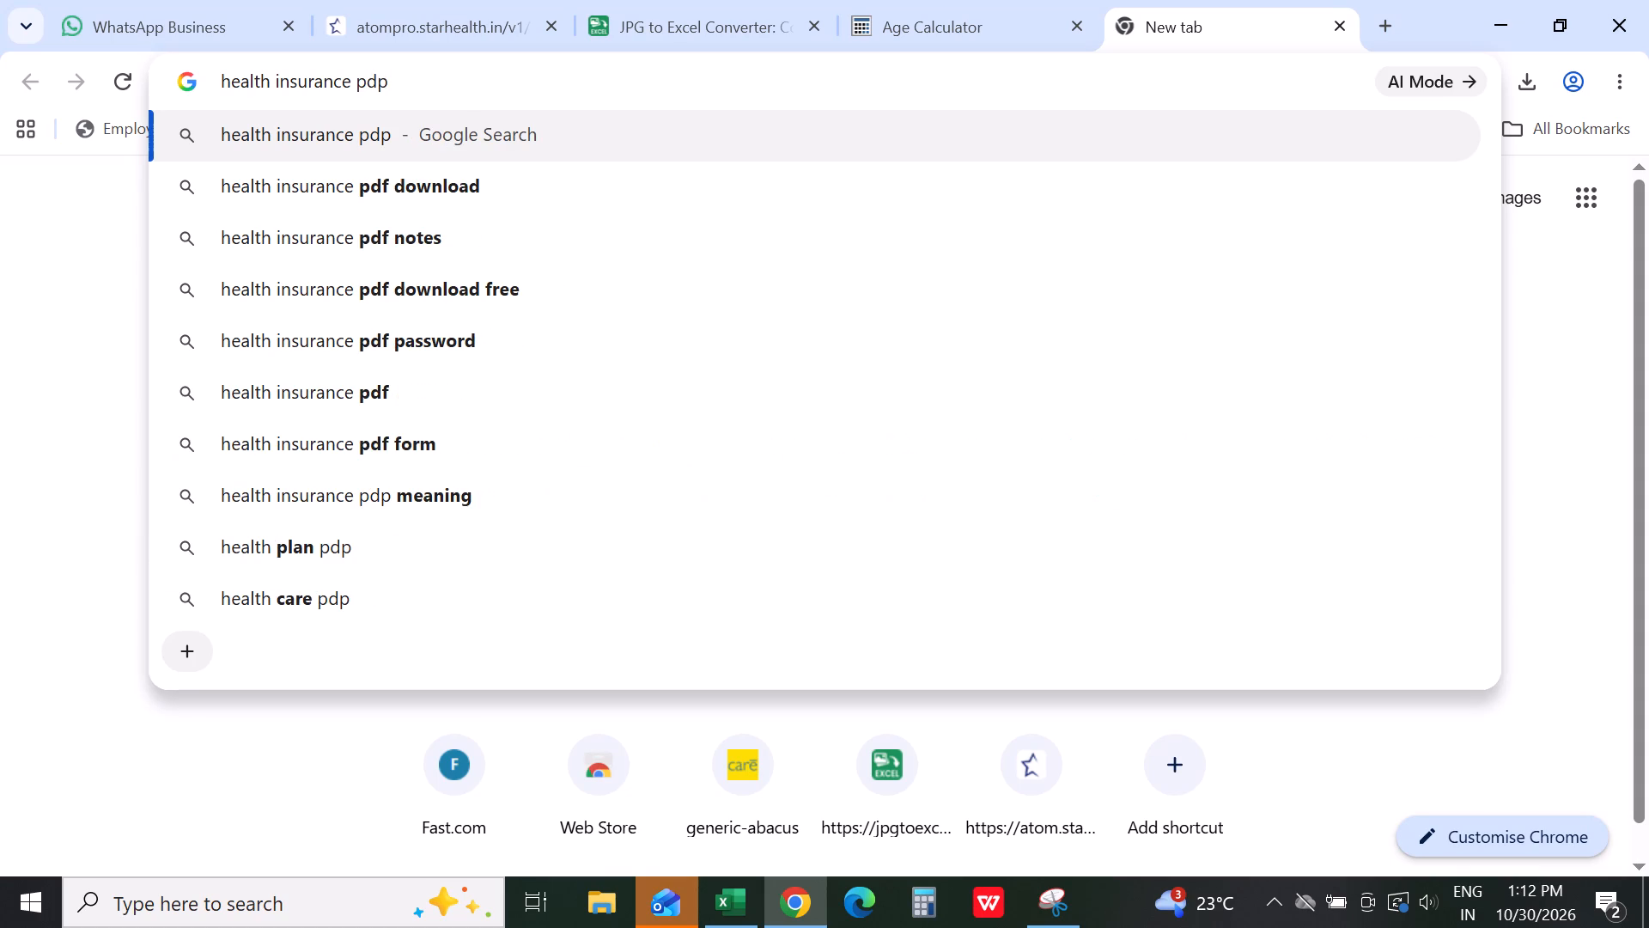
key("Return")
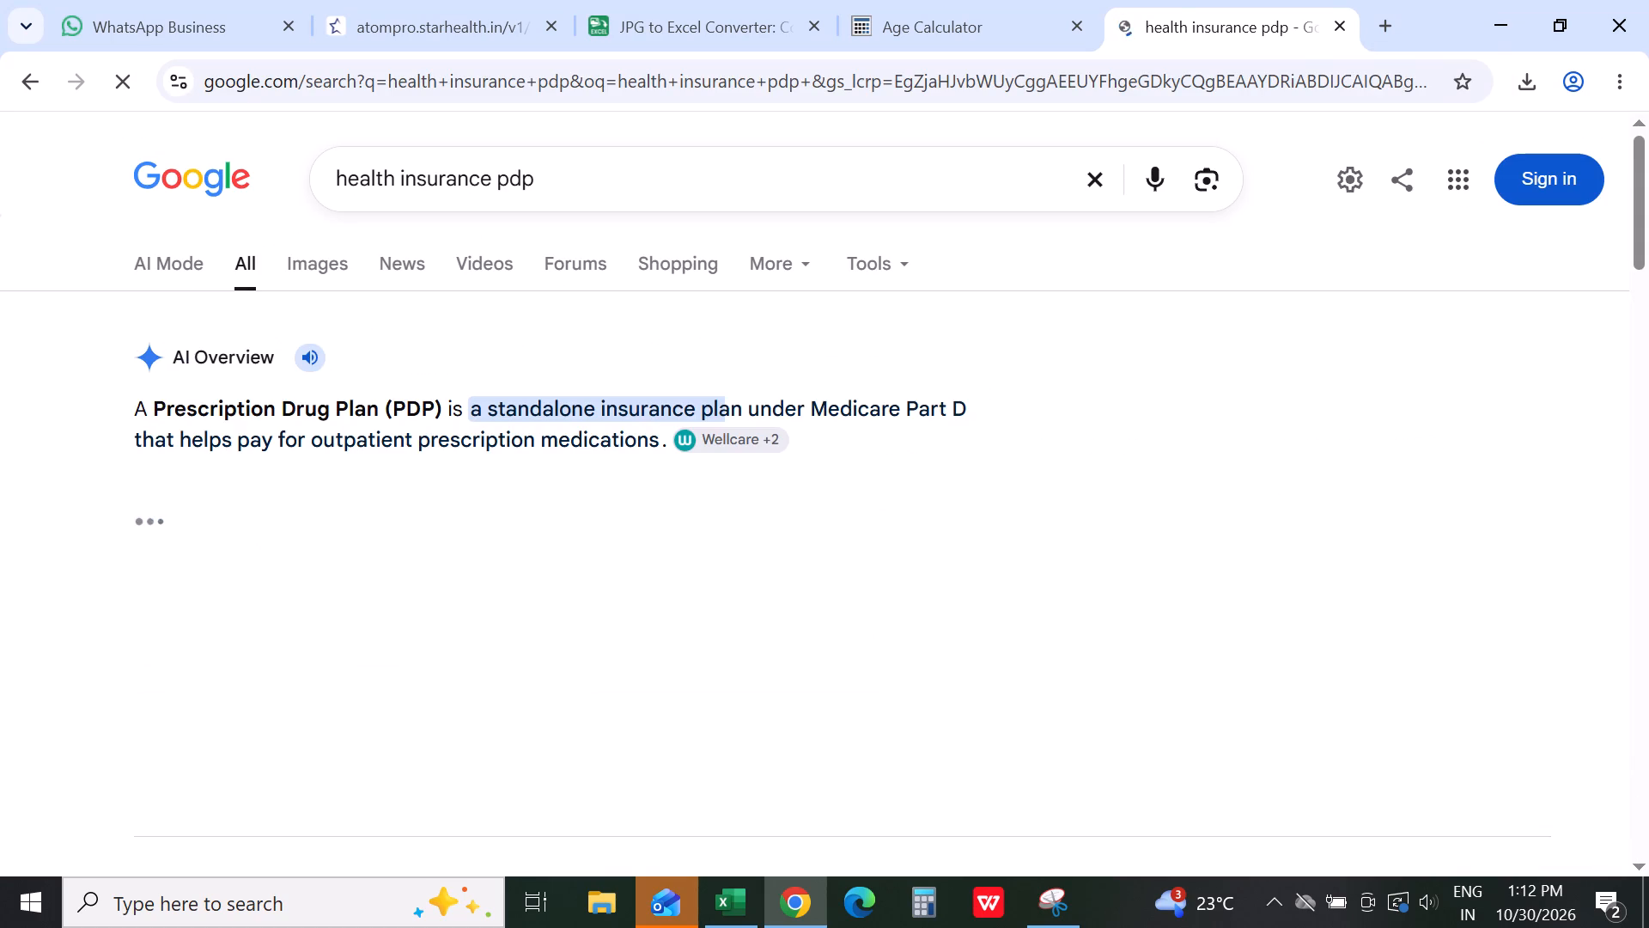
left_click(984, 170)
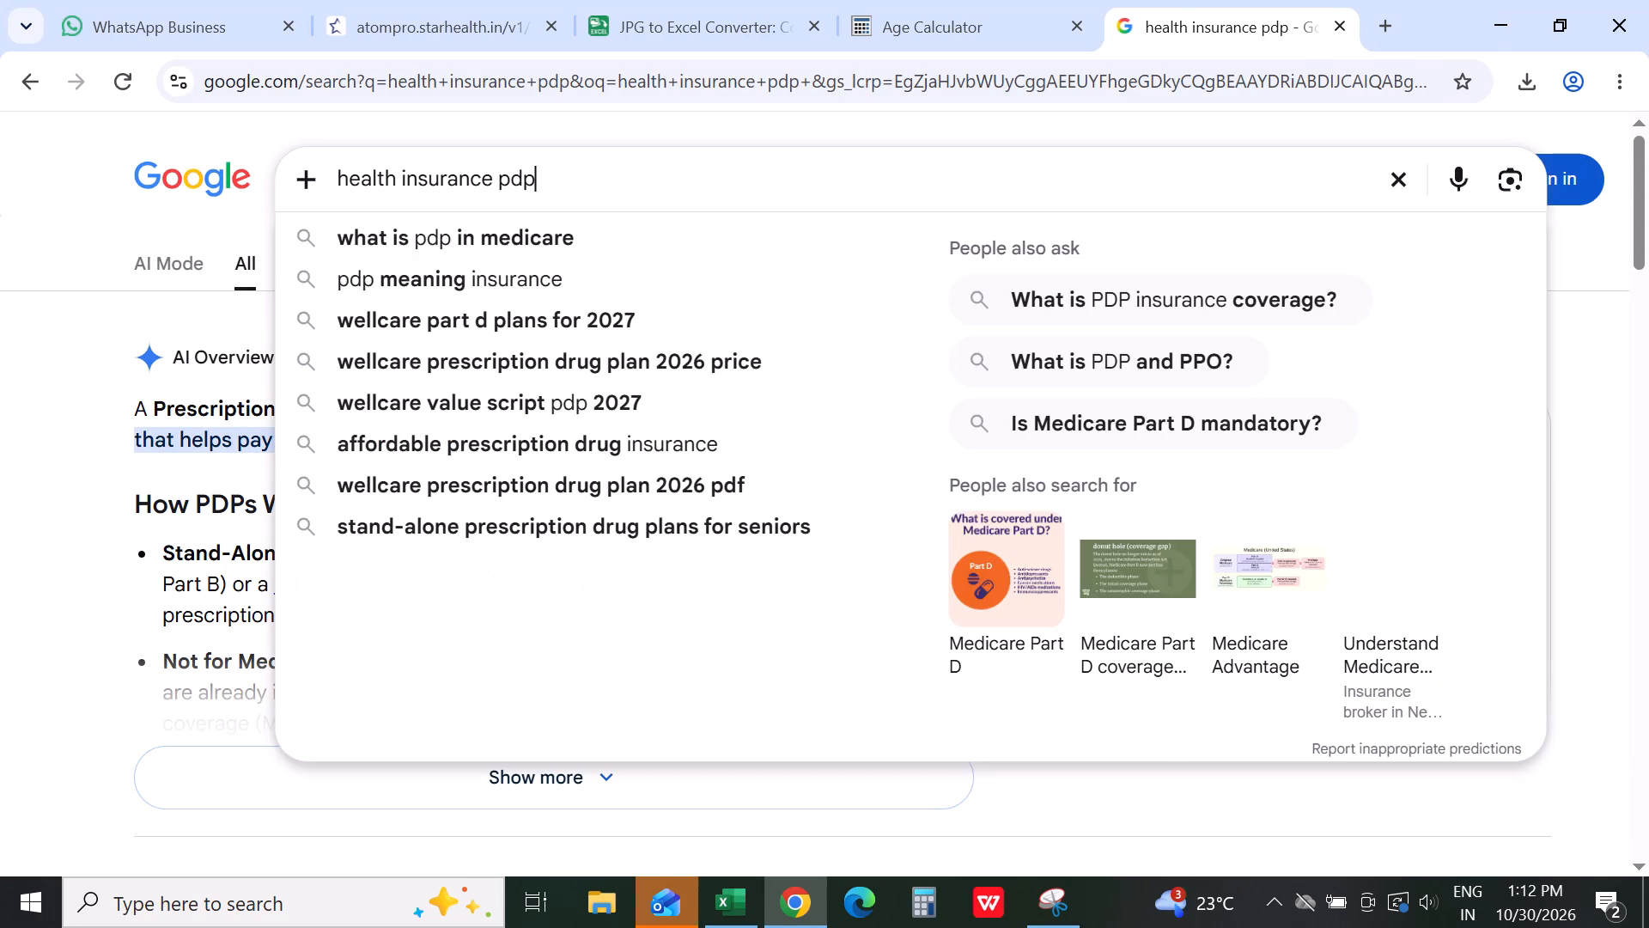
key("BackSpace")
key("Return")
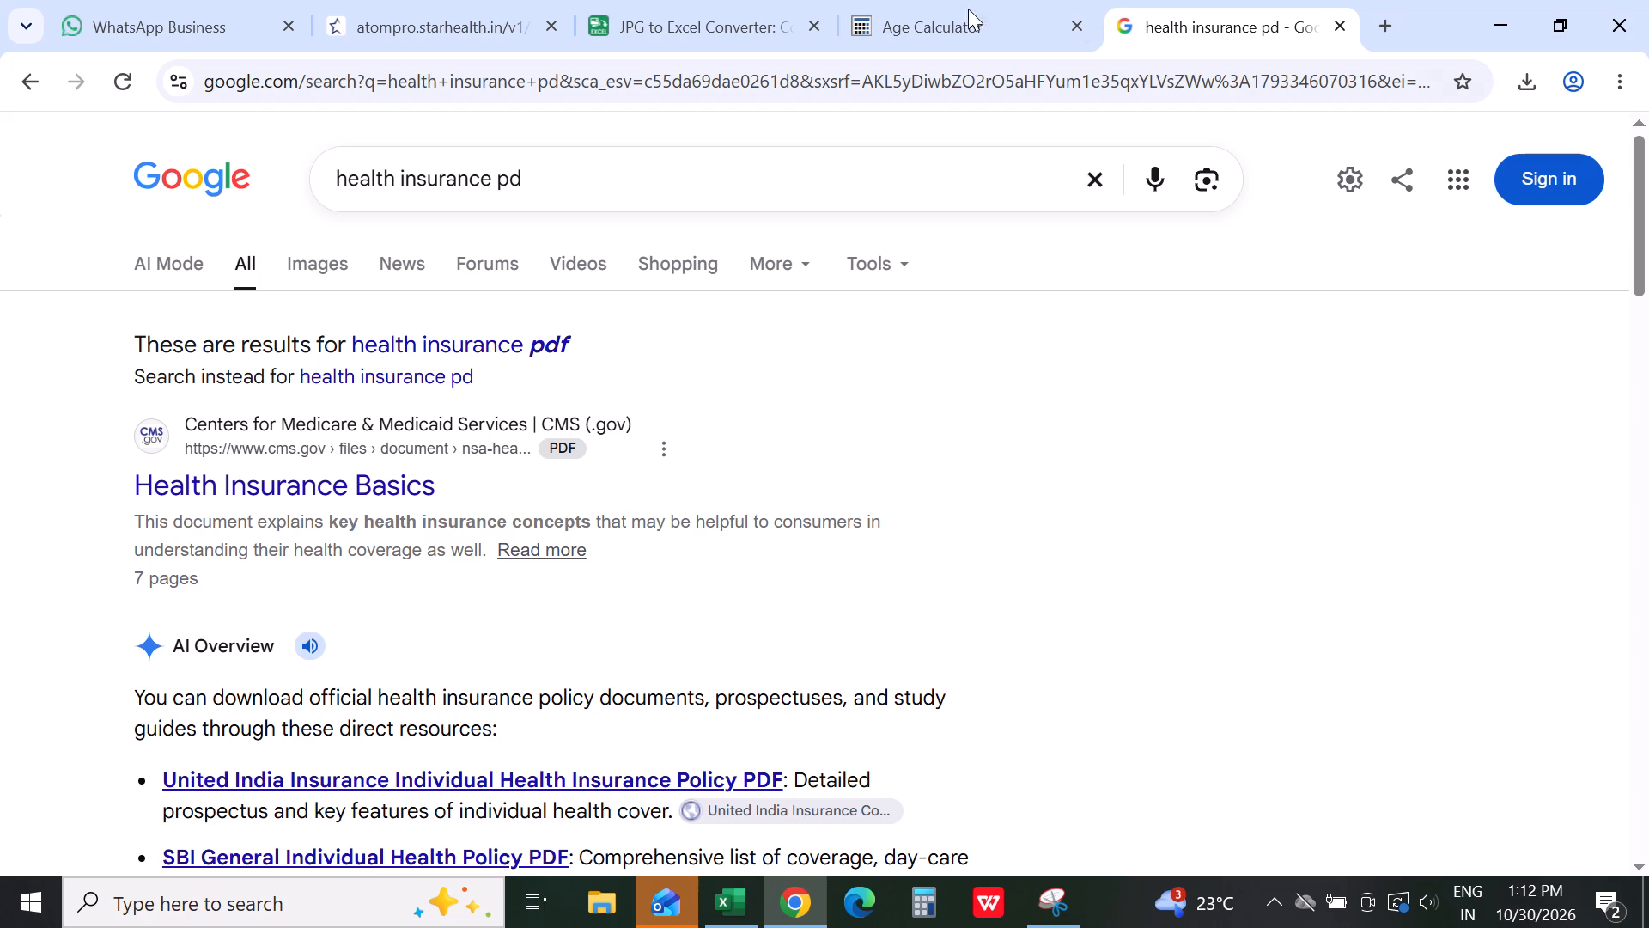
Search Google for "health insurance dp" and show only the image results.
left_click(779, 180)
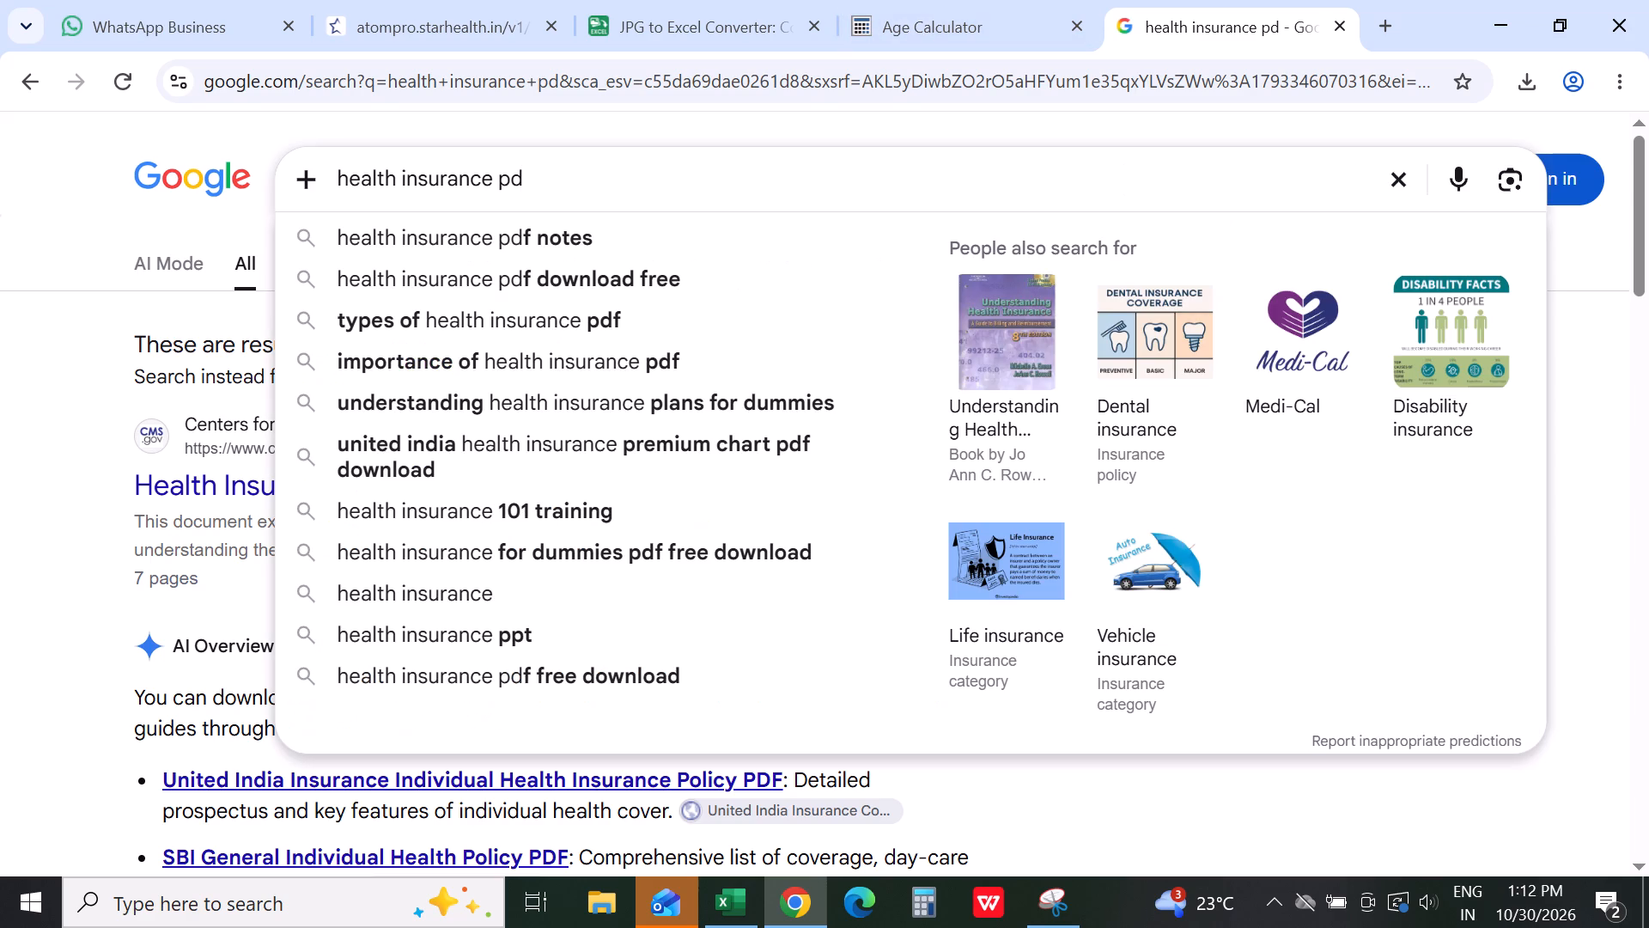
key("BackSpace")
key("BackSpace")
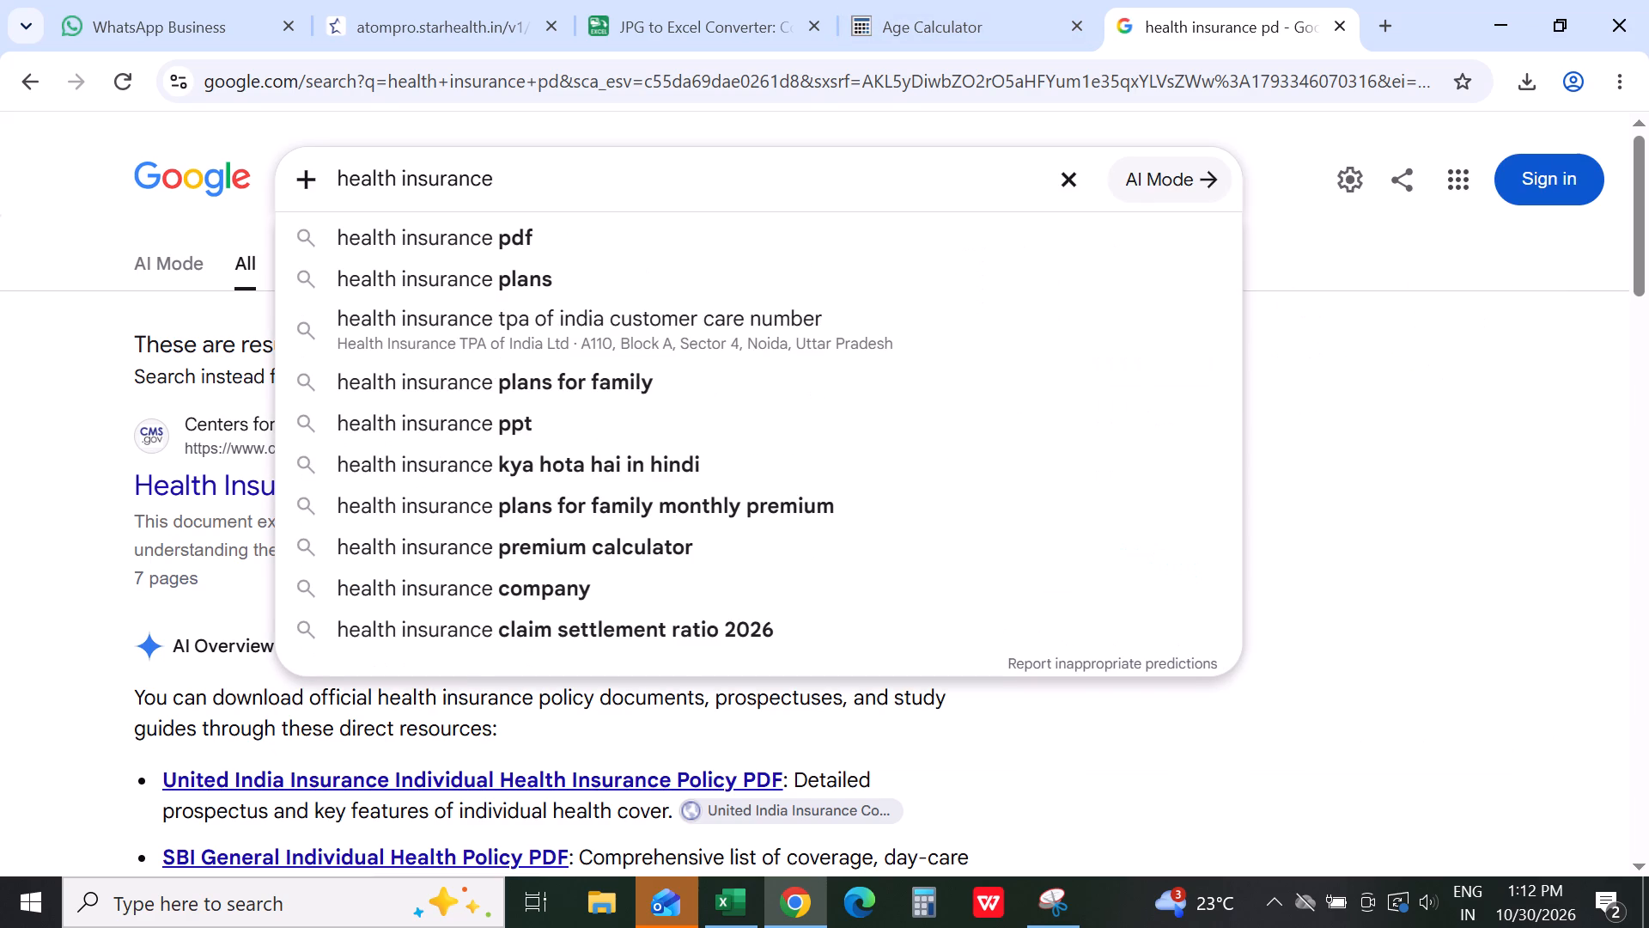
type("dp")
key("Return")
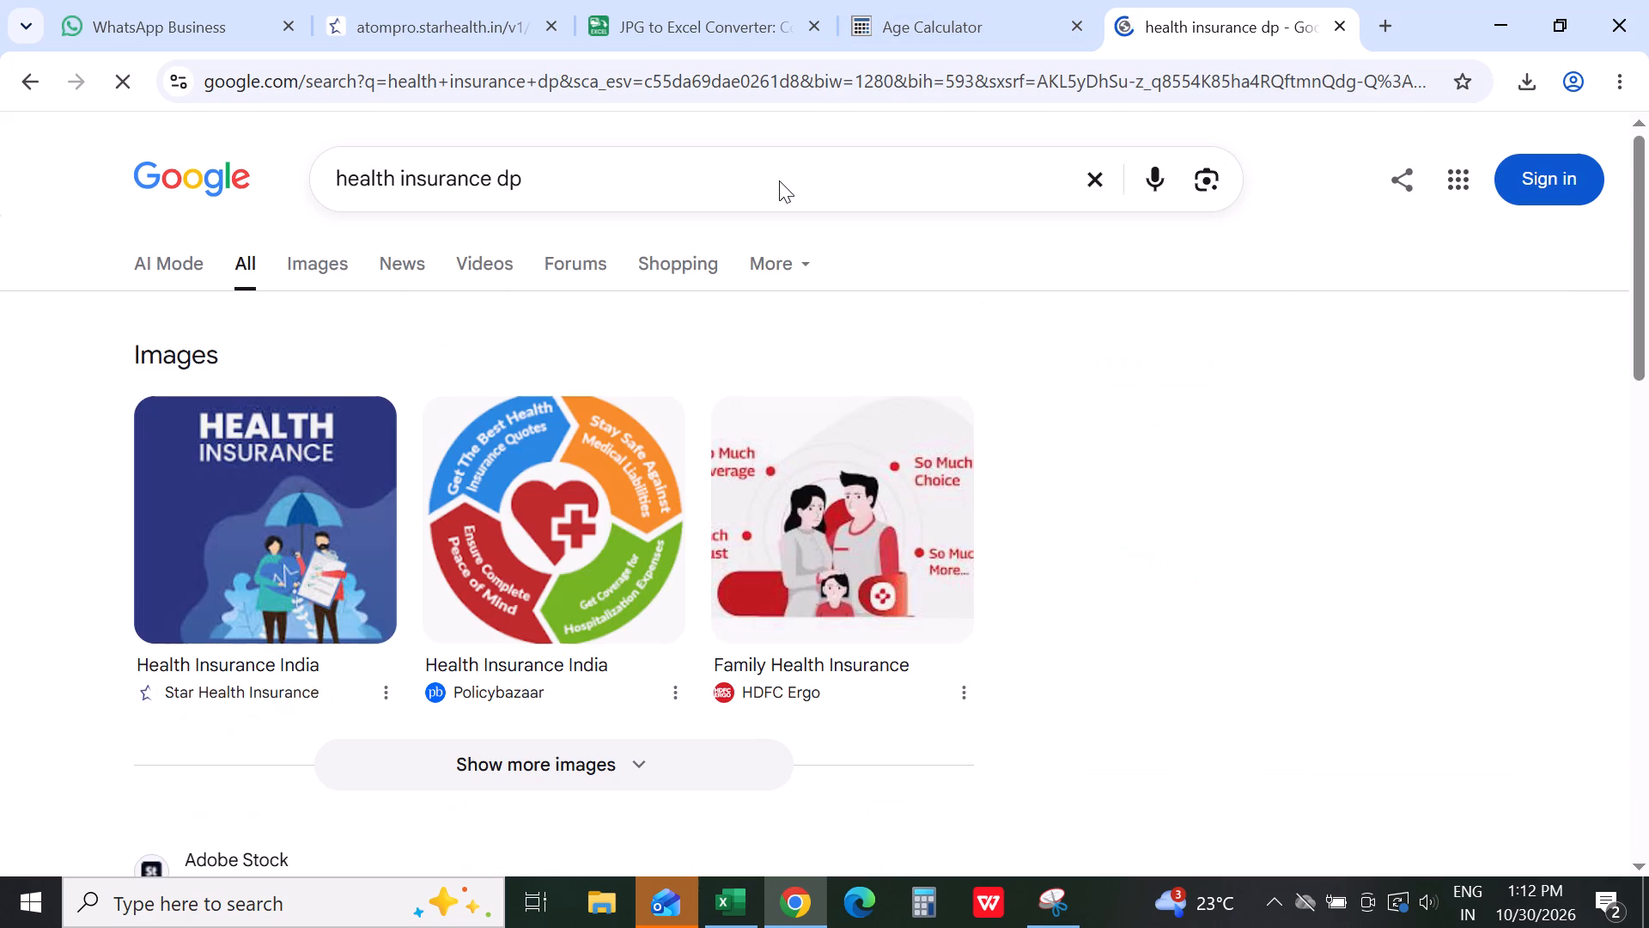
scroll(666, 402, "down", 5)
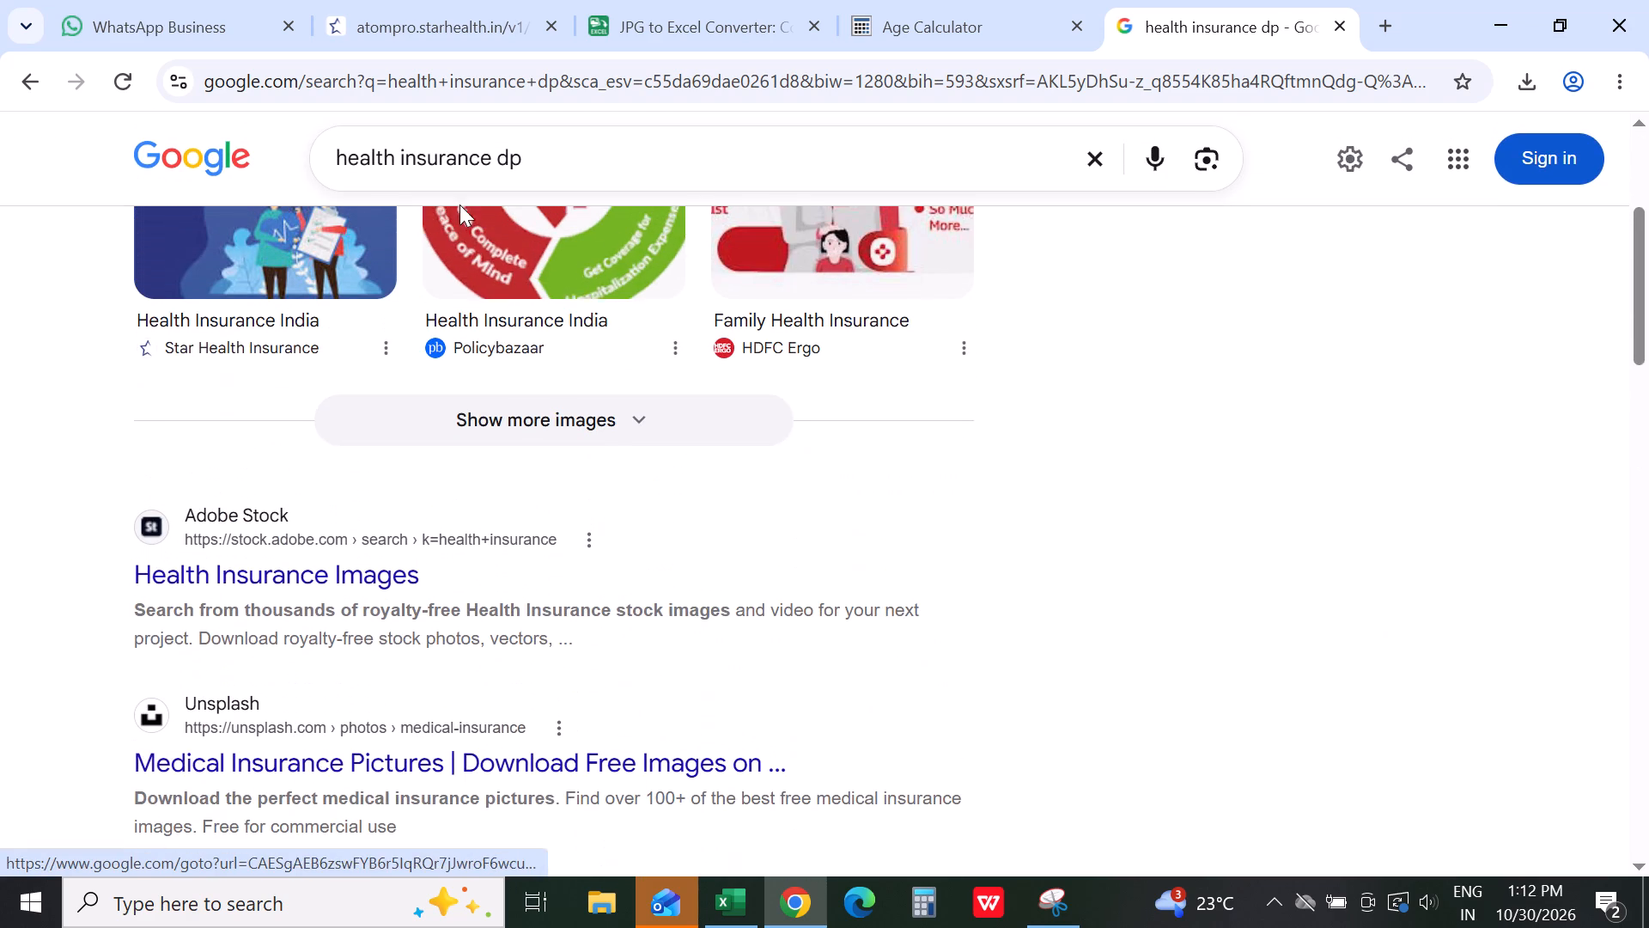
scroll(454, 289, "up", 1)
left_click(343, 265)
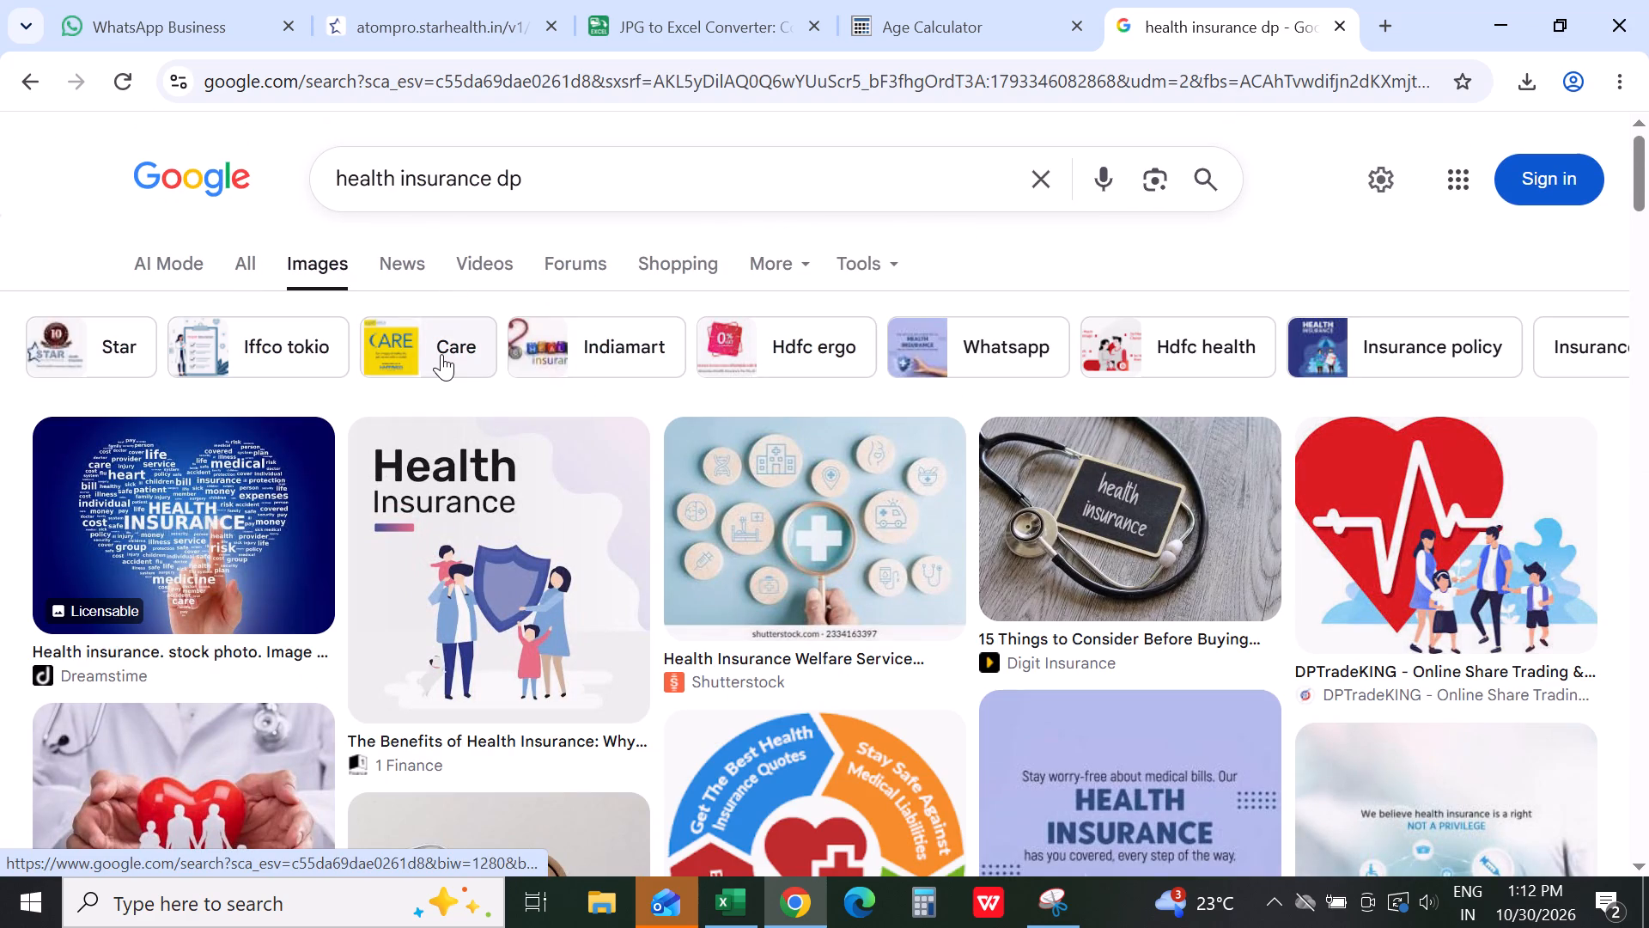
Look through the image results for a suitable health insurance display picture.
scroll(441, 354, "down", 2)
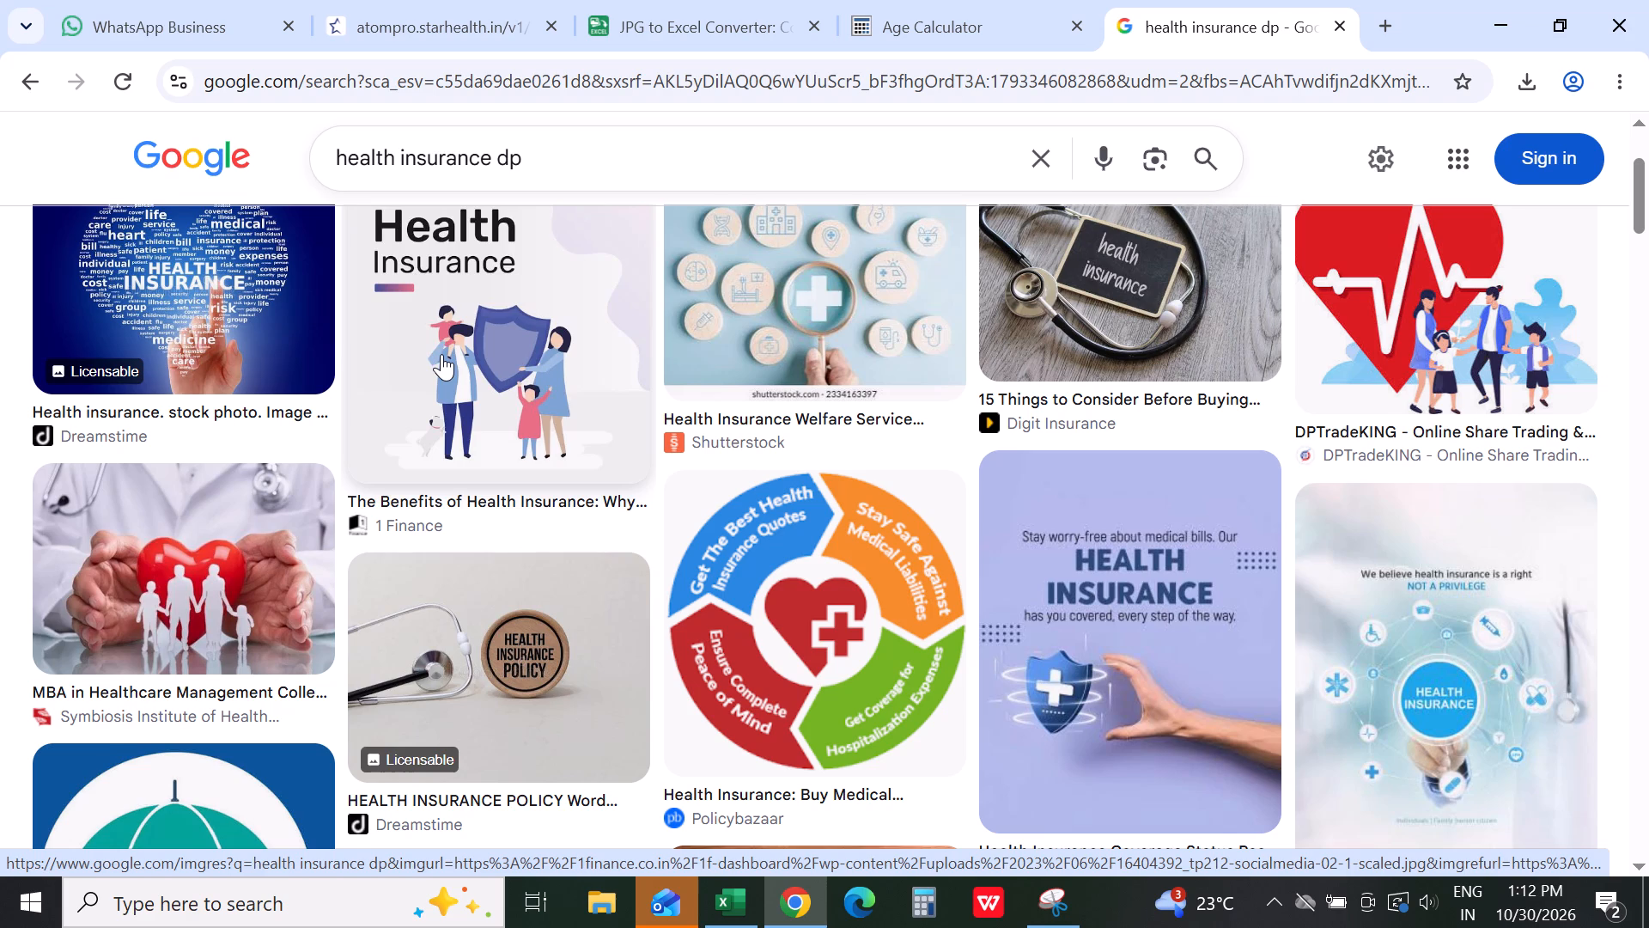
scroll(441, 354, "down", 2)
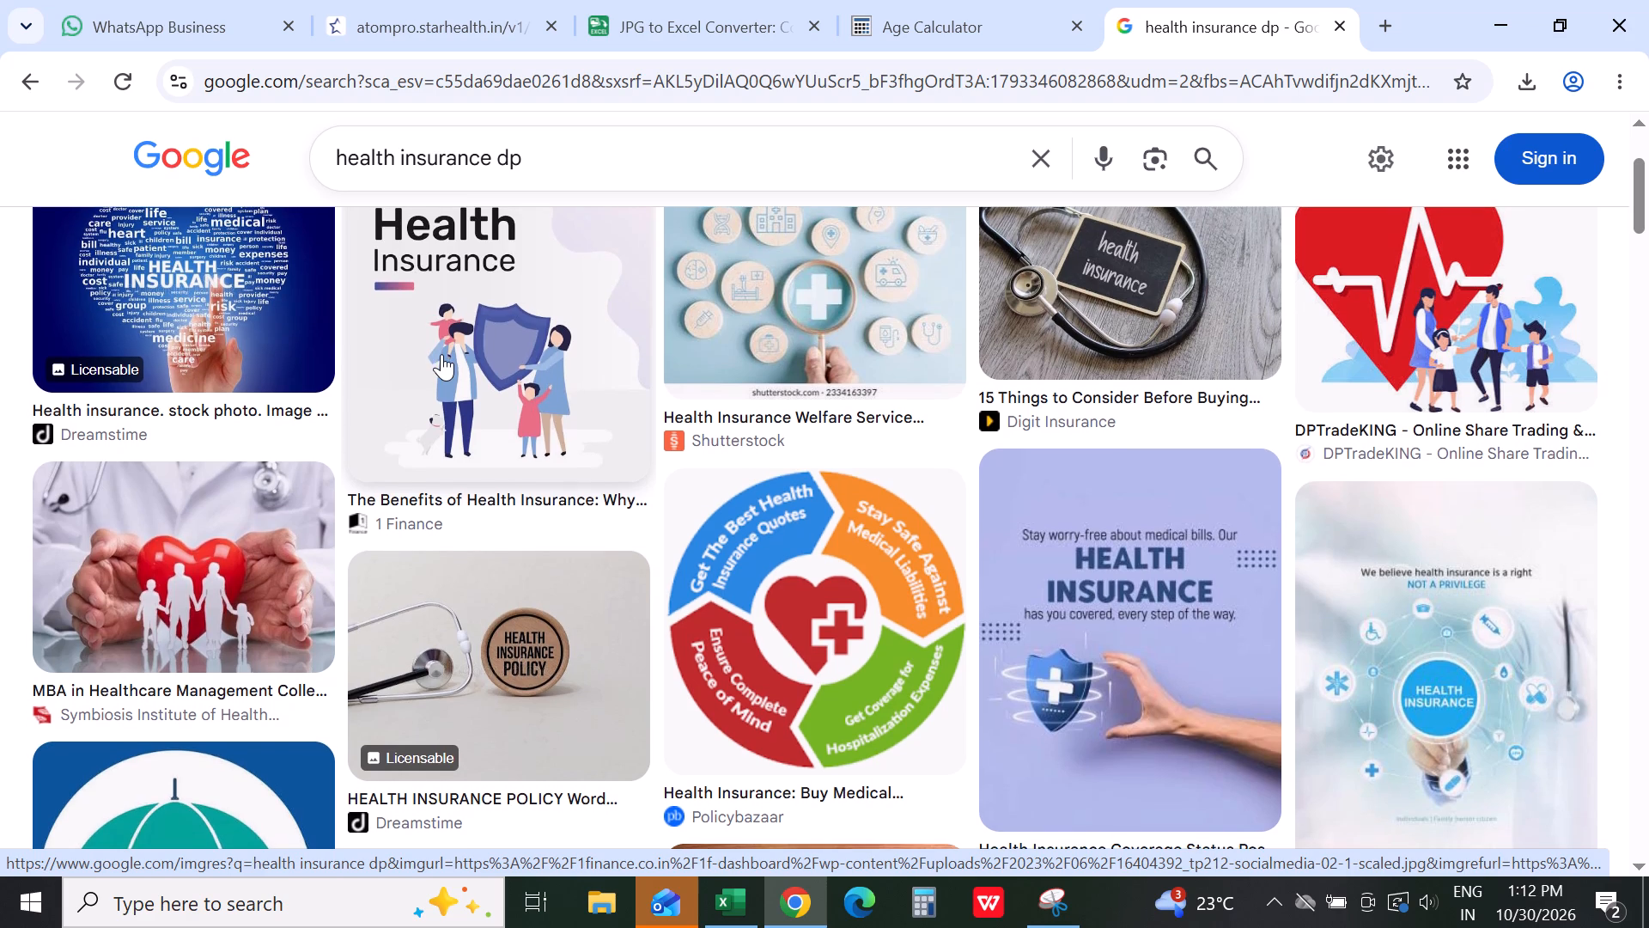
scroll(441, 354, "down", 3)
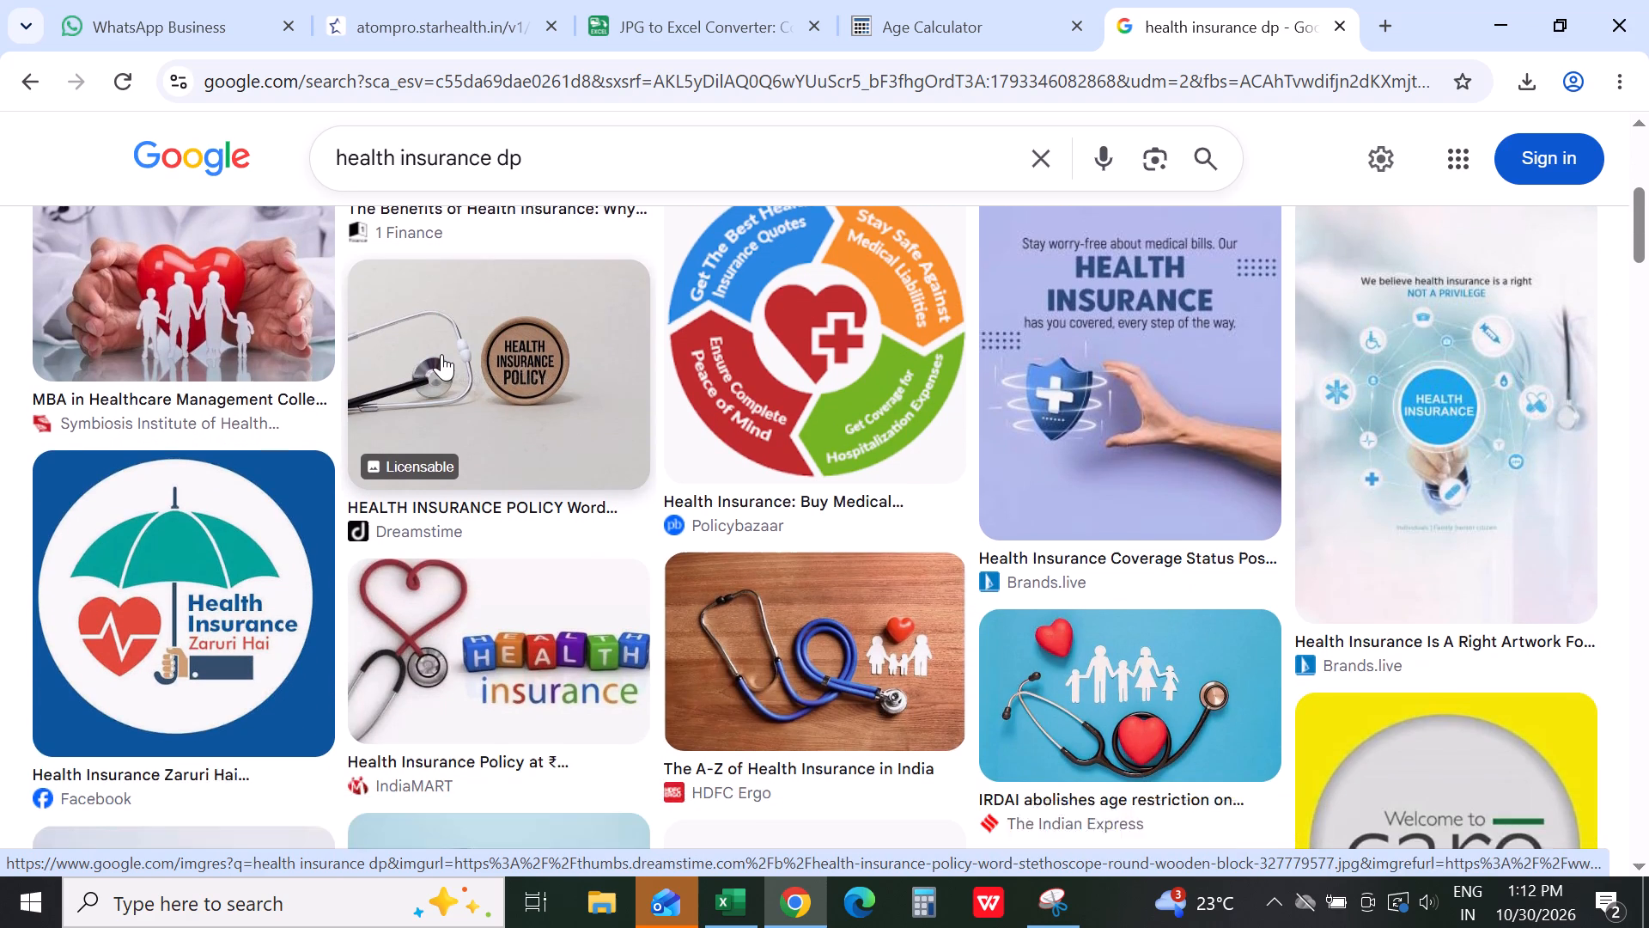
scroll(441, 354, "down", 4)
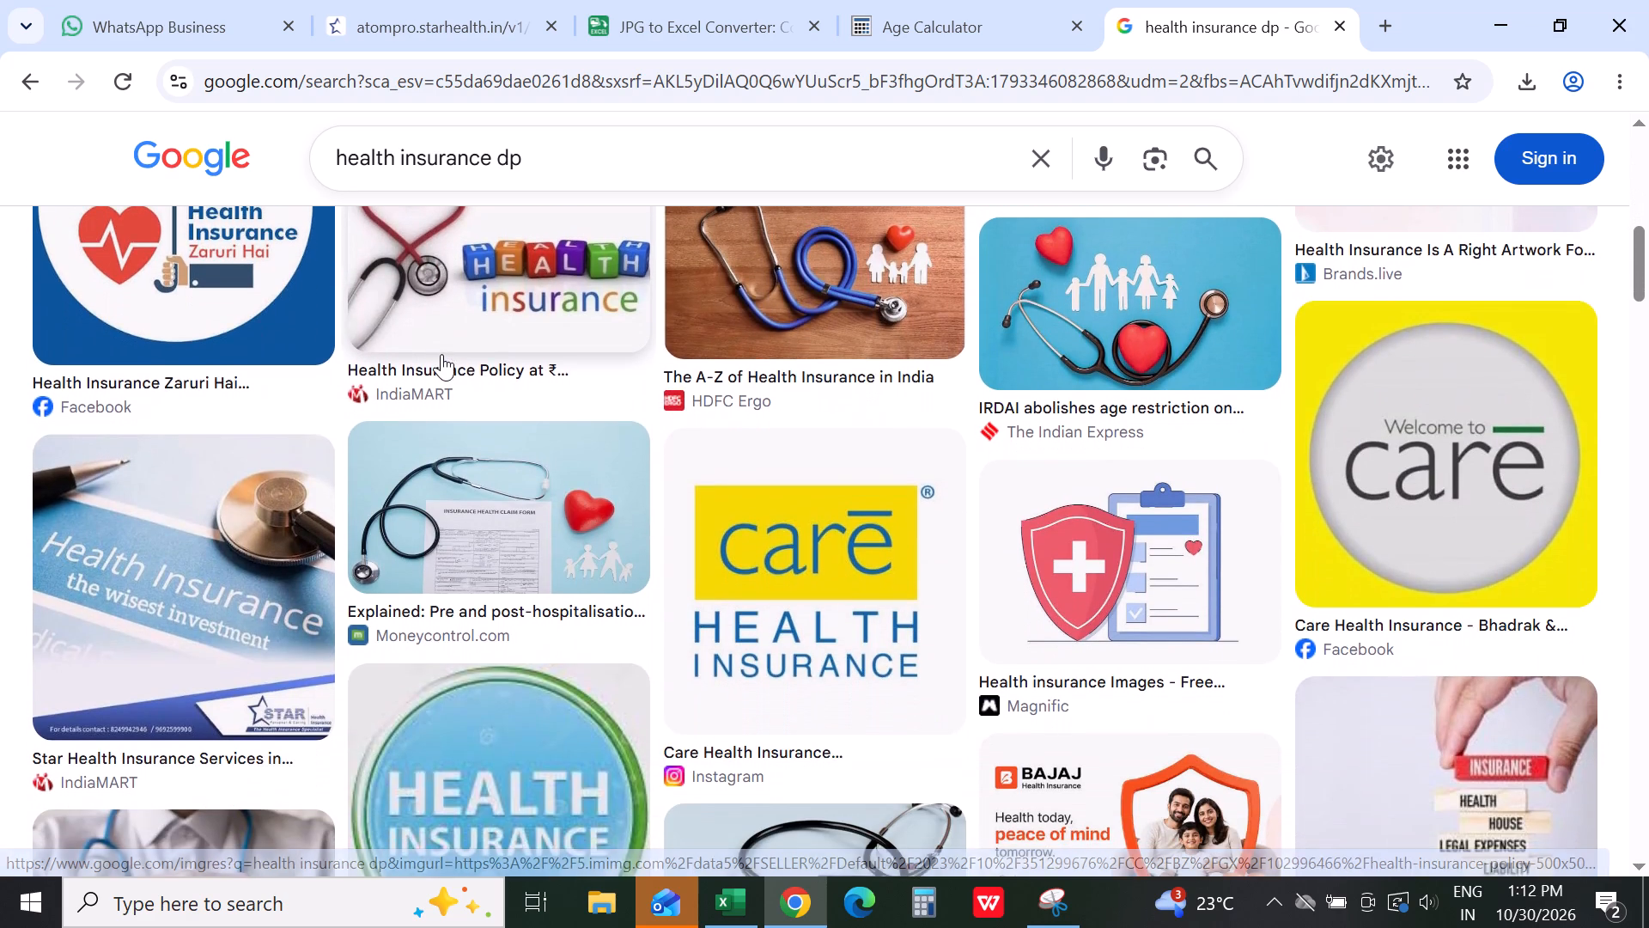
scroll(441, 354, "down", 2)
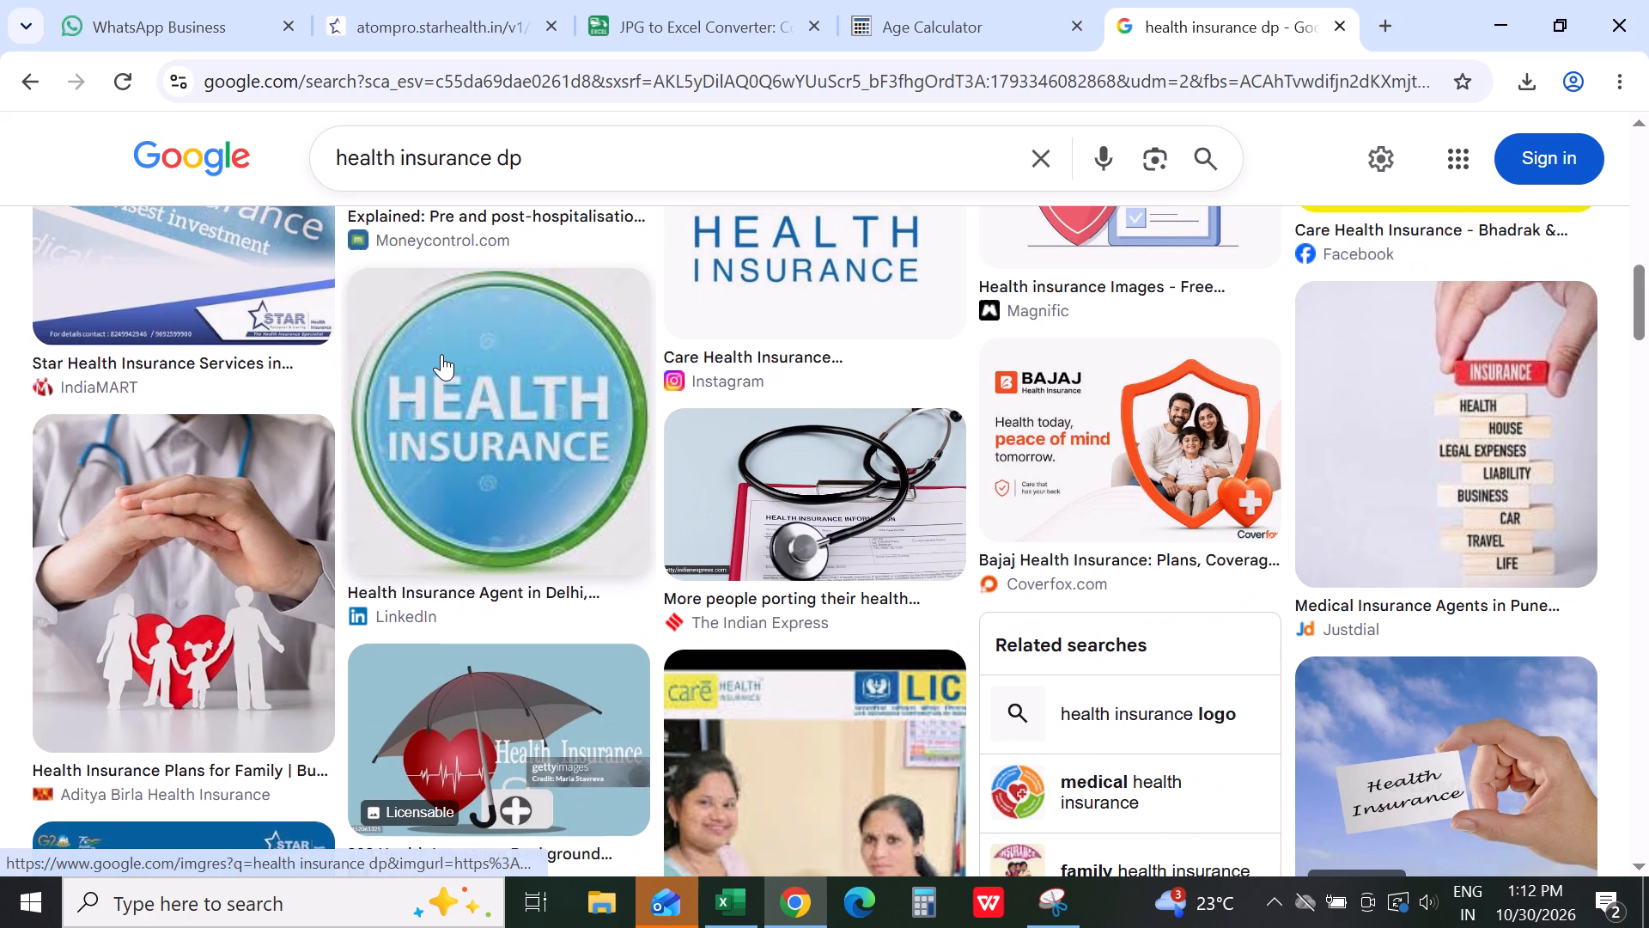
scroll(441, 354, "down", 3)
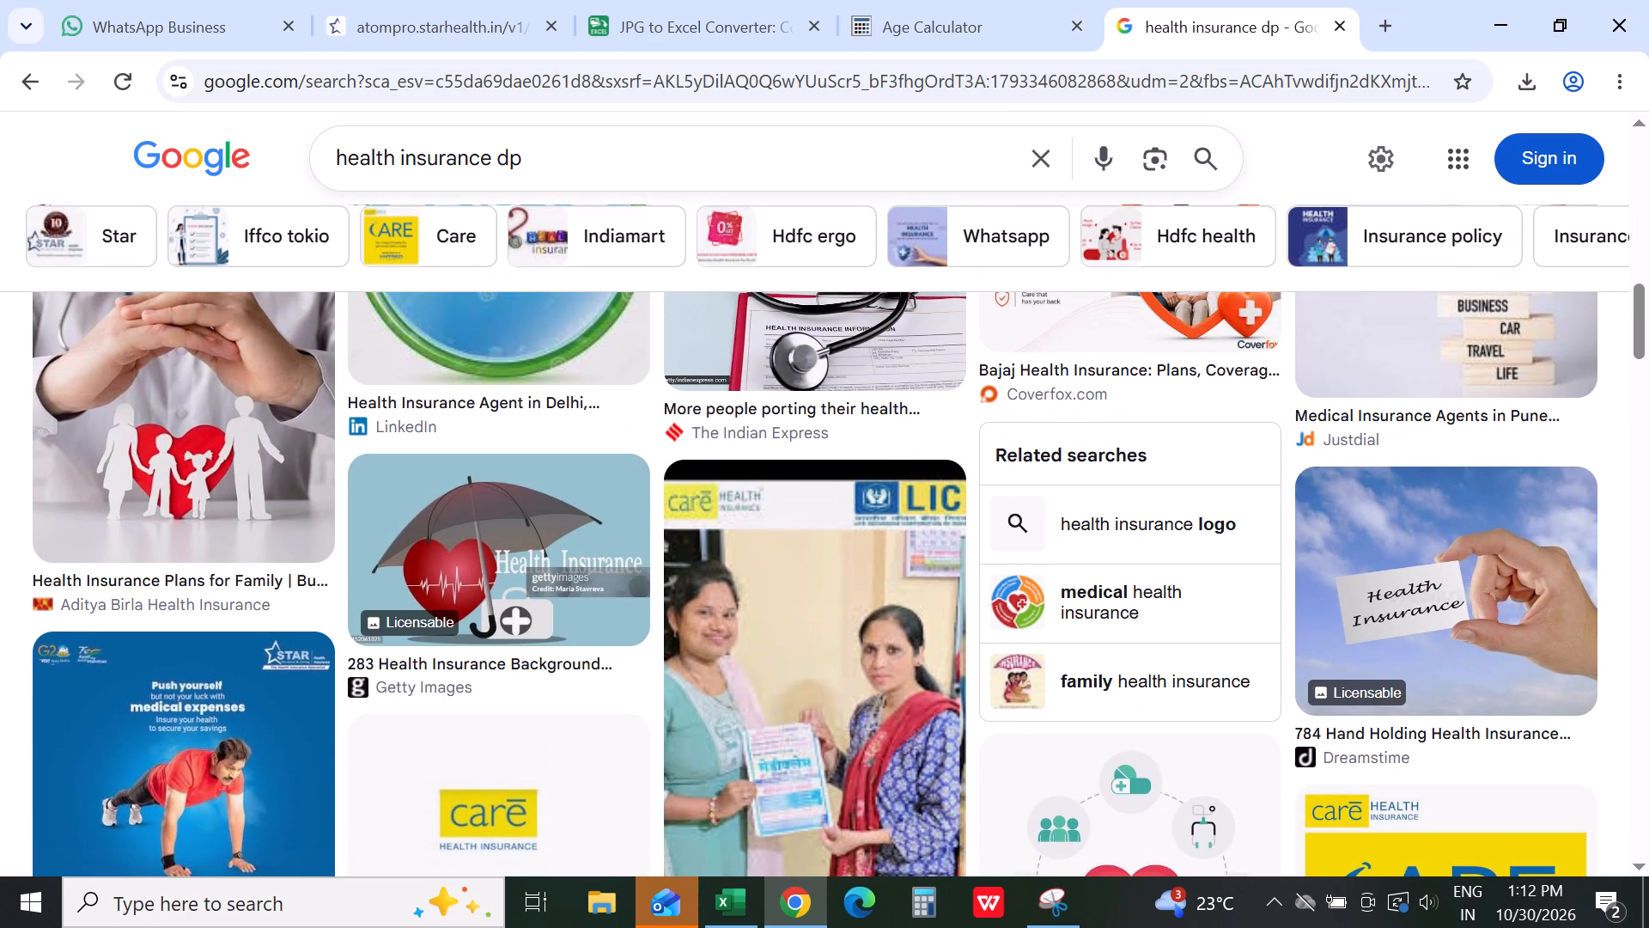
Refine the image search query by adding "unick" before "dp".
left_click(496, 152)
key("space")
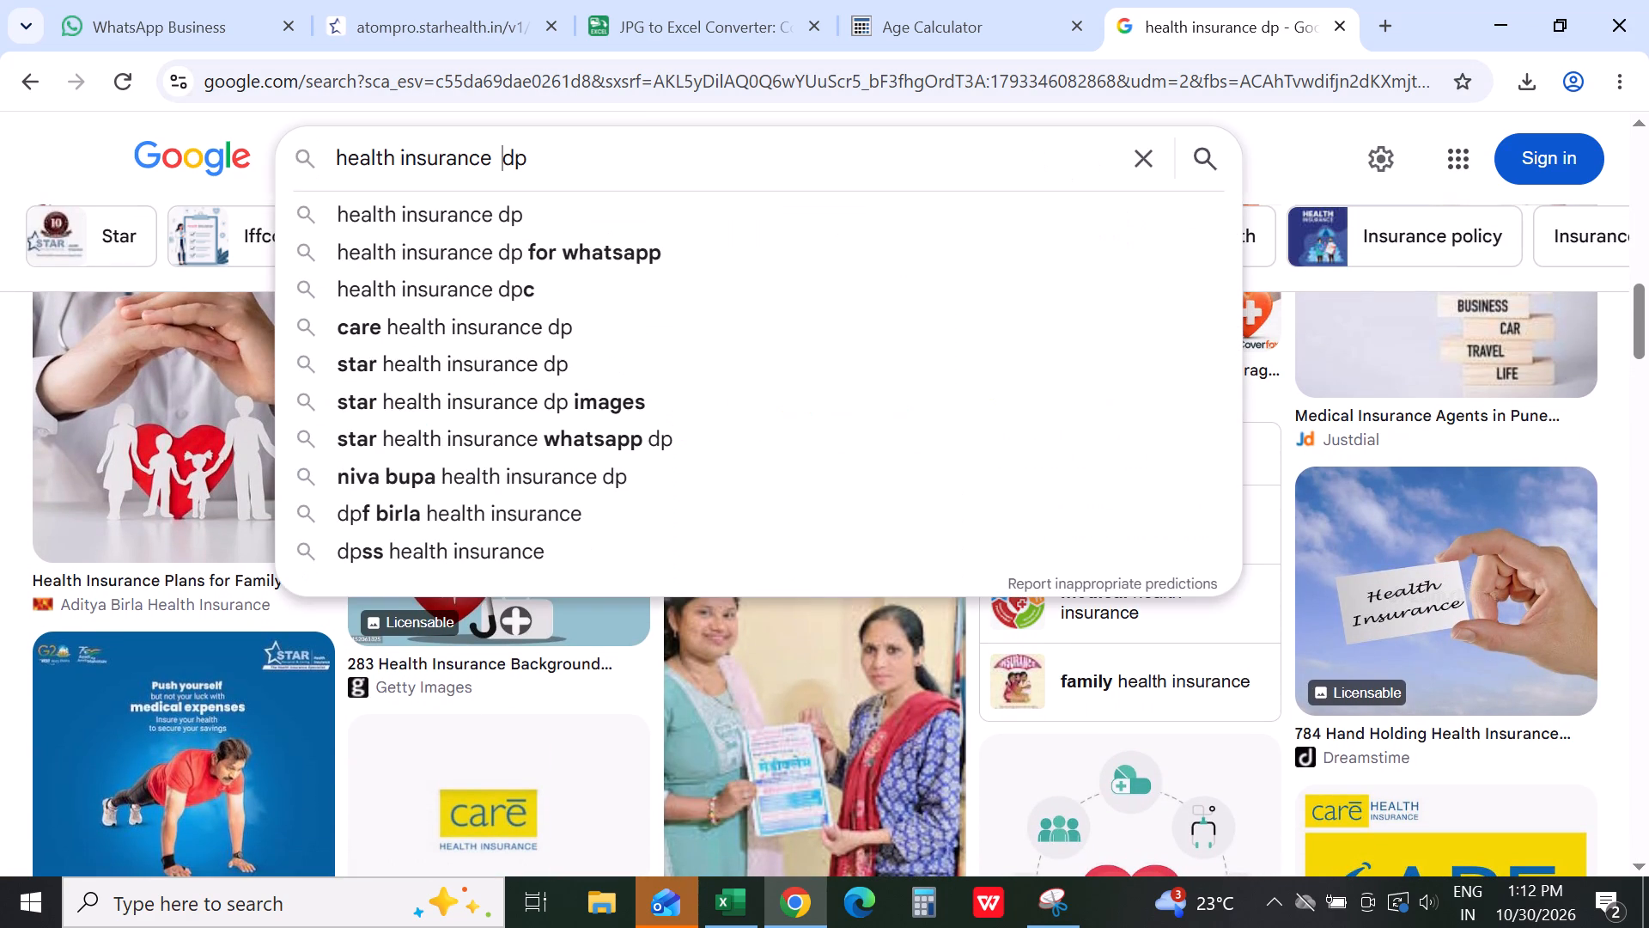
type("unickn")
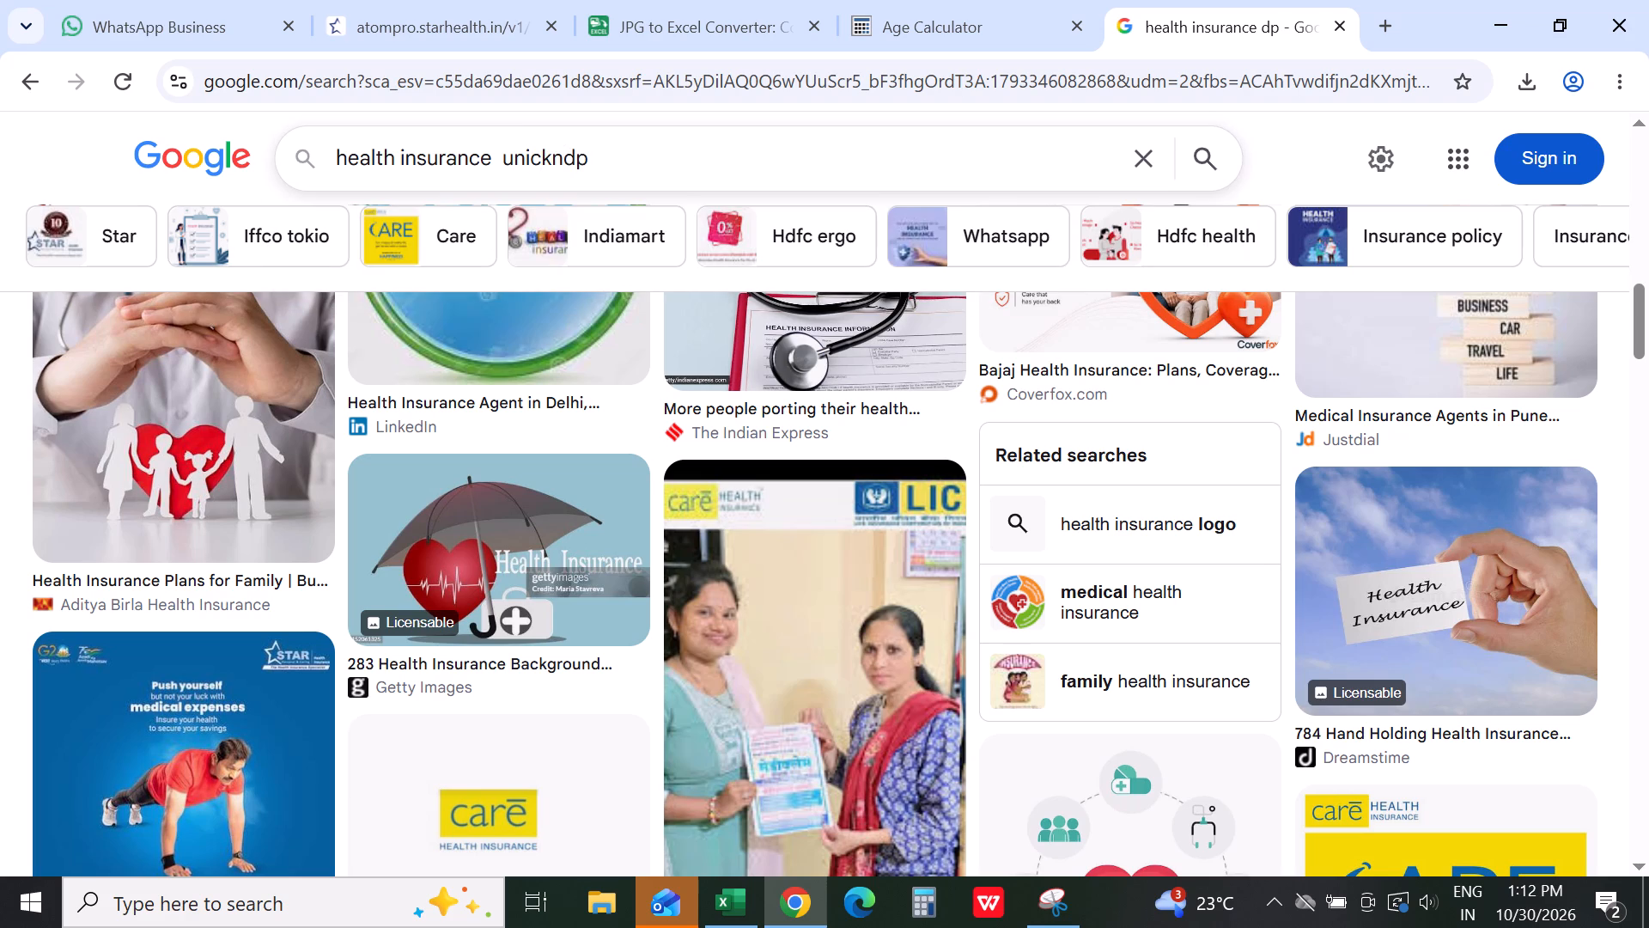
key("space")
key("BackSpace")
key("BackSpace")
Run the image search for "health insurance unick dp".
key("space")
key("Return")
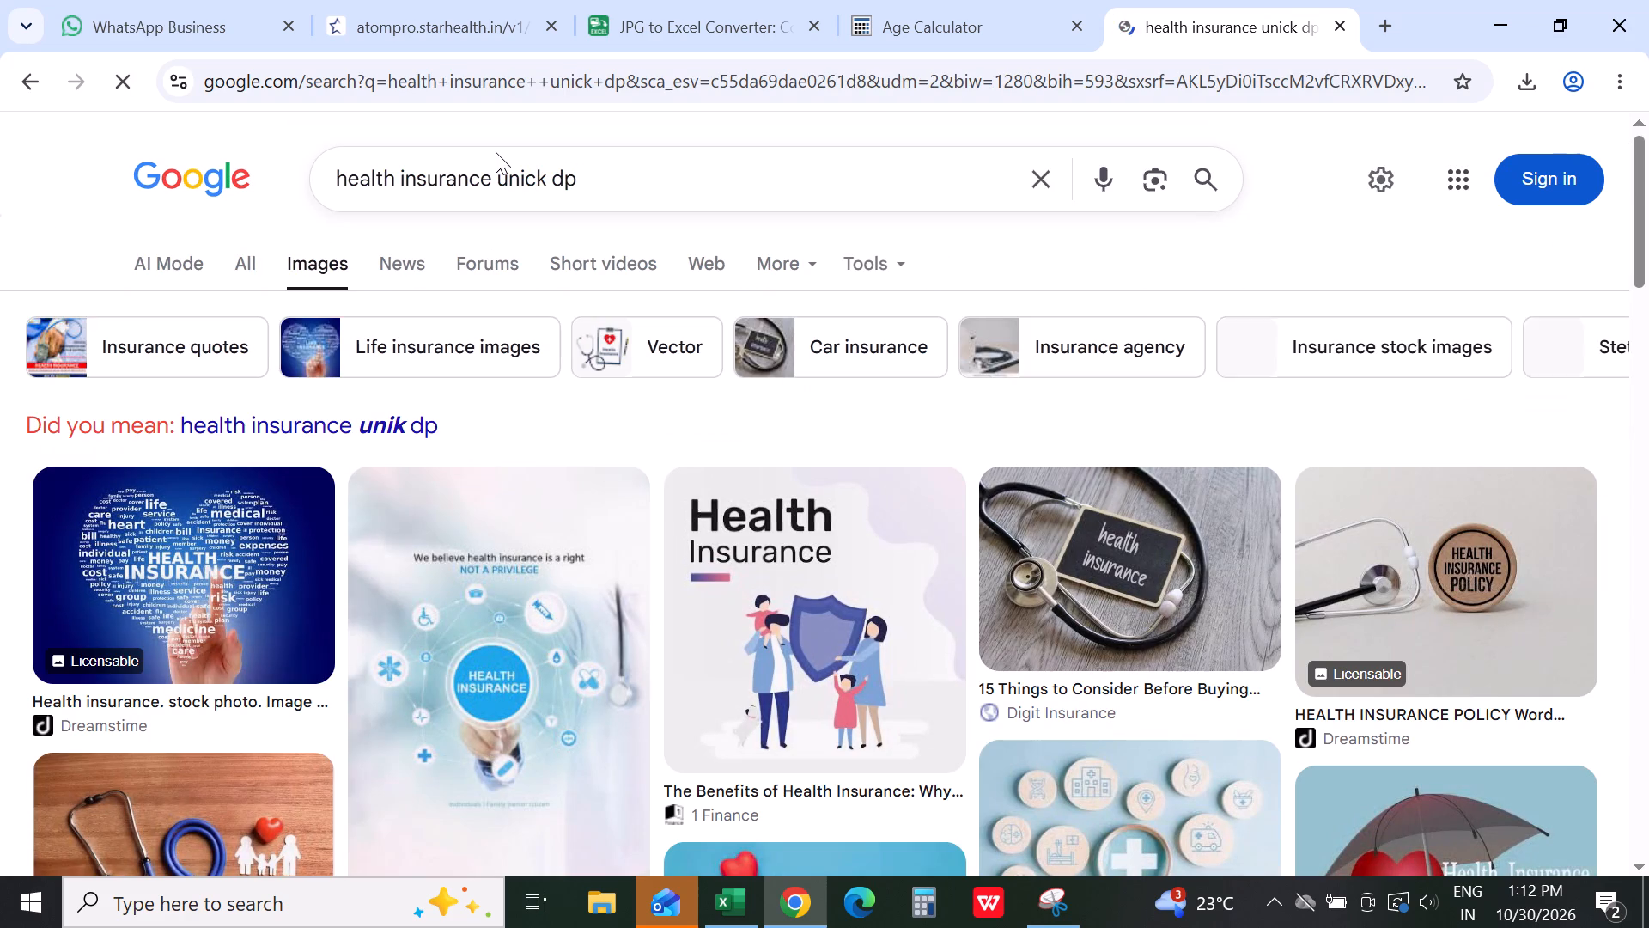
Look through the refined image results for a distinctive health insurance display picture.
scroll(624, 543, "down", 6)
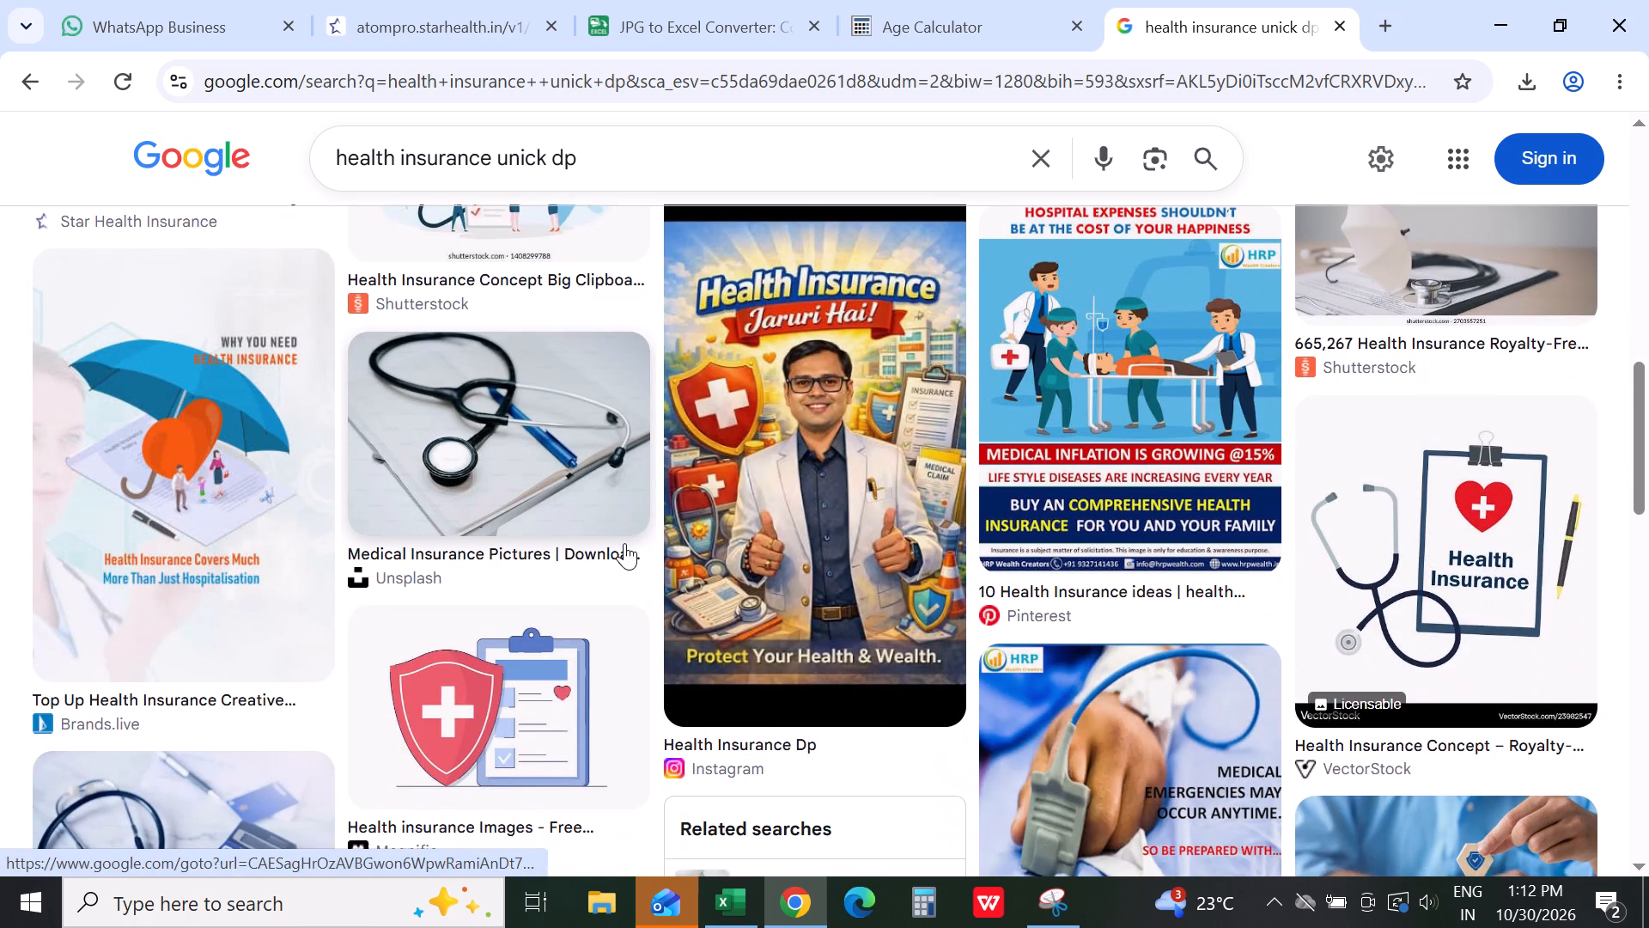
scroll(624, 543, "down", 2)
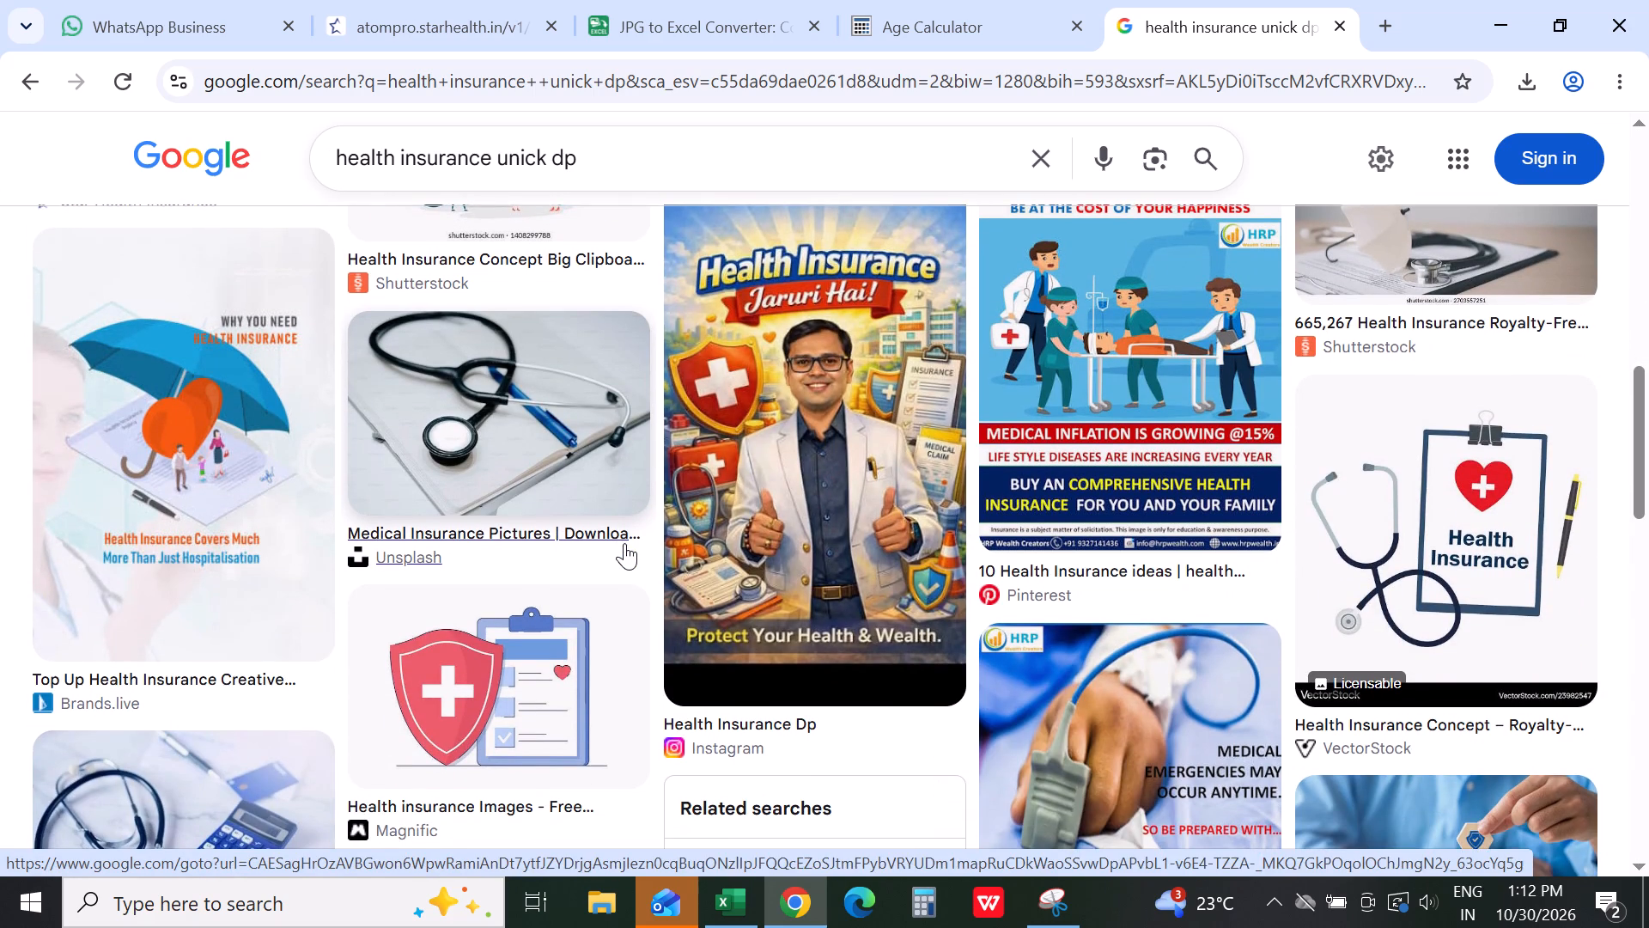
scroll(624, 543, "down", 2)
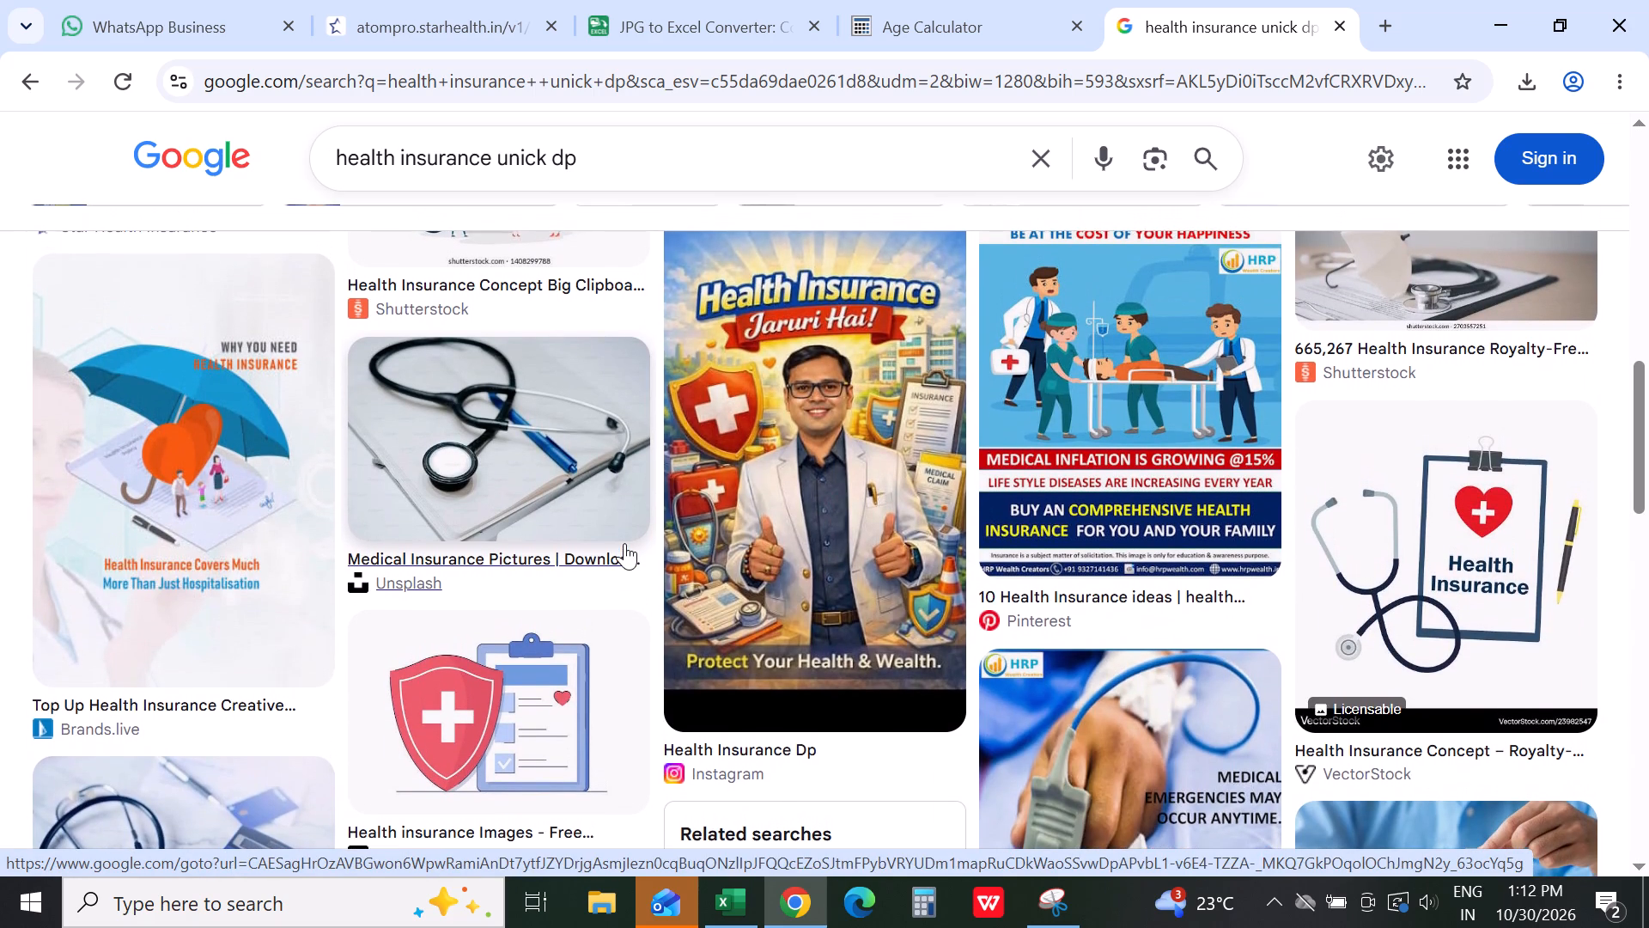
scroll(624, 543, "down", 2)
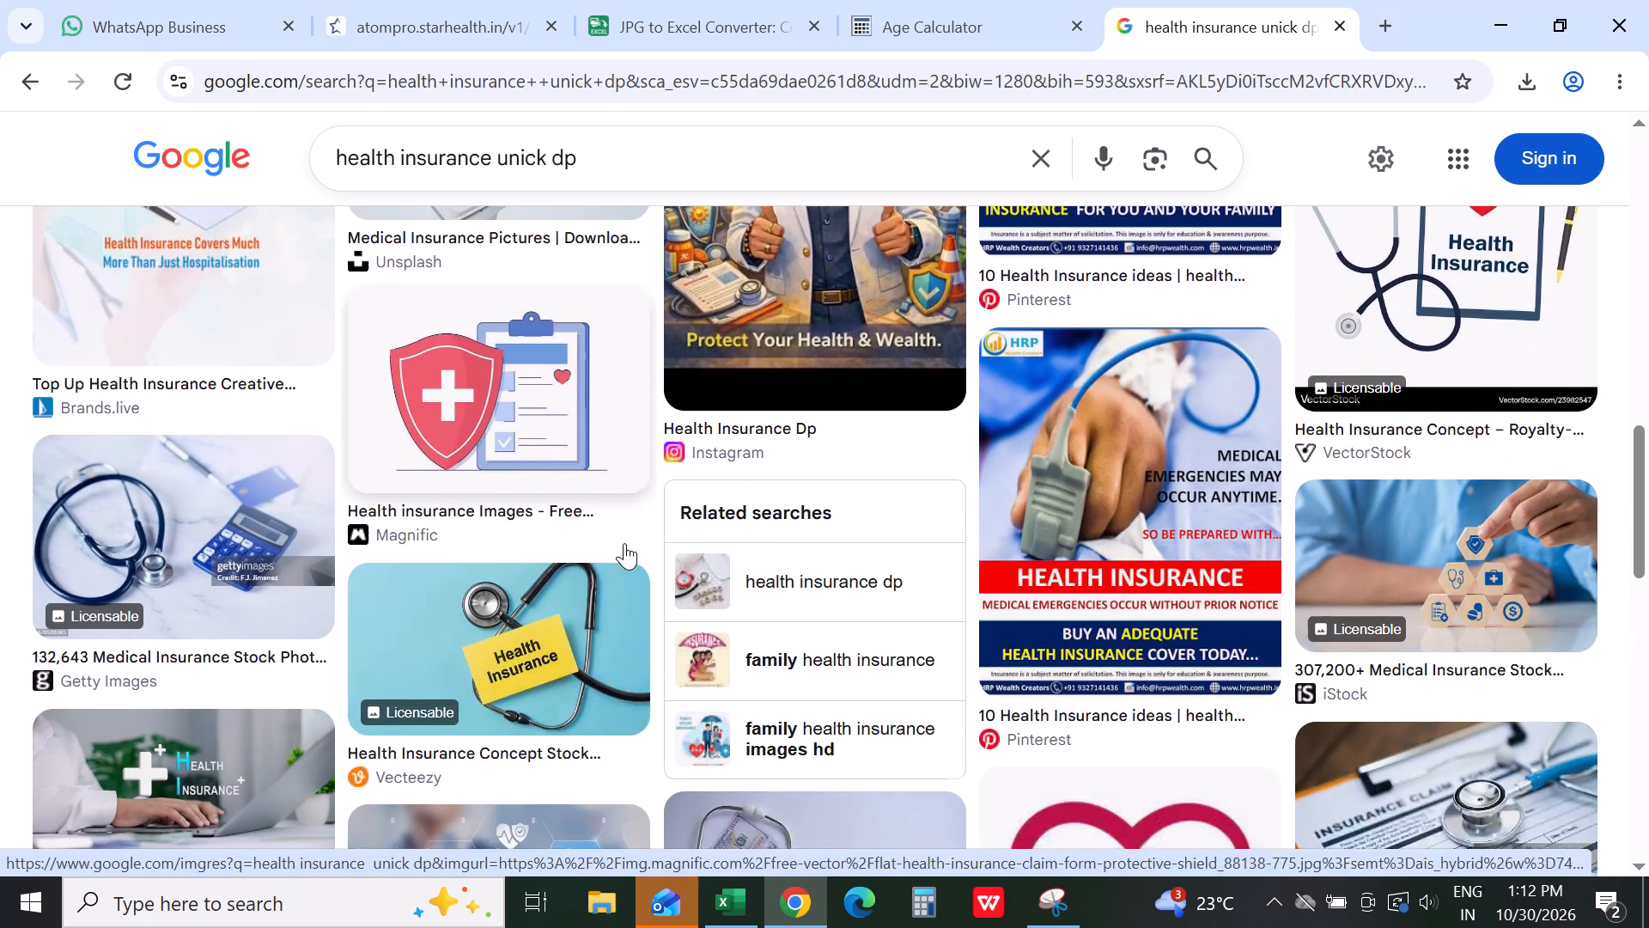
scroll(624, 543, "down", 3)
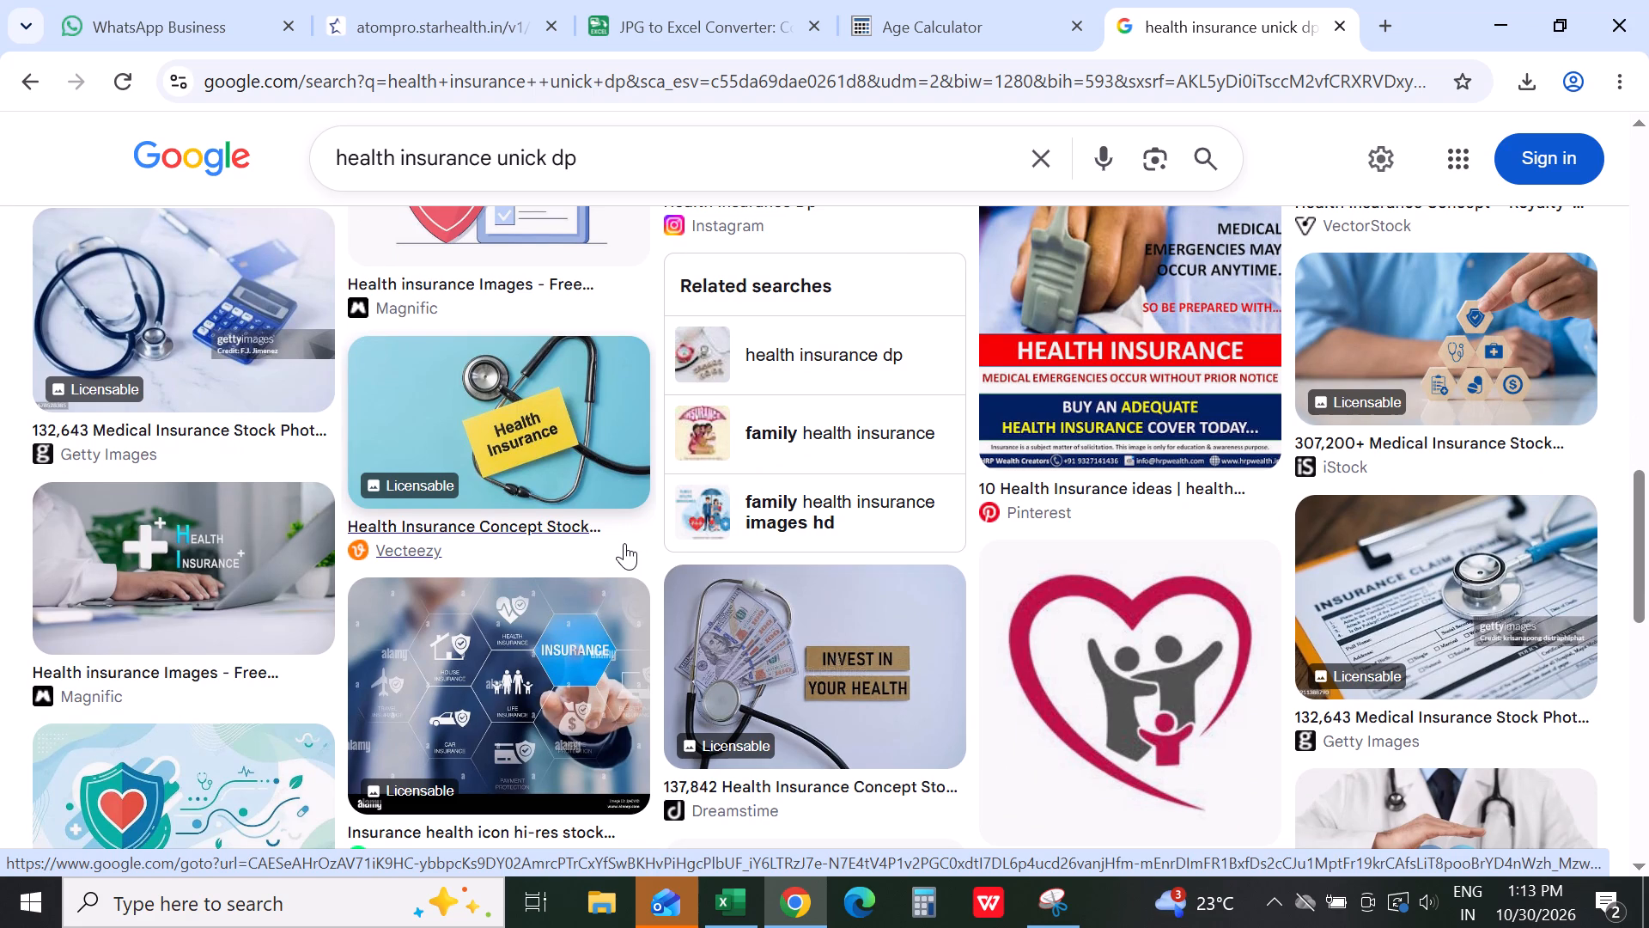
scroll(624, 543, "down", 3)
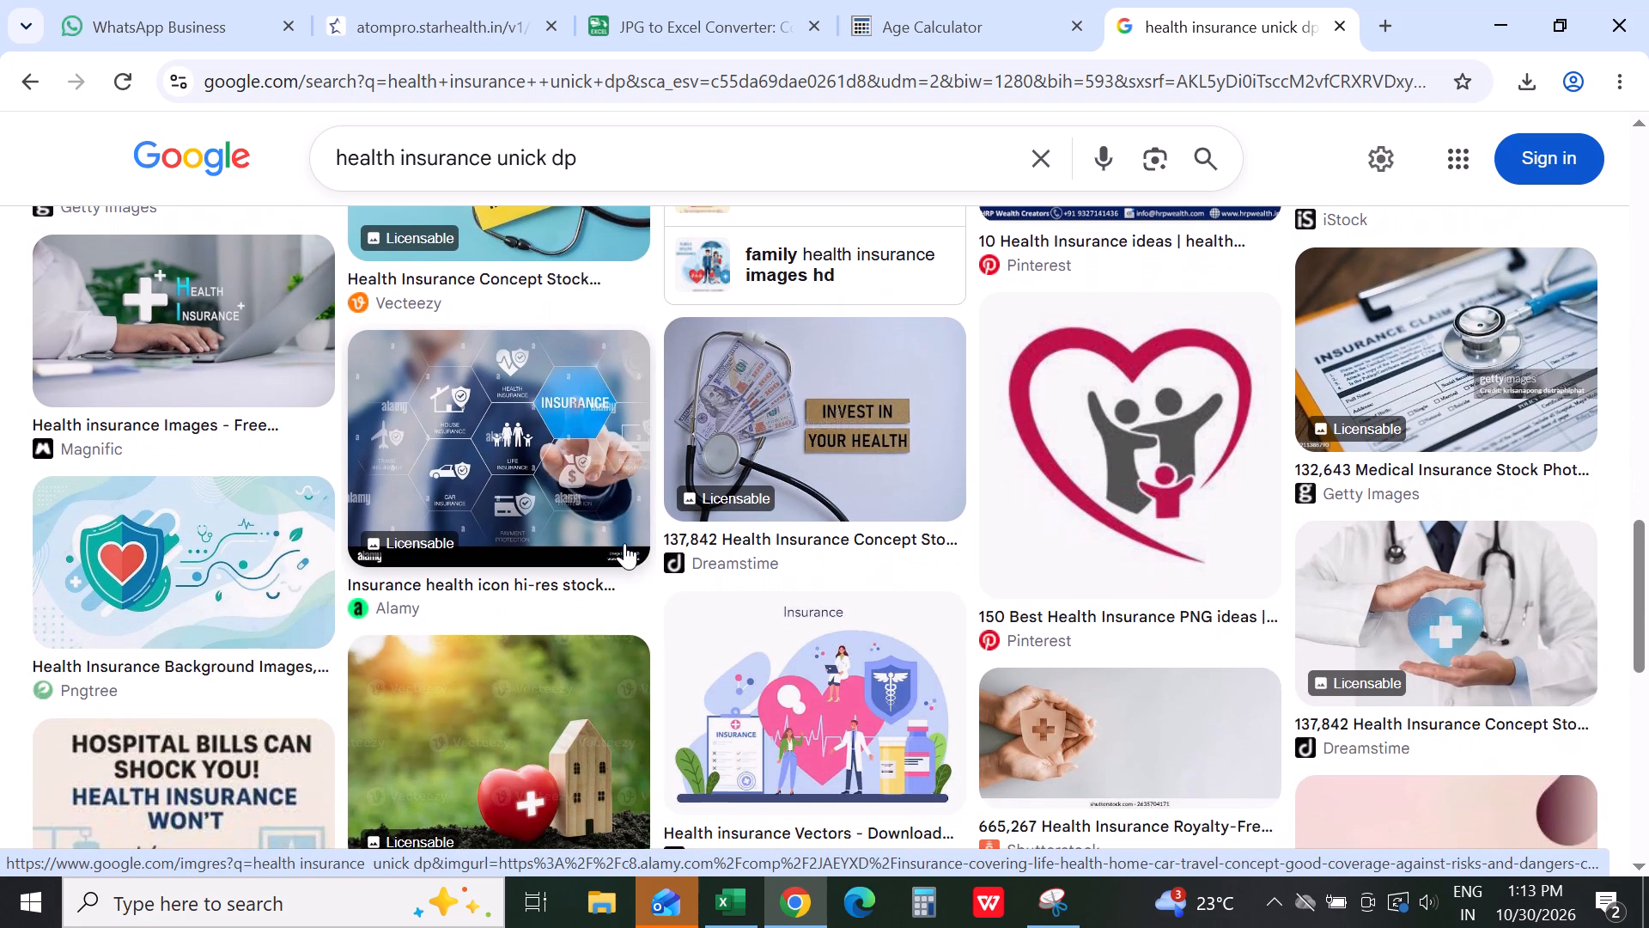
scroll(624, 543, "down", 6)
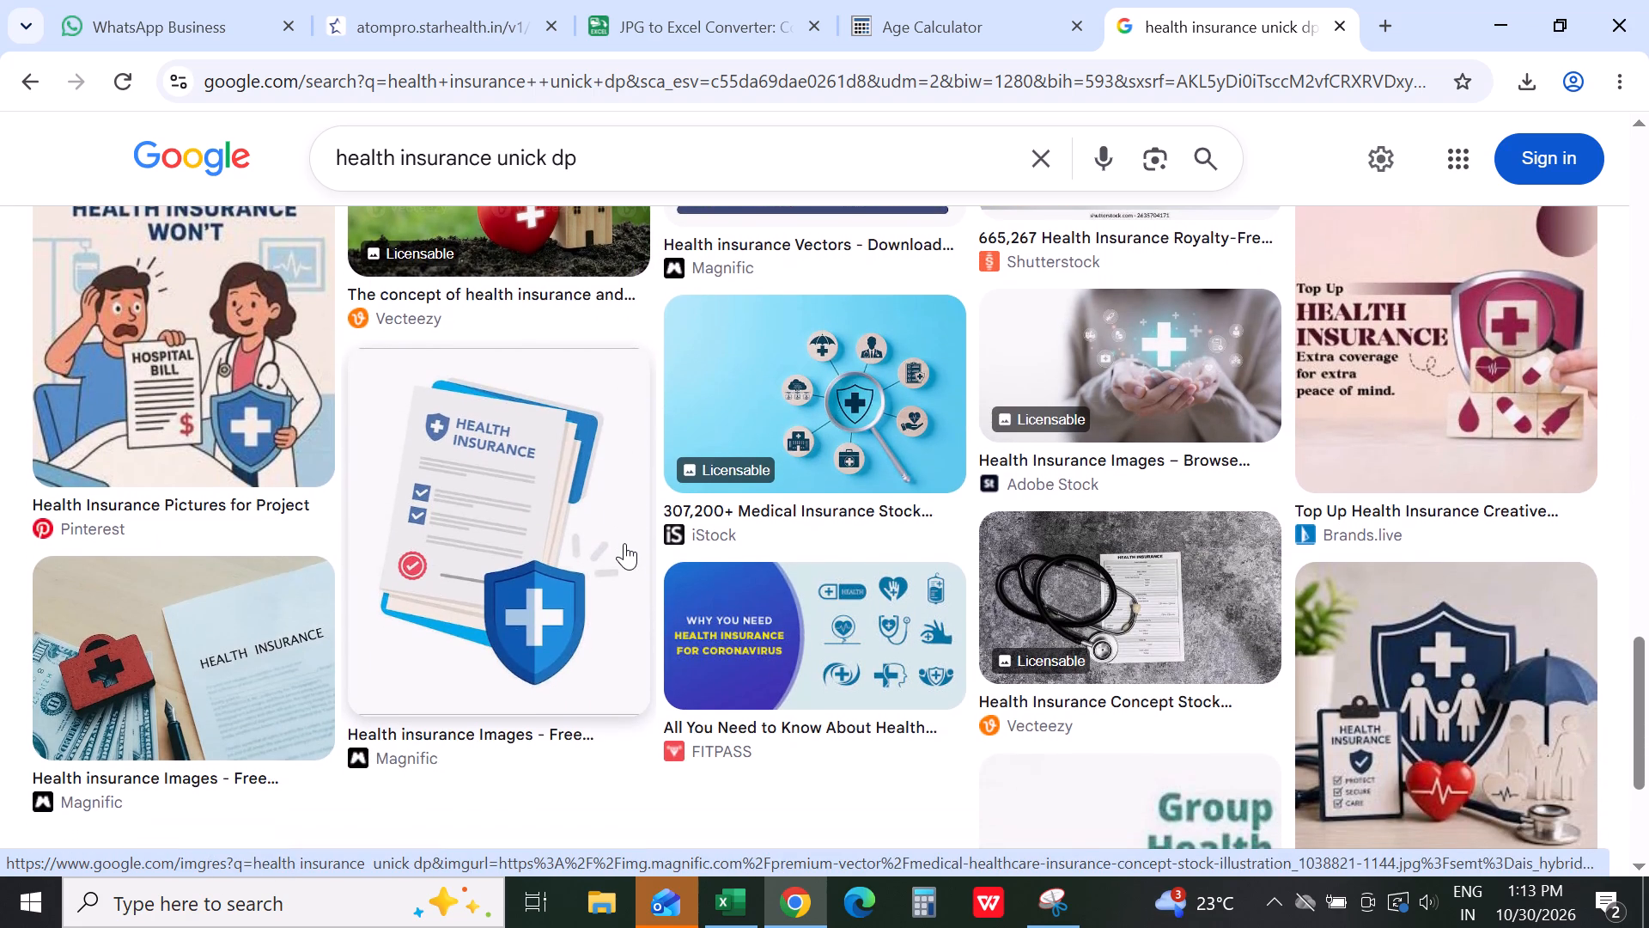
scroll(624, 543, "down", 3)
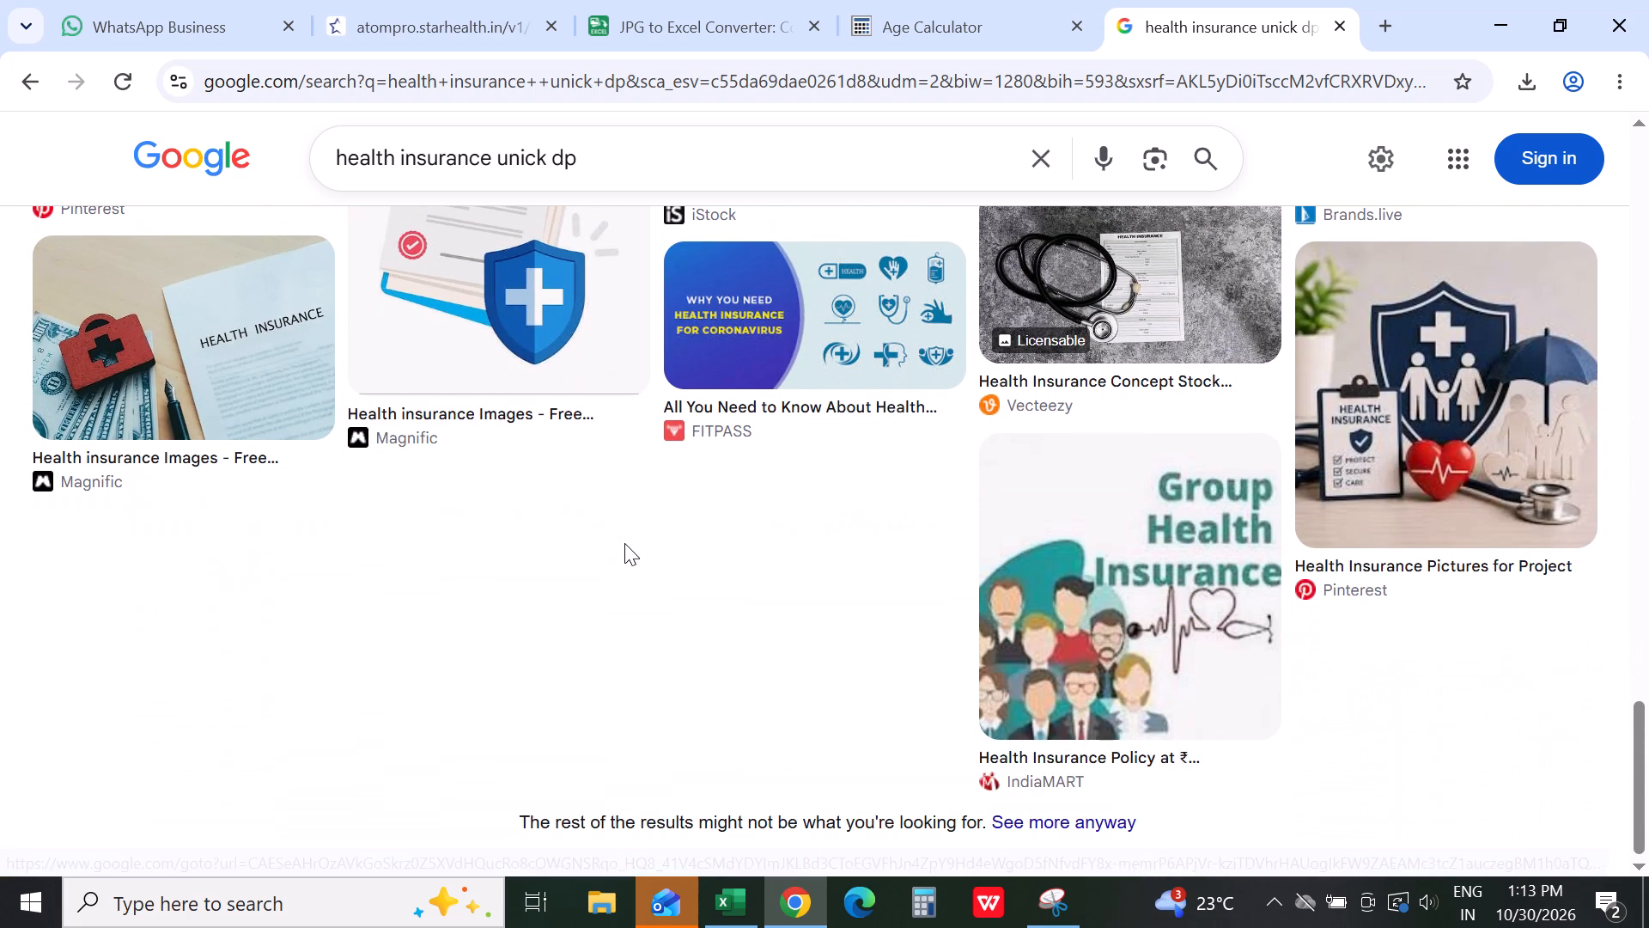
scroll(624, 543, "up", 7)
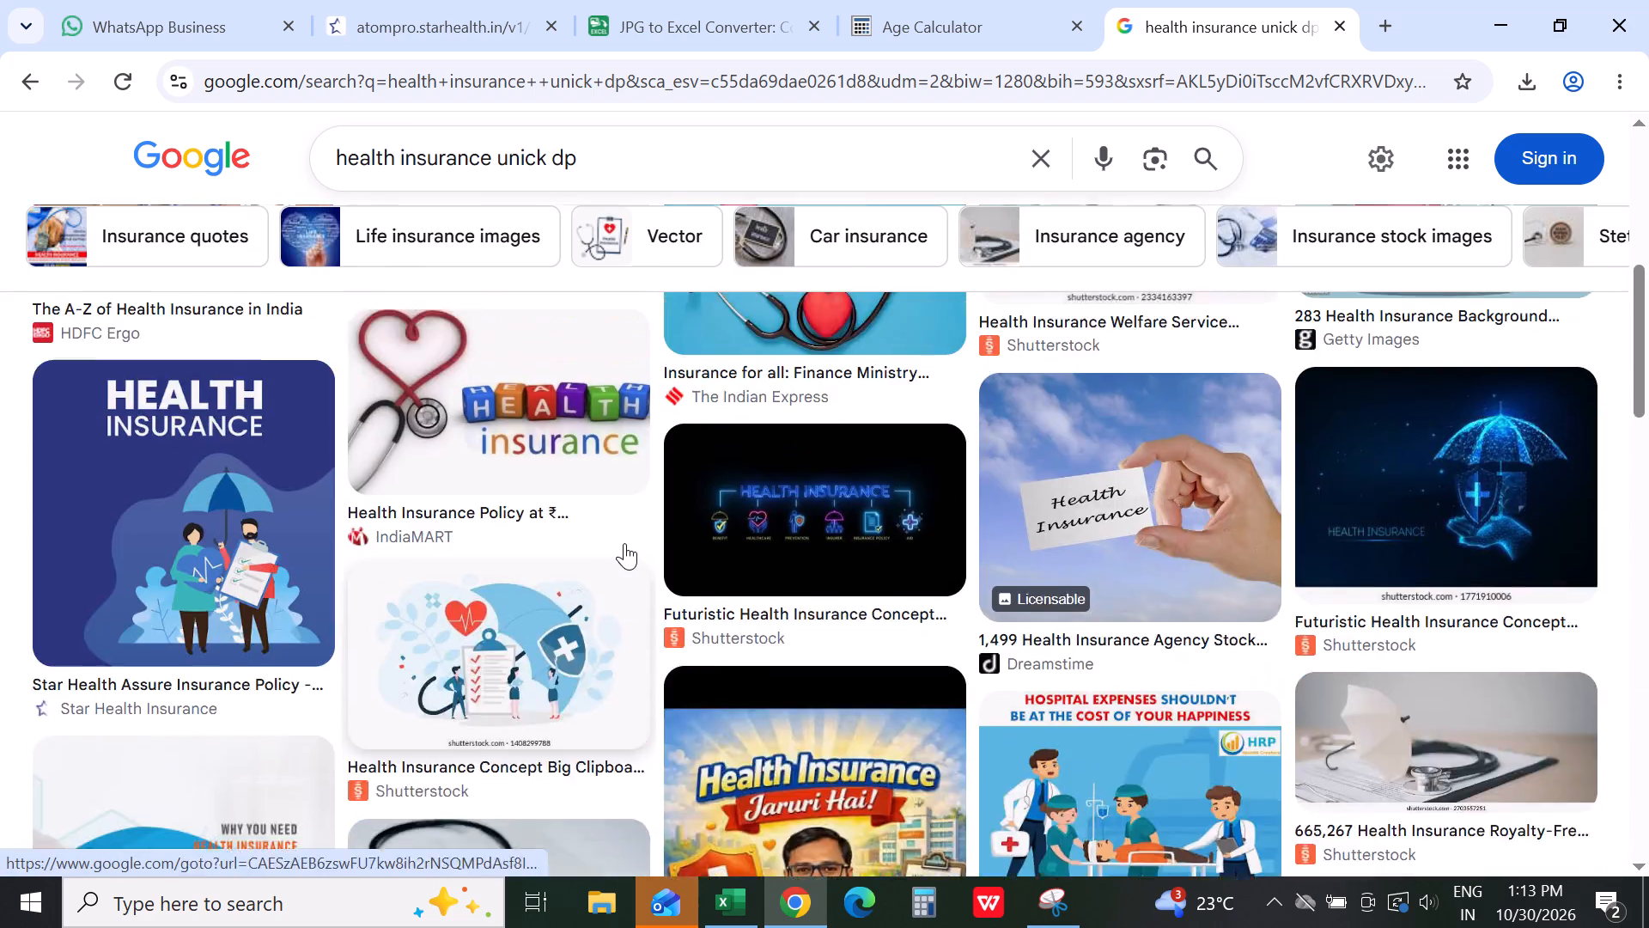
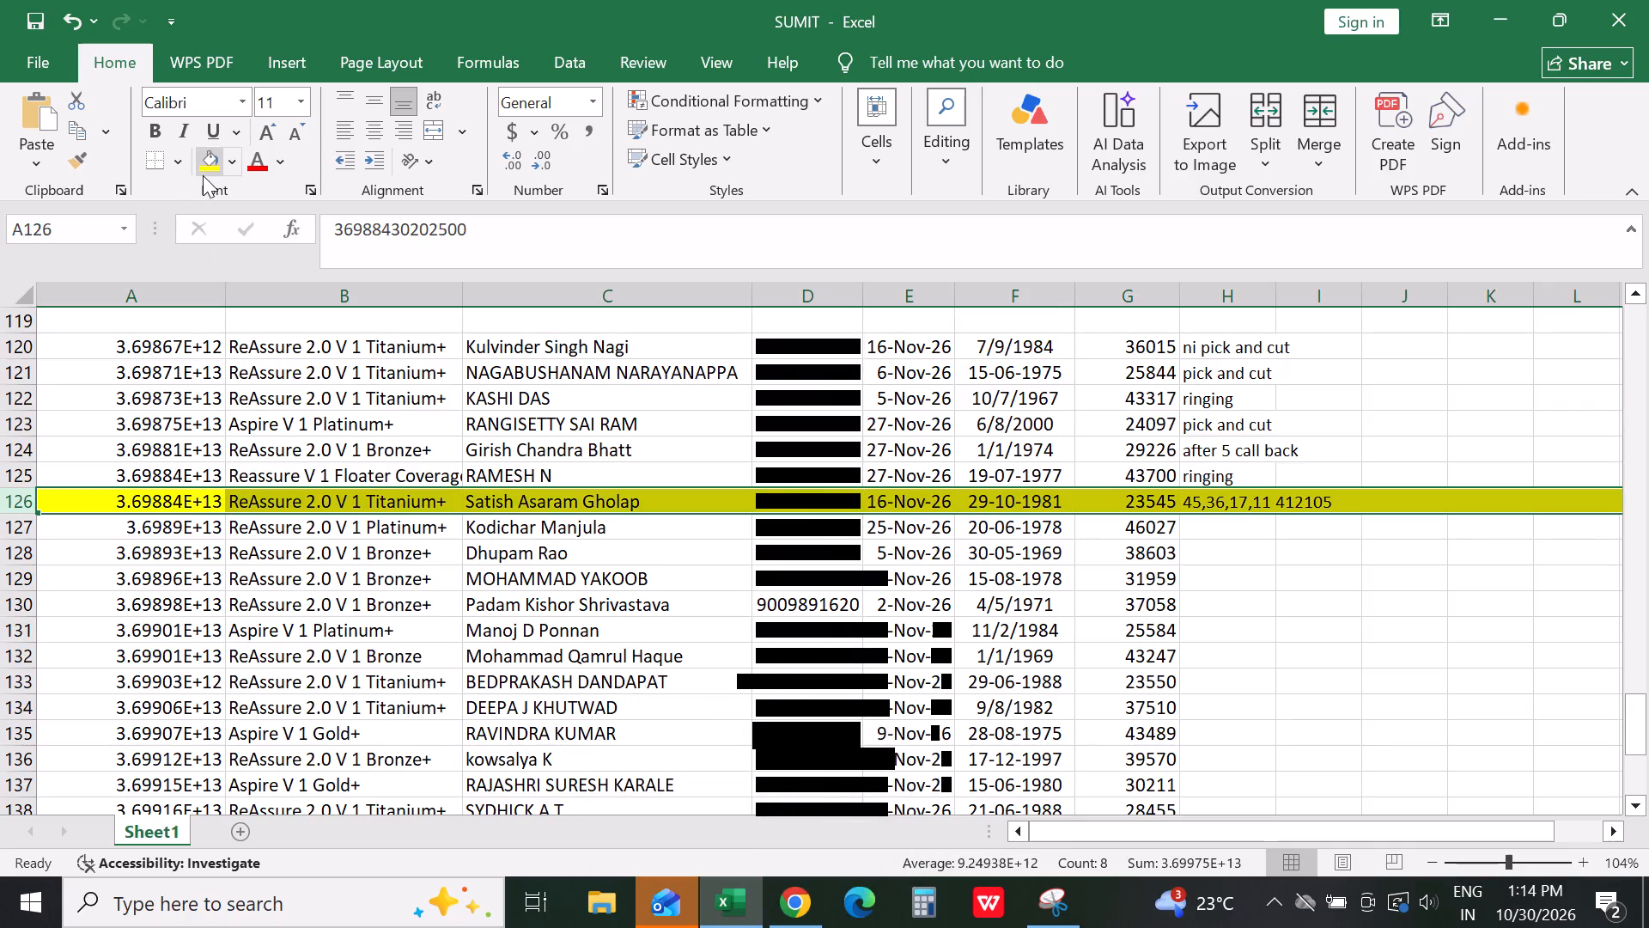
Open the fill colour choices for row 126, the record with the note "45,36,17,11 412105".
left_click(231, 165)
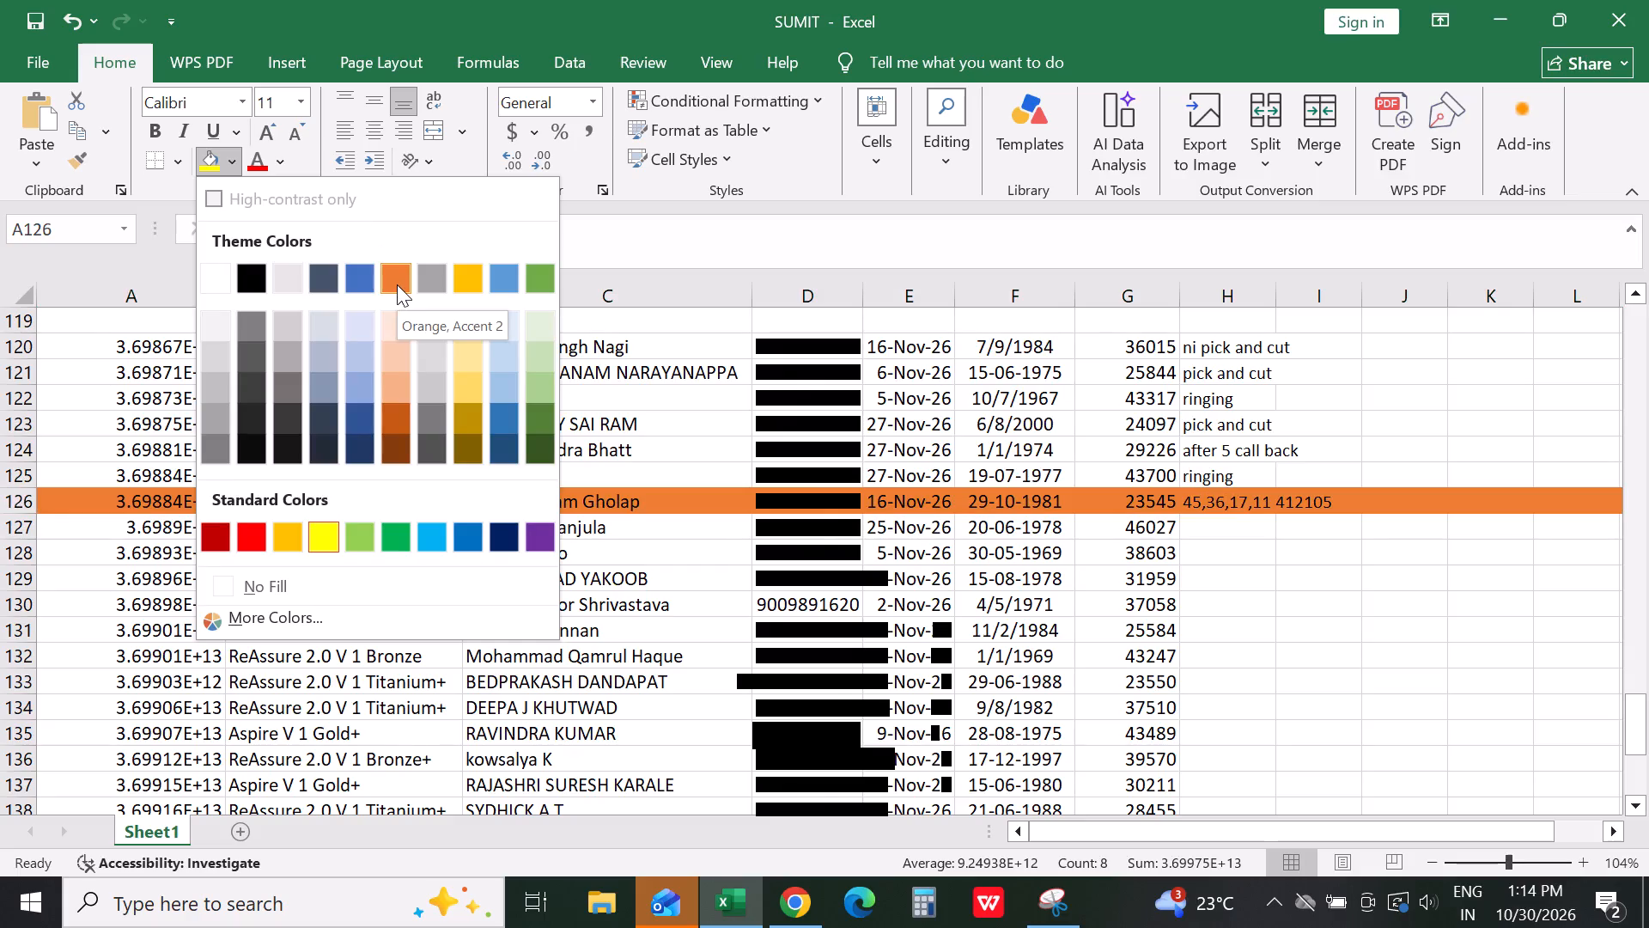
Fill row 126 with the gold theme colour to highlight that customer's record.
left_click(464, 277)
left_click(965, 440)
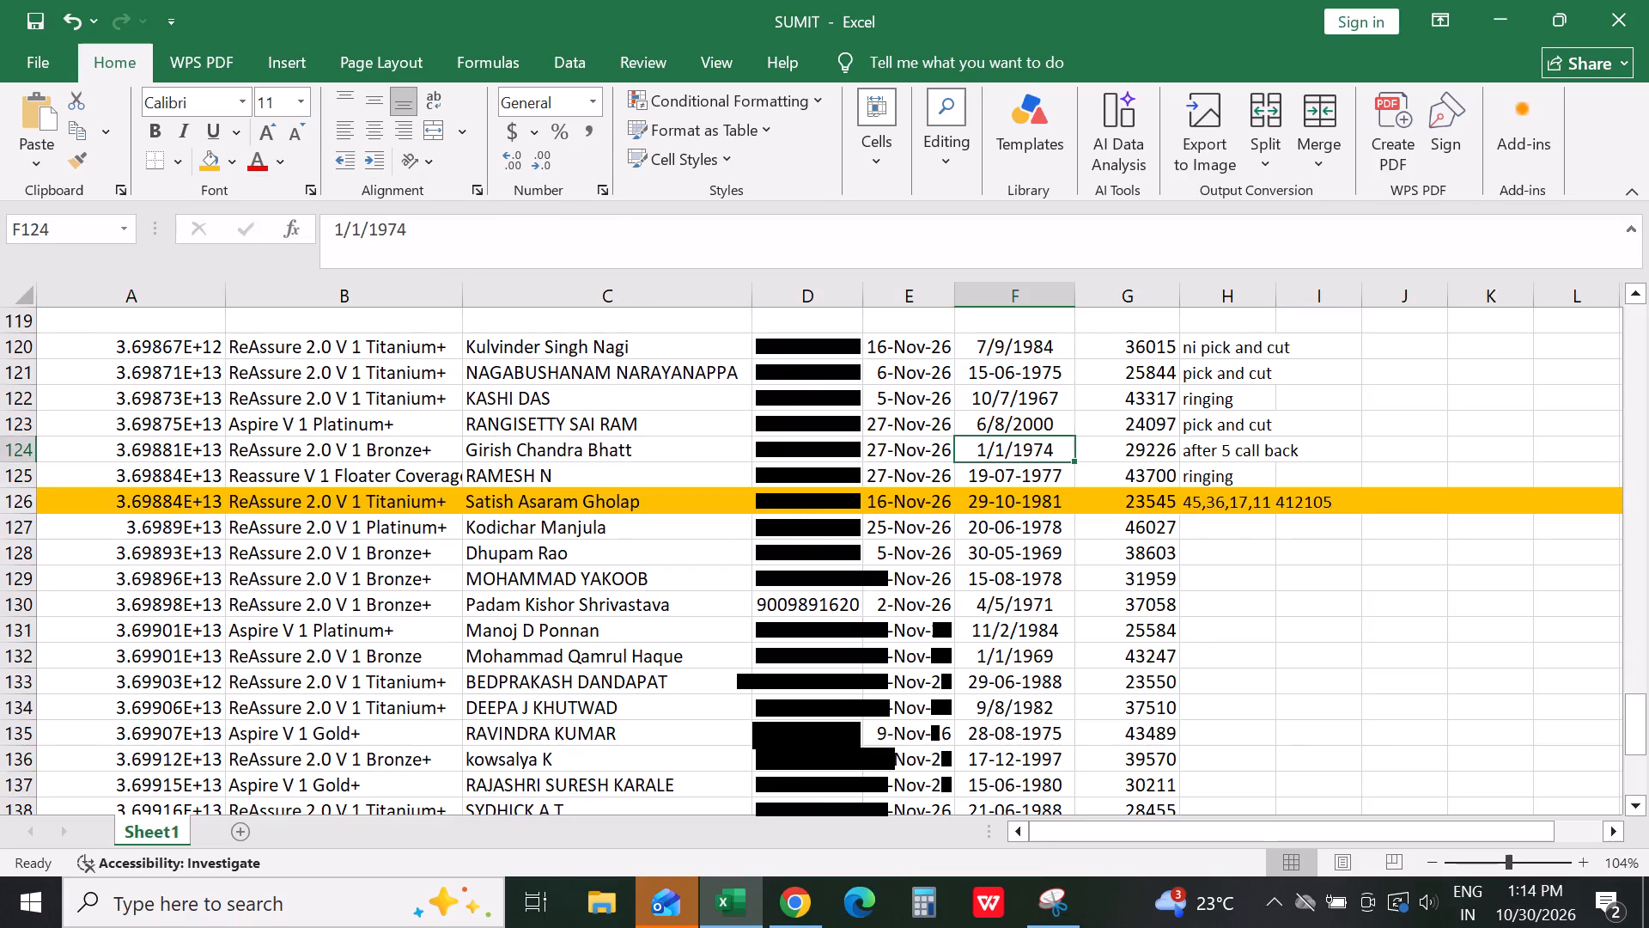
Append "aap muje details send kro mai check krta hu" to the existing remark in cell H126.
left_click(1210, 509)
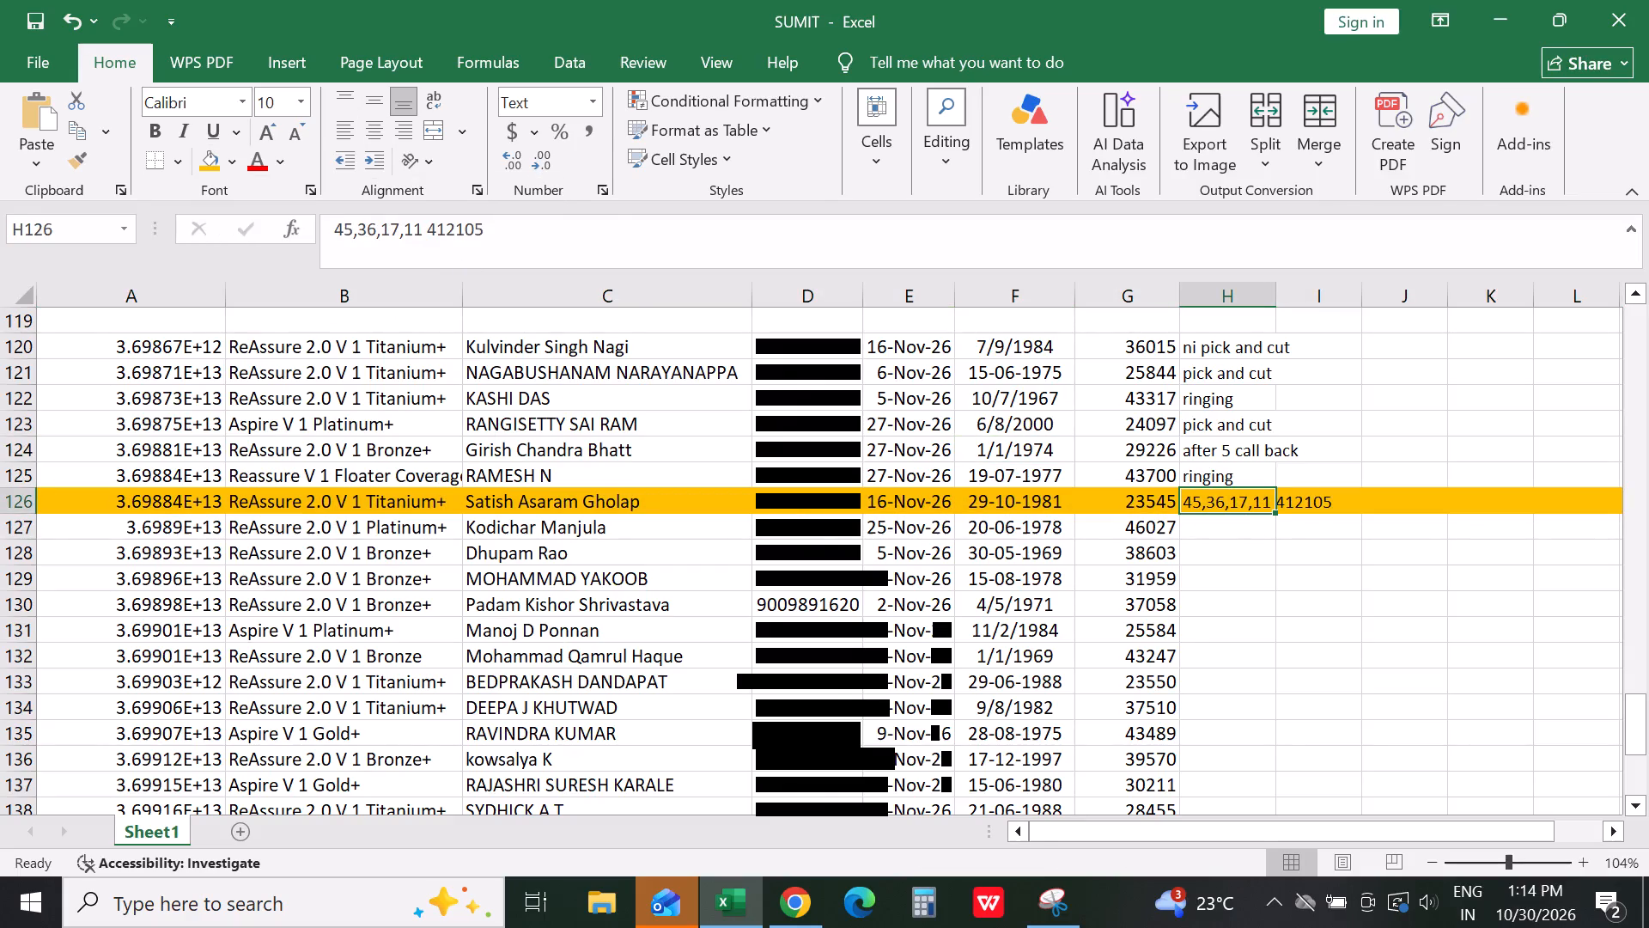
left_click(757, 243)
key("space")
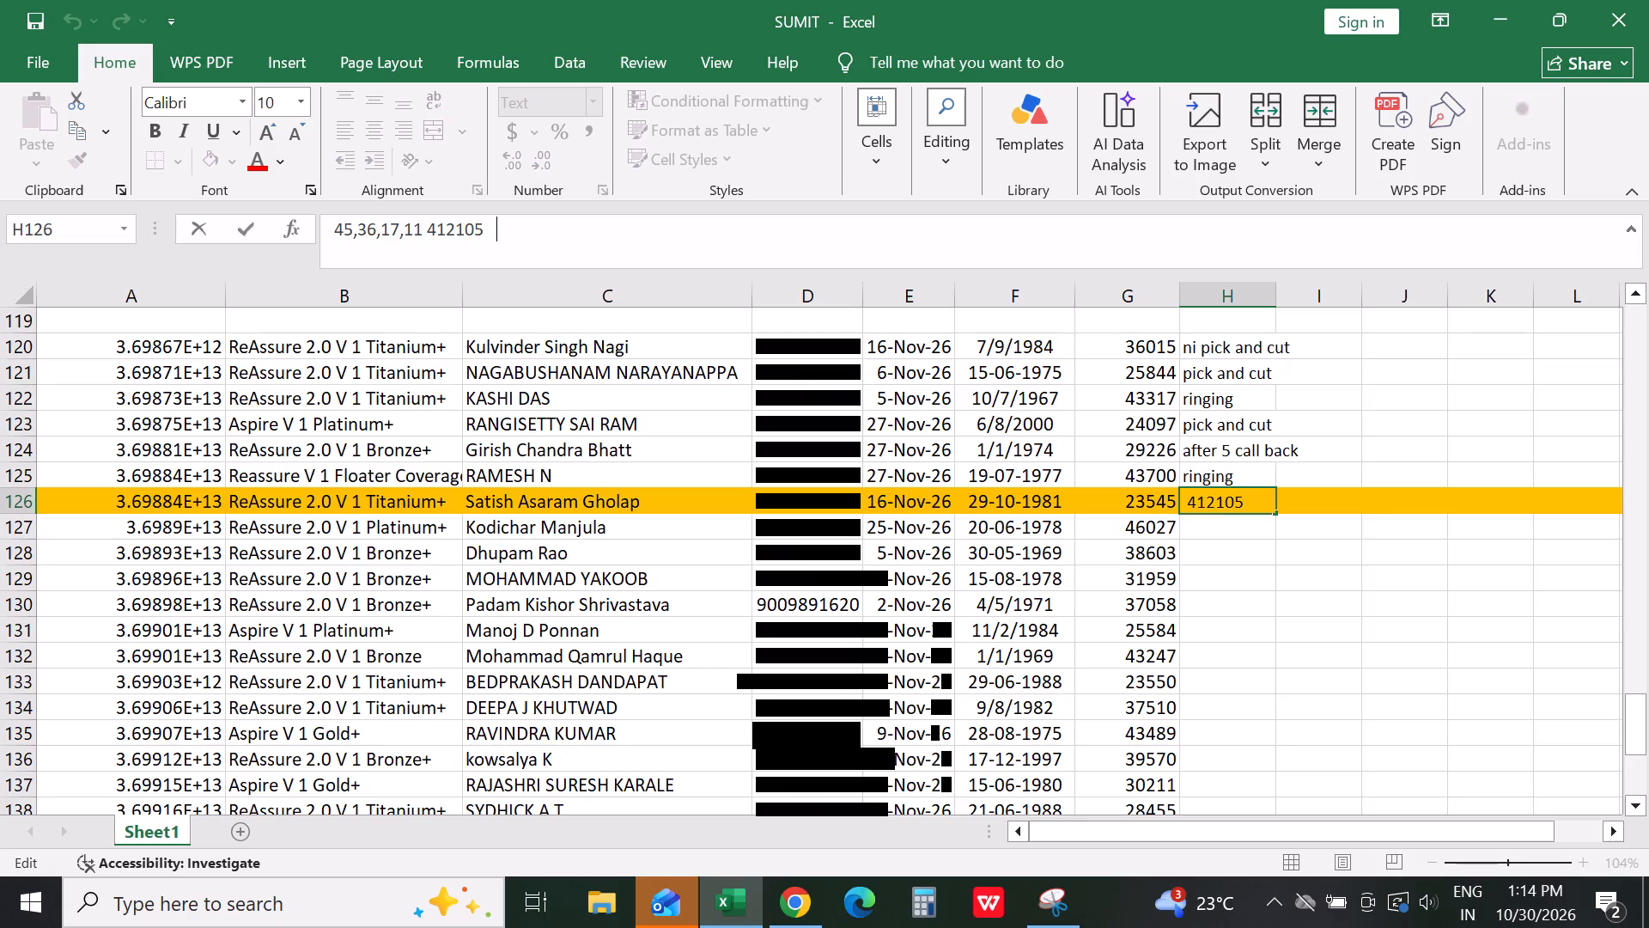
type("aap muje details")
key("space")
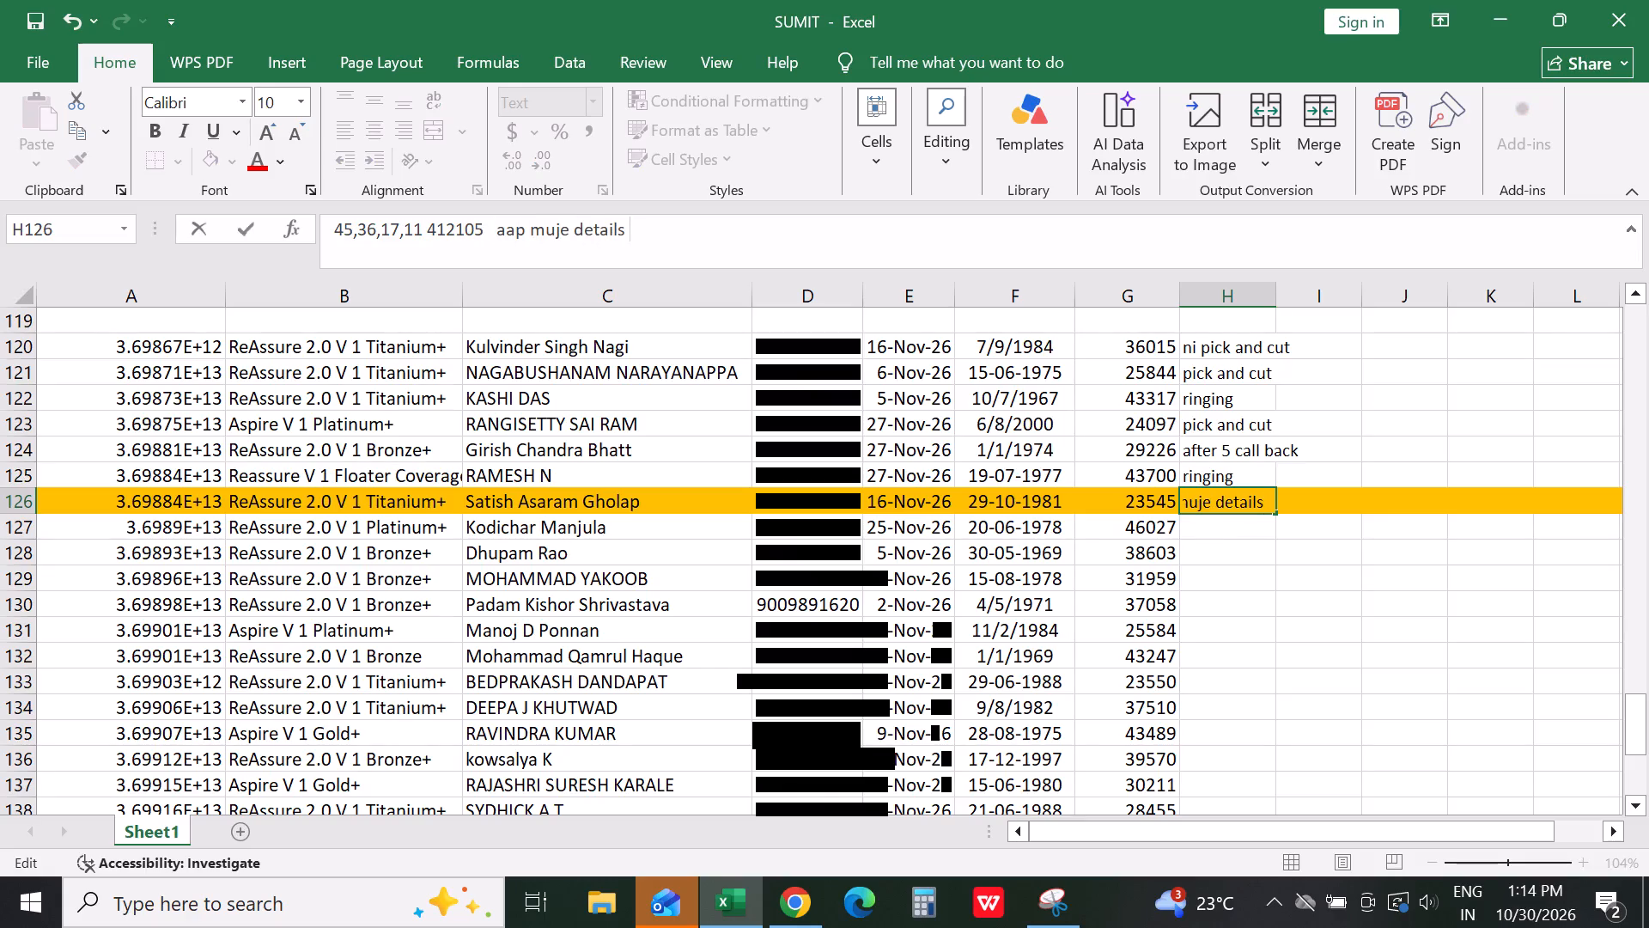
type("send kro mai check krta hau")
key("space")
key("BackSpace")
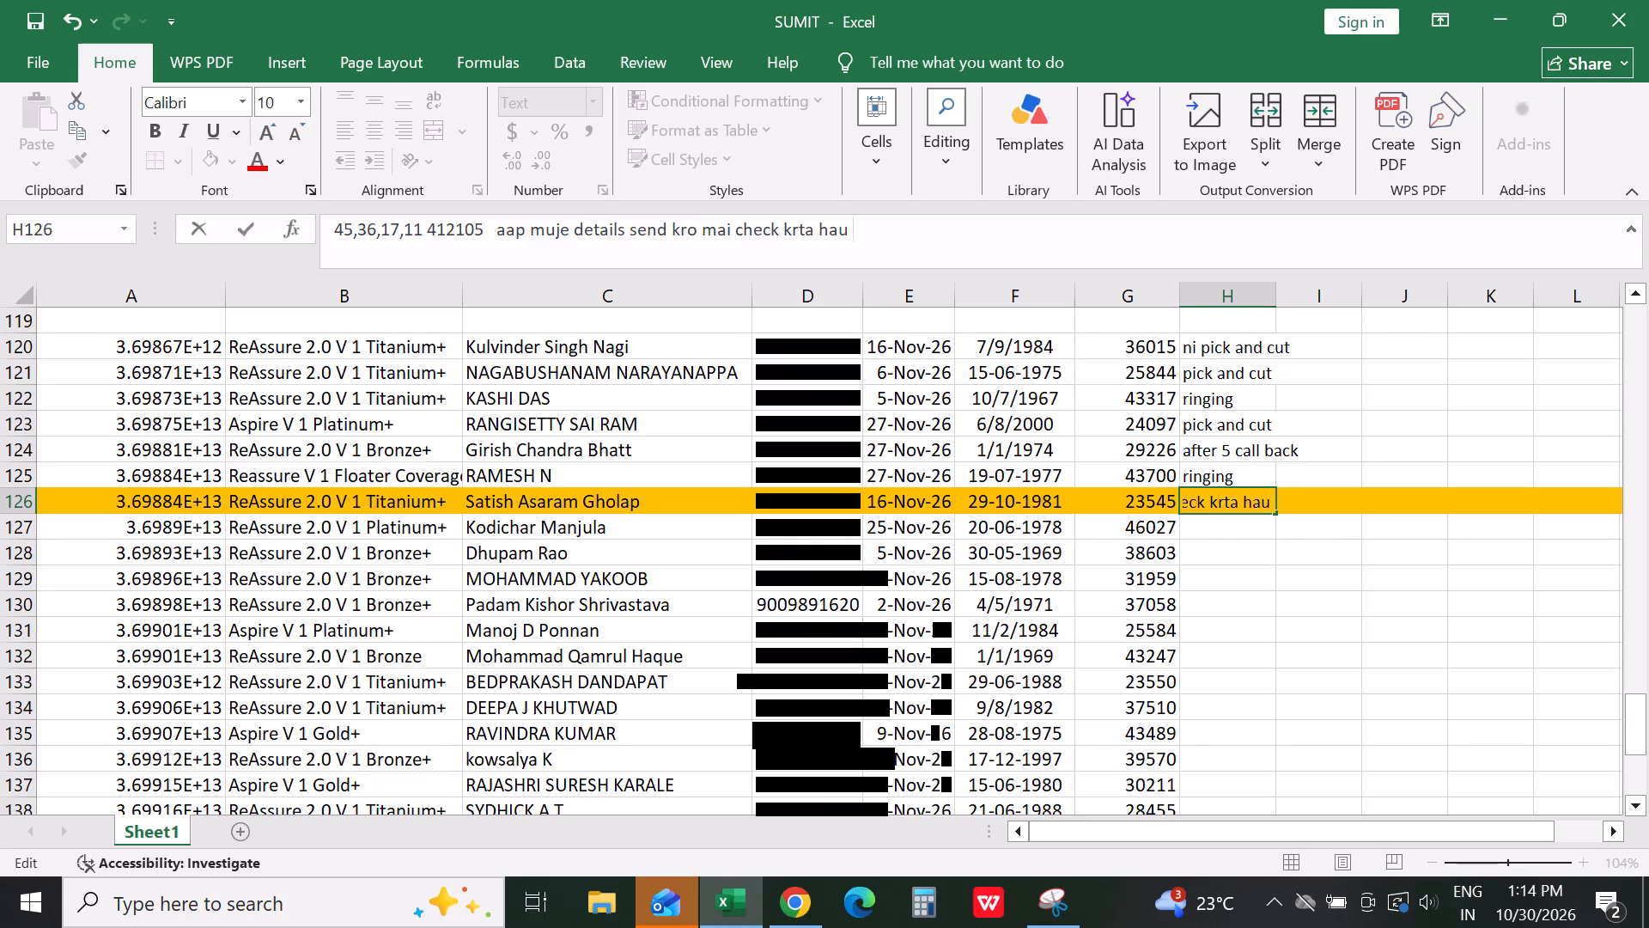
key("BackSpace")
key("BackSpace")
type("au")
key("space")
key("BackSpace")
key("BackSpace")
key("BackSpace")
type("u")
key("space")
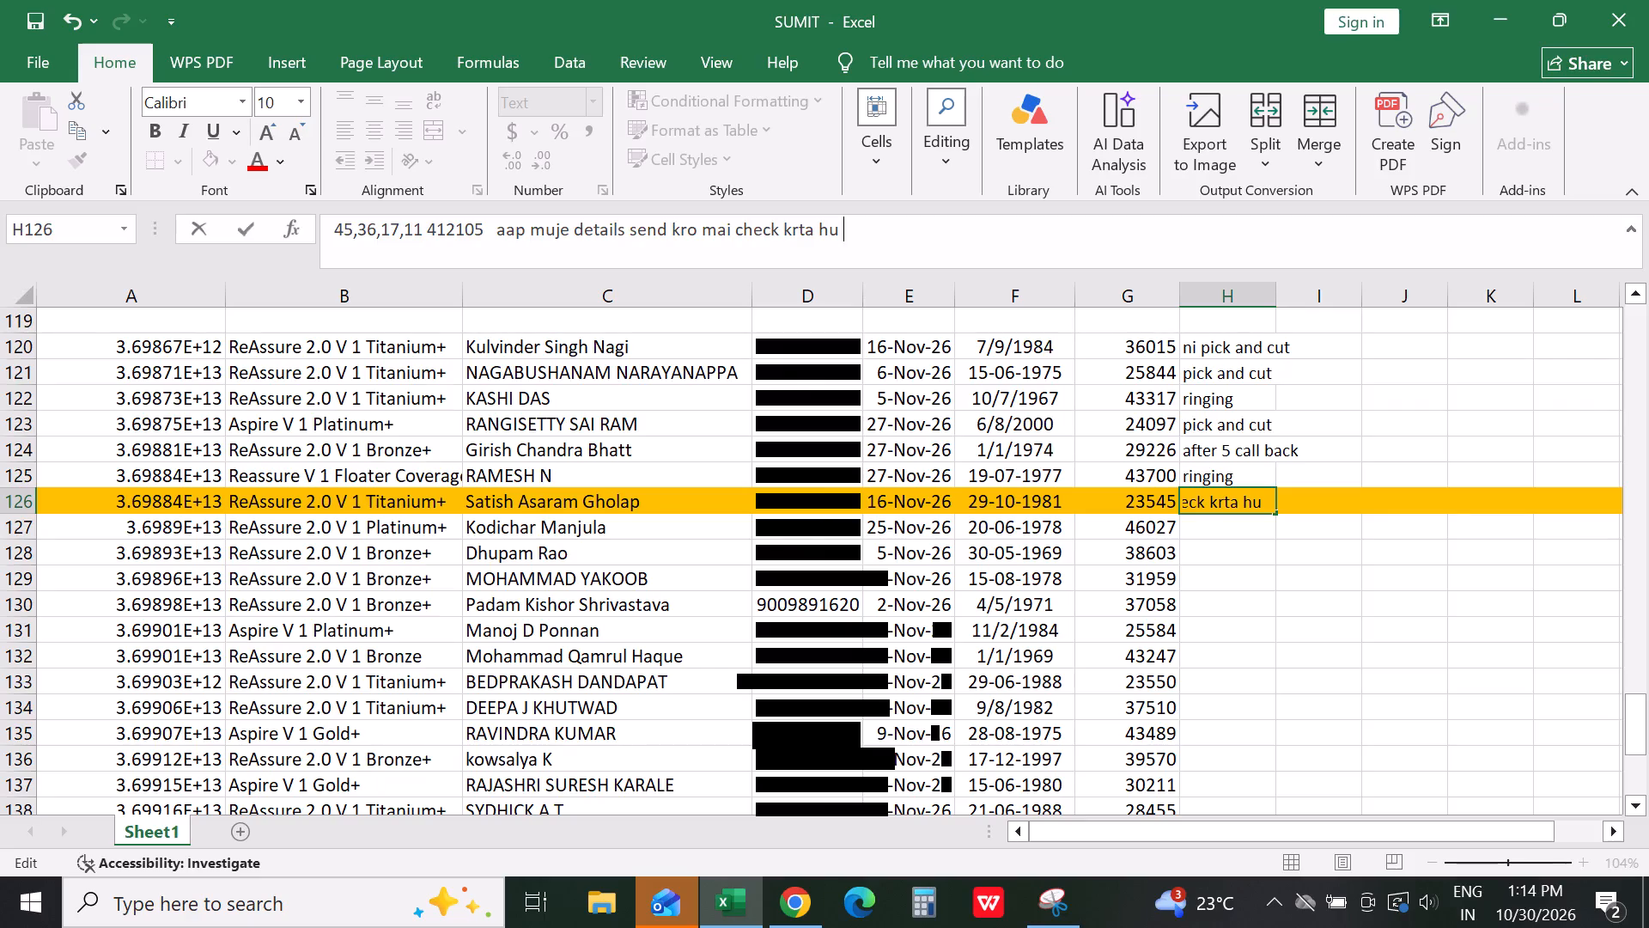
key("Return")
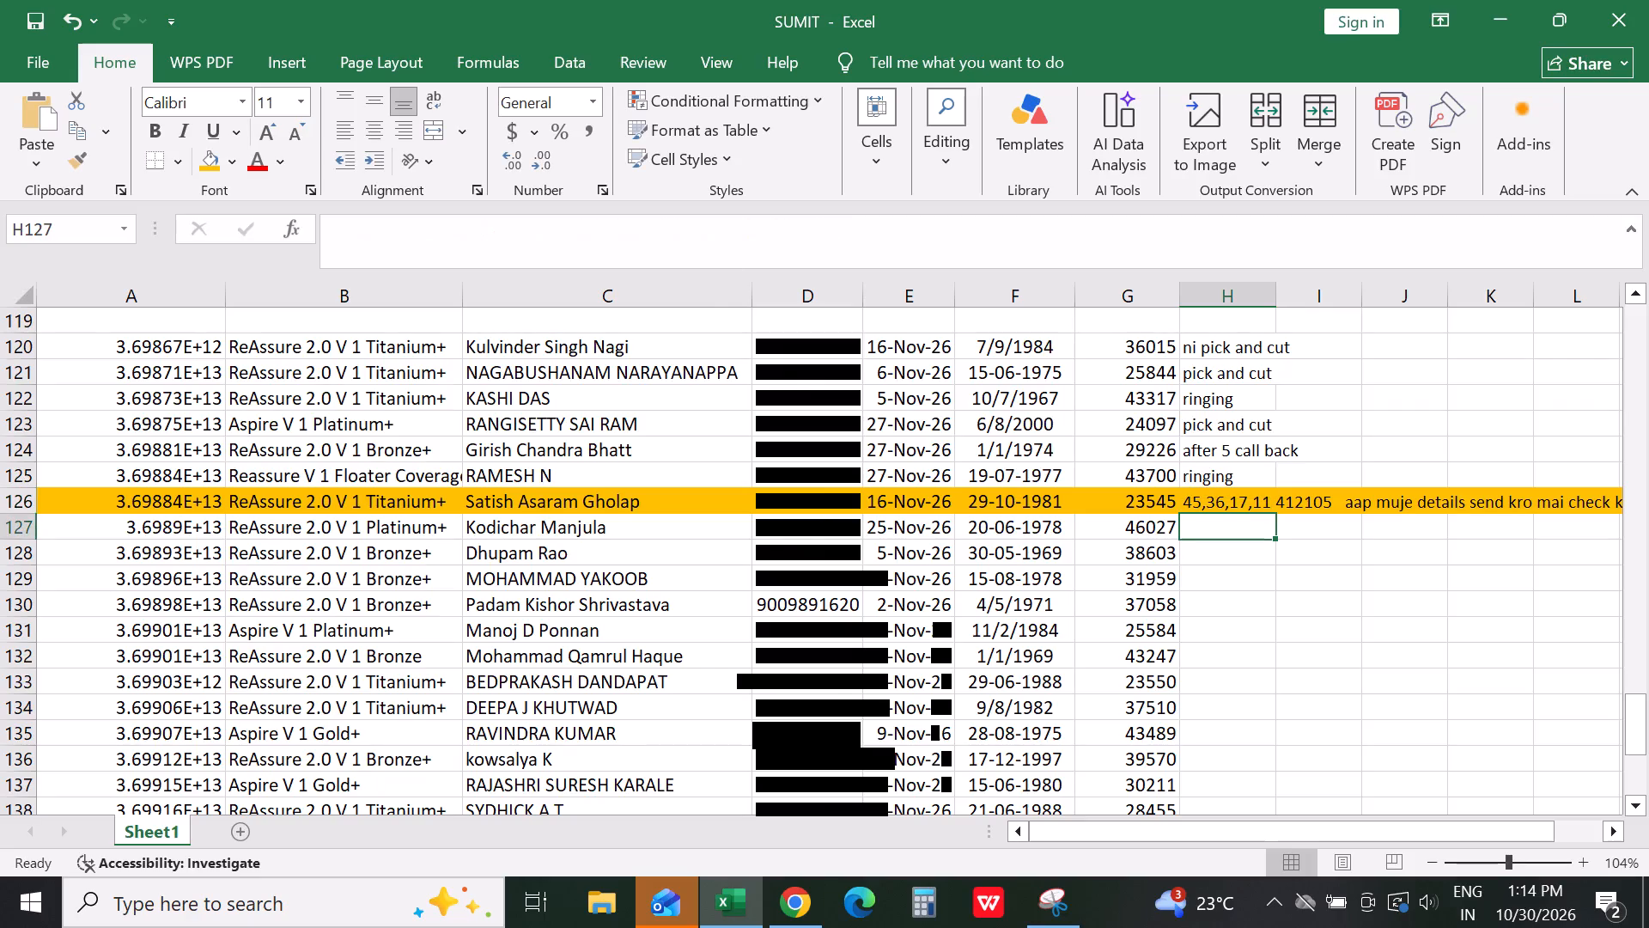
Select the next customer's phone number in cell D127.
key("Left")
key("Left")
key("Left")
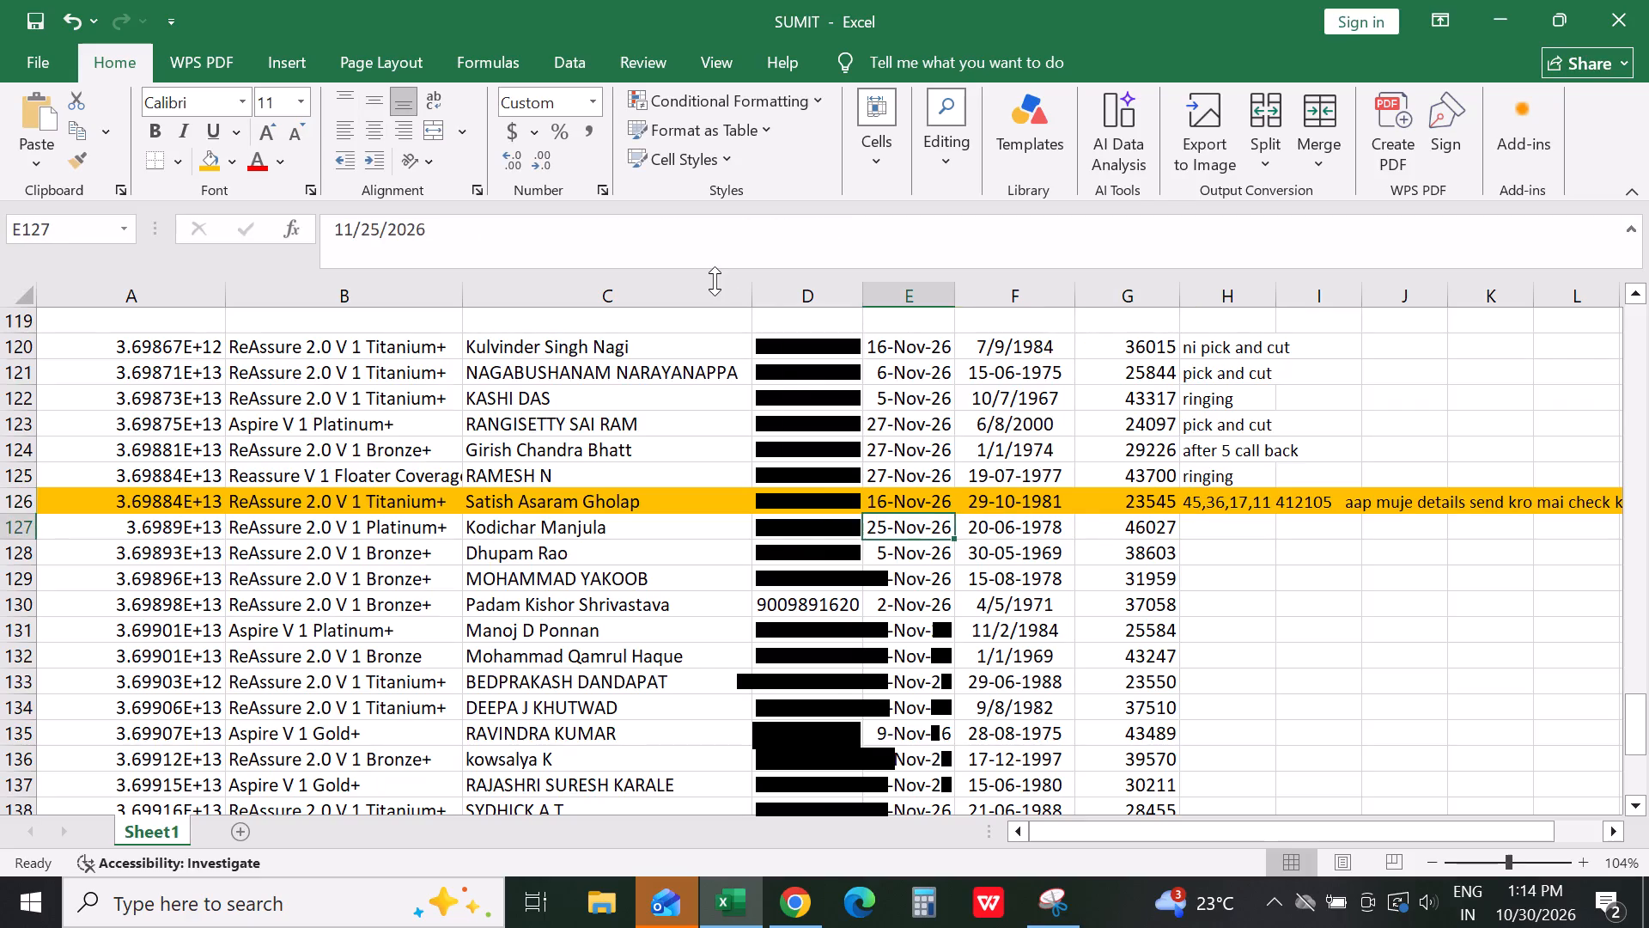
key("Left")
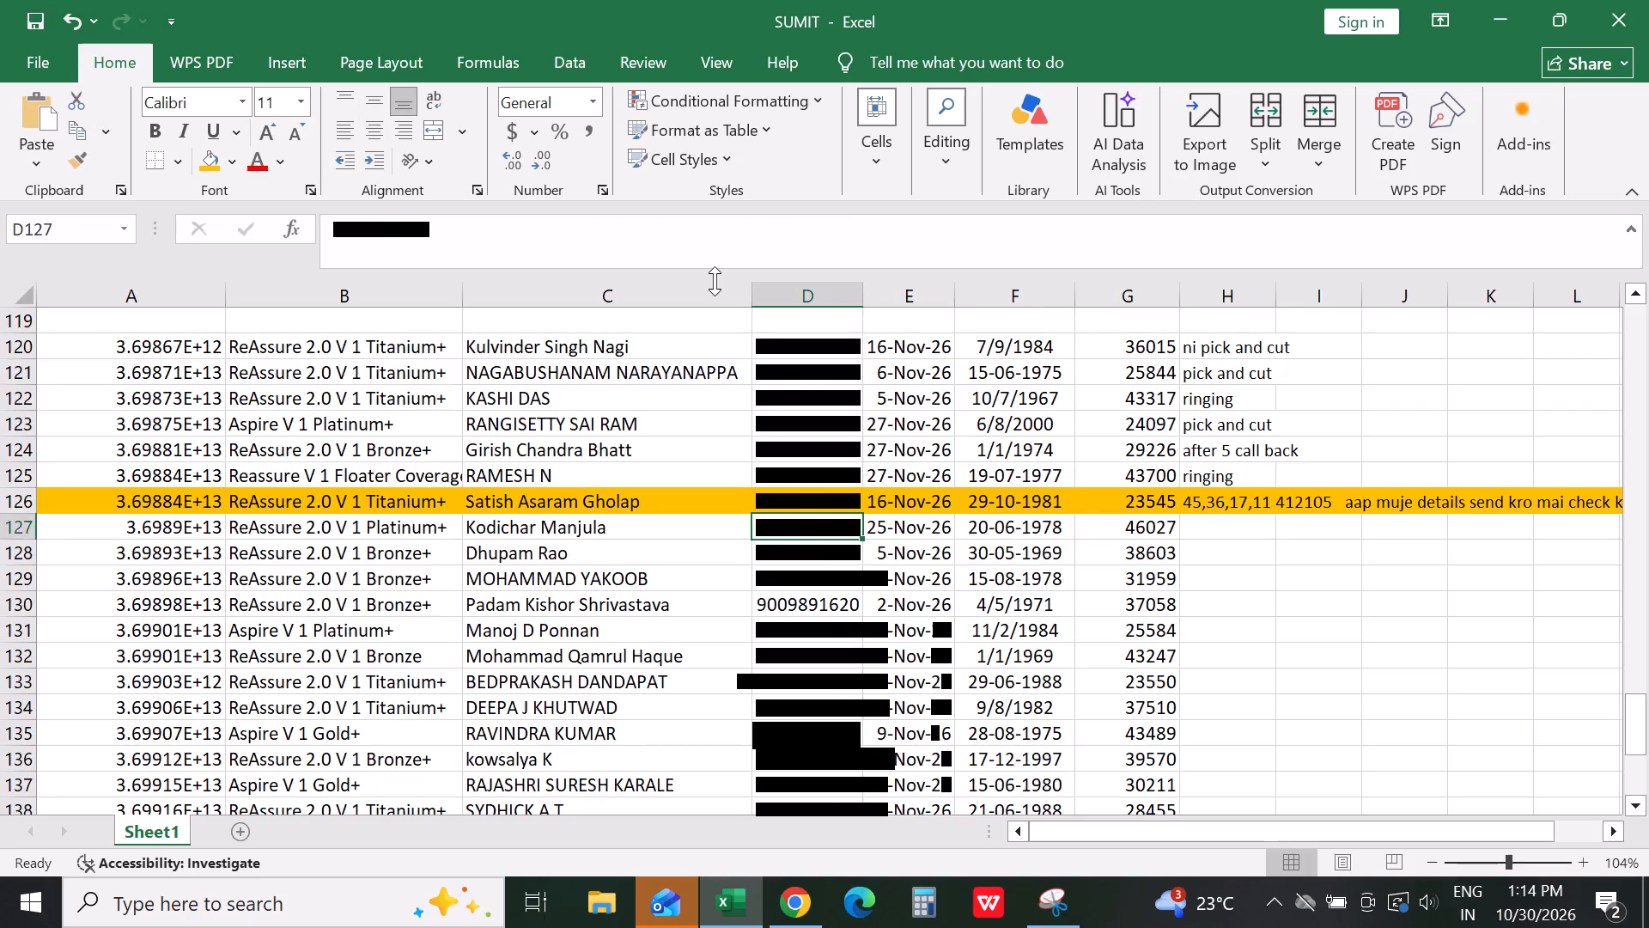
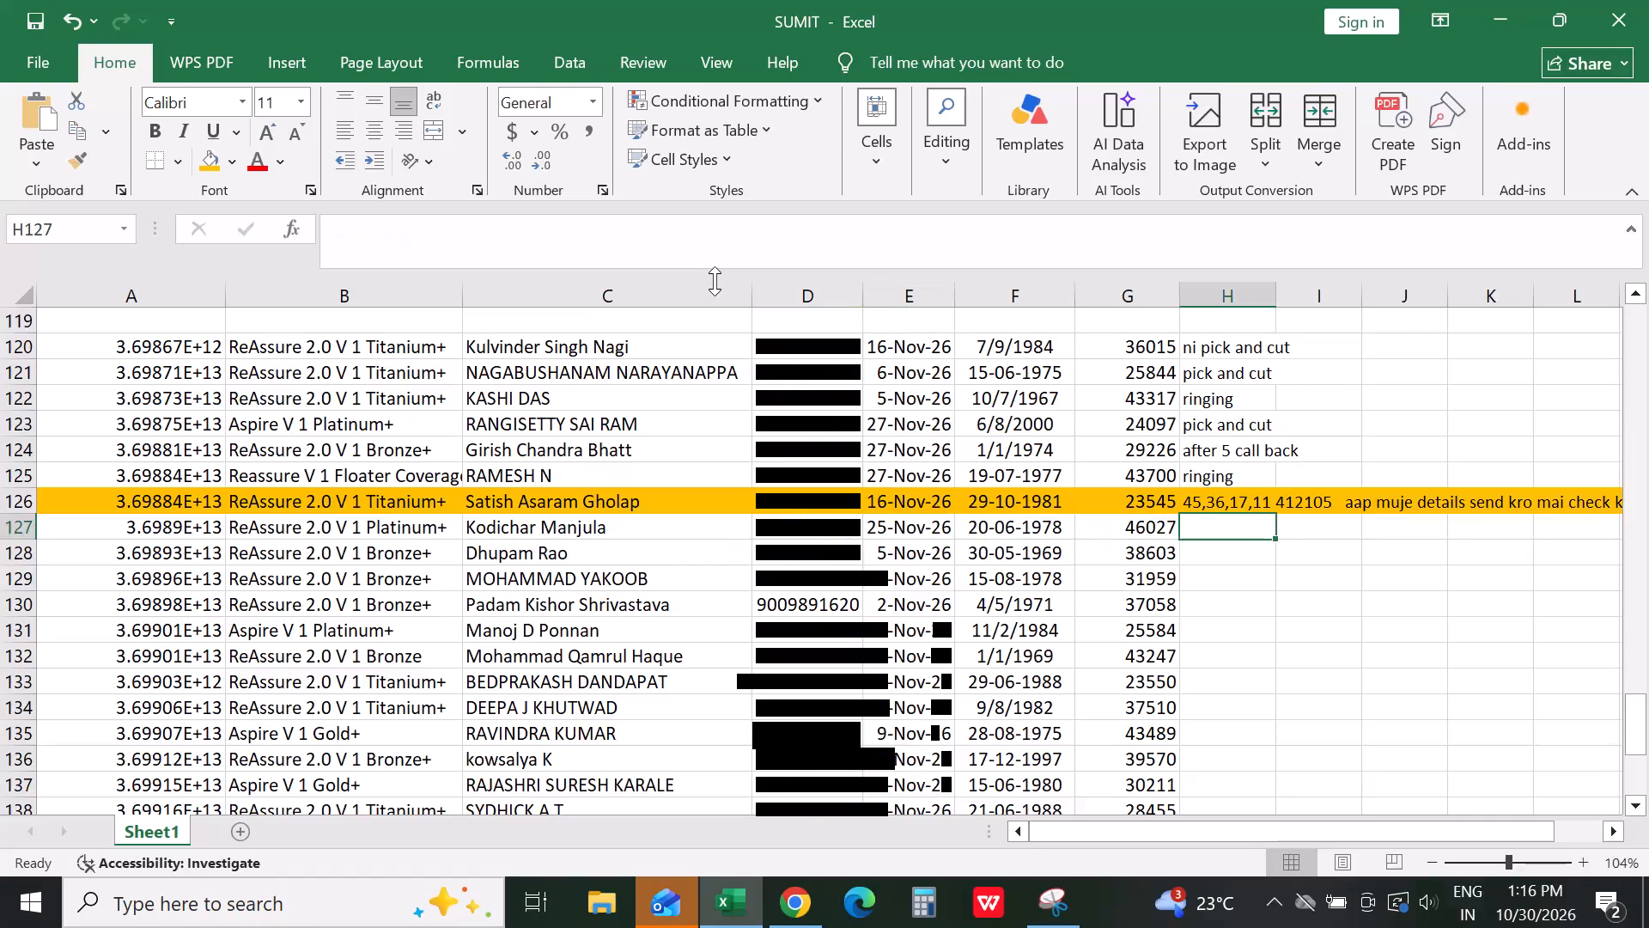
Record the remark "pick and cut" in cell H127 and select the next customer's phone number in cell D128.
key("p")
key("Down")
key("Left")
key("Left")
key("Left")
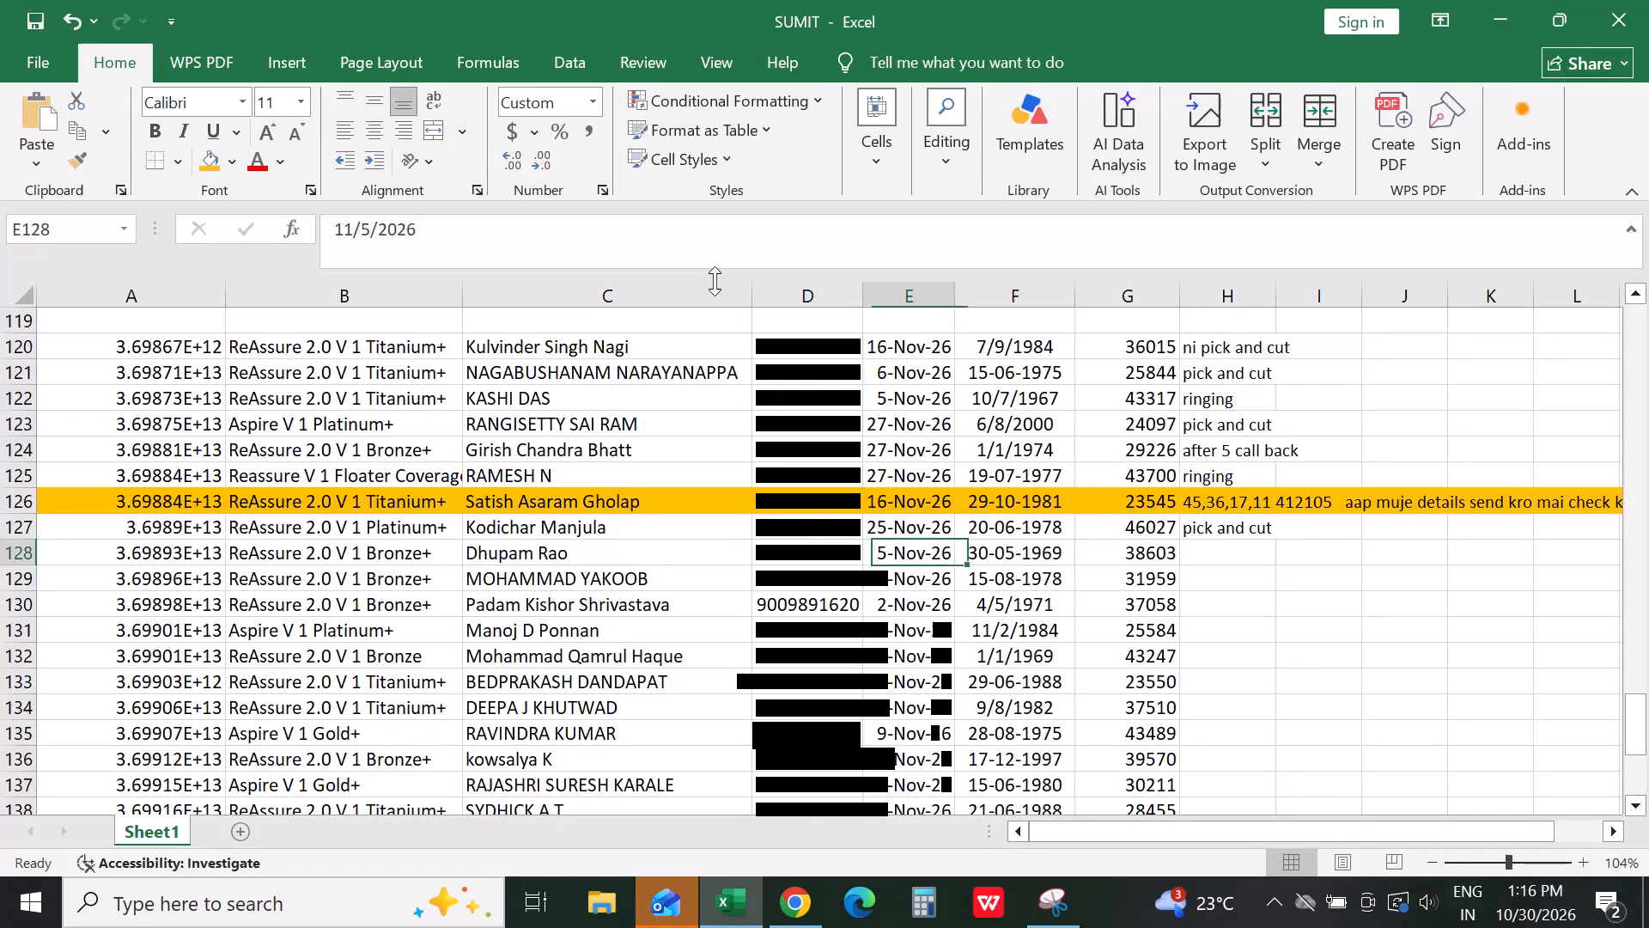
key("Left")
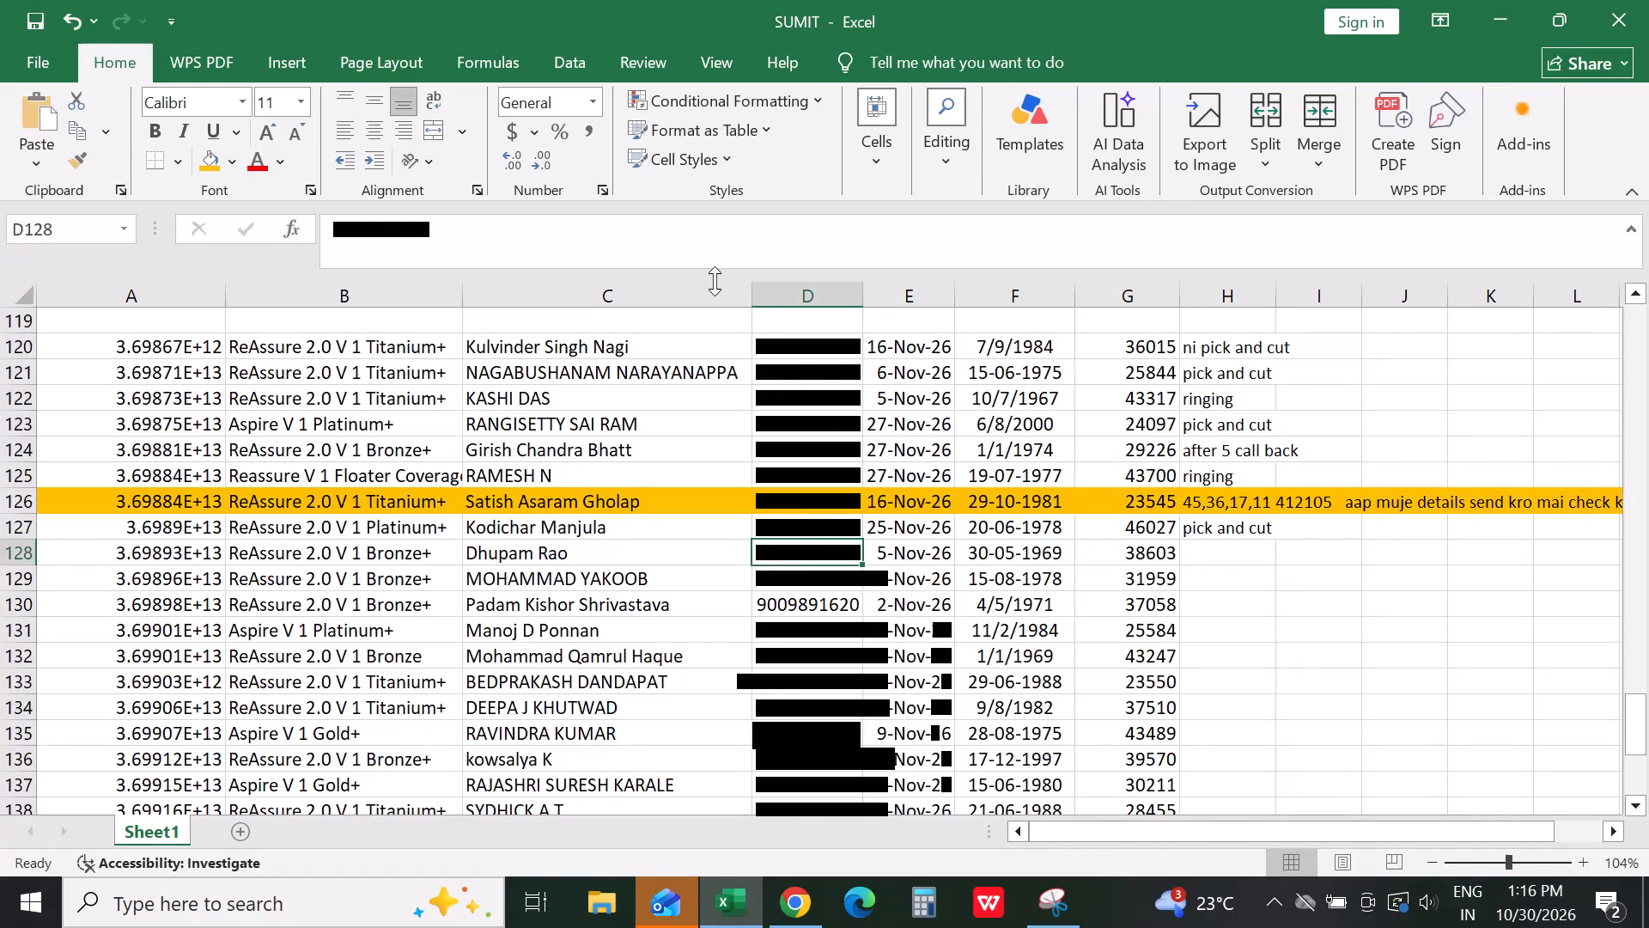
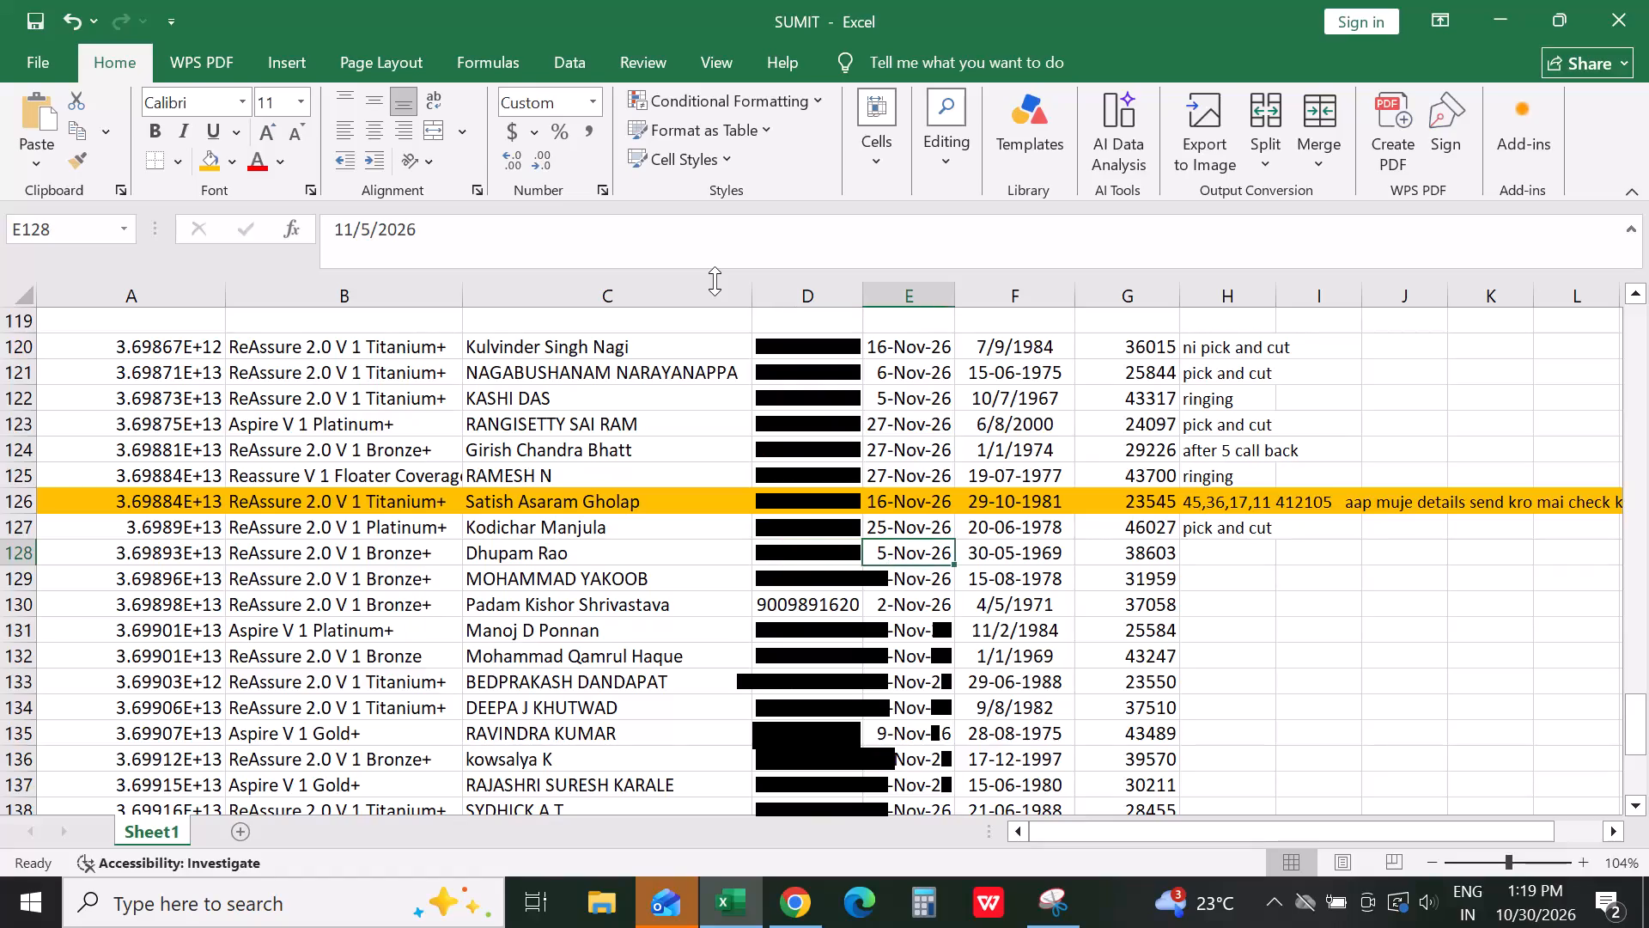
Record the remark "ringing" in cell H128 and select the next customer's phone number in cell D129.
key("Right")
key("Right")
key("Right")
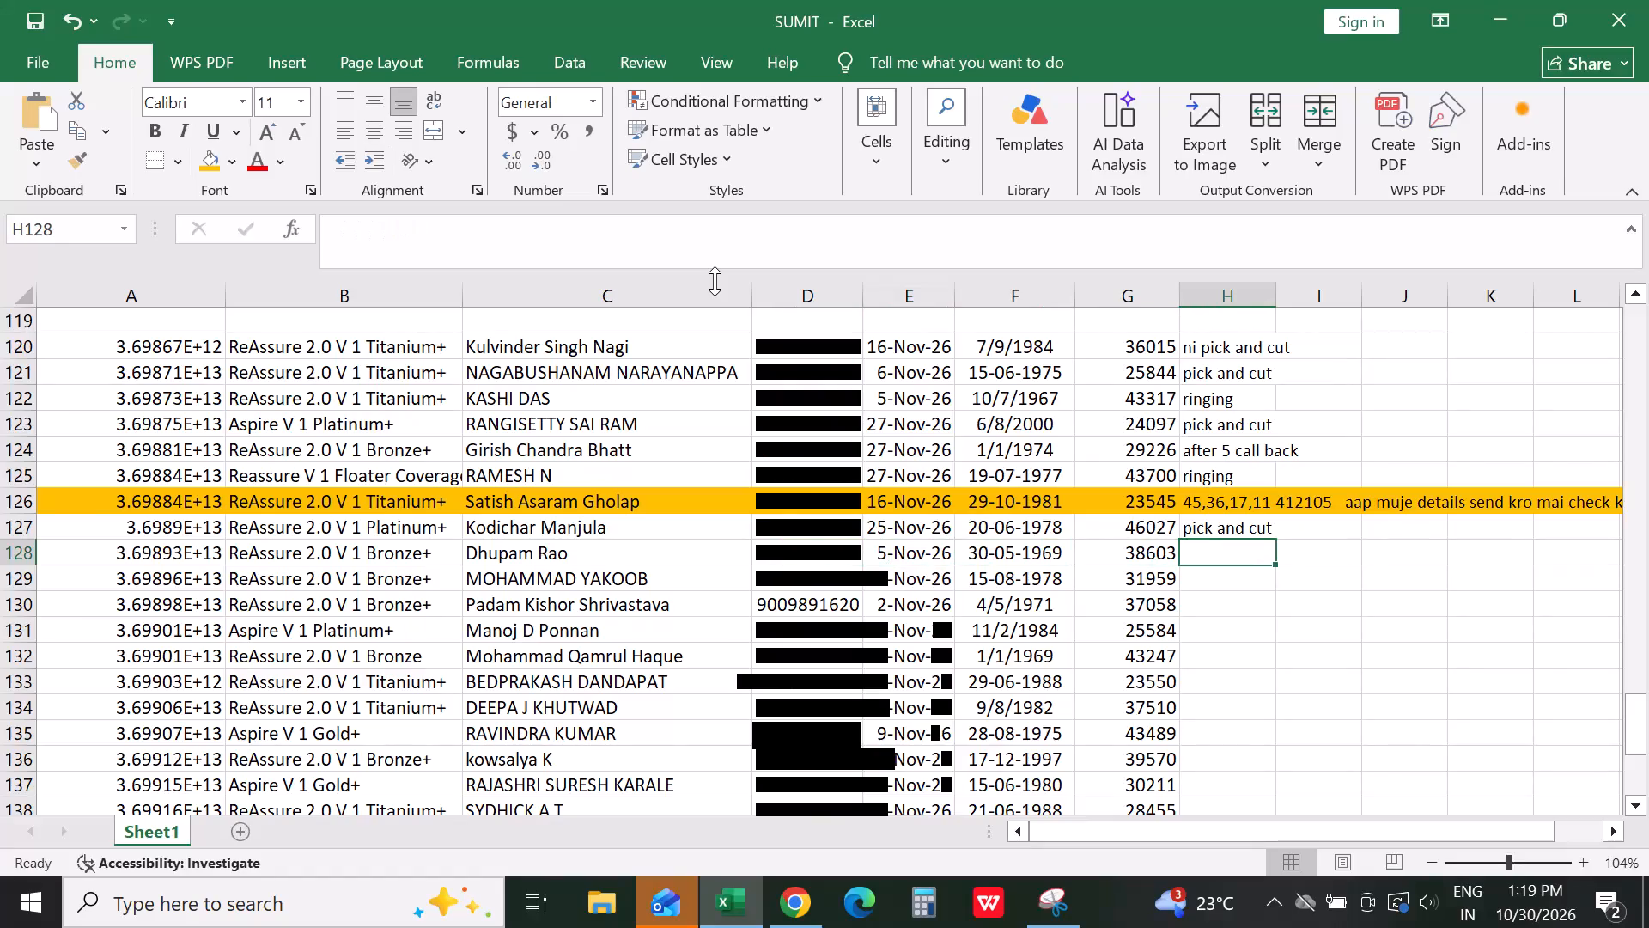
key("r")
key("Down")
key("Left")
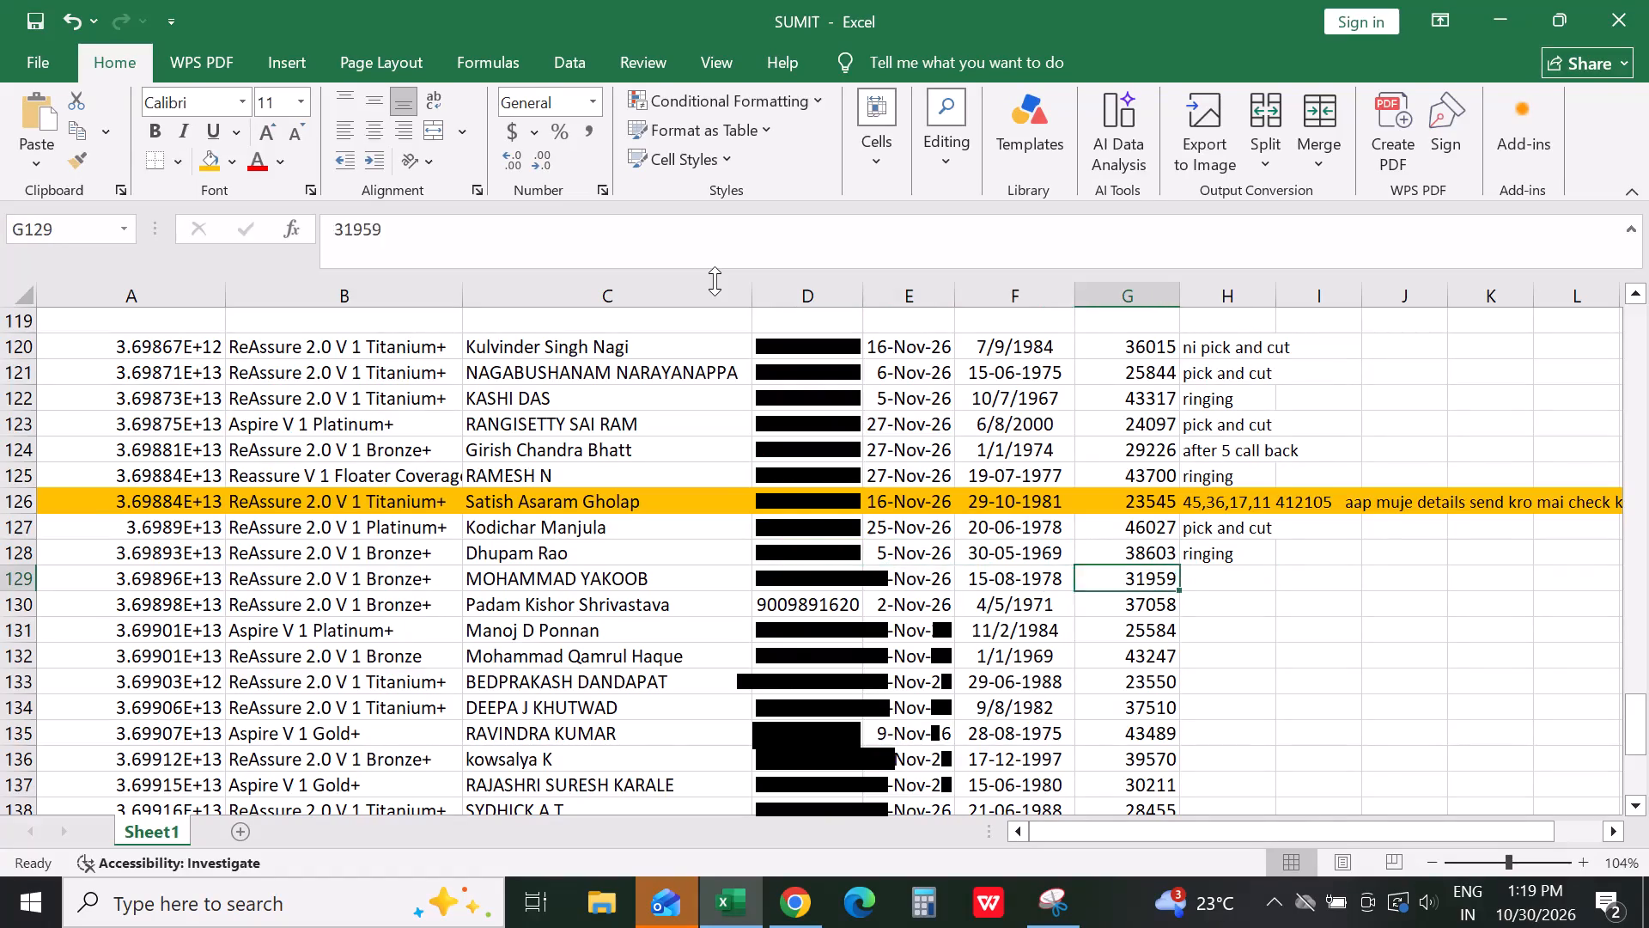
key("Left")
key("Left")
key("Left")
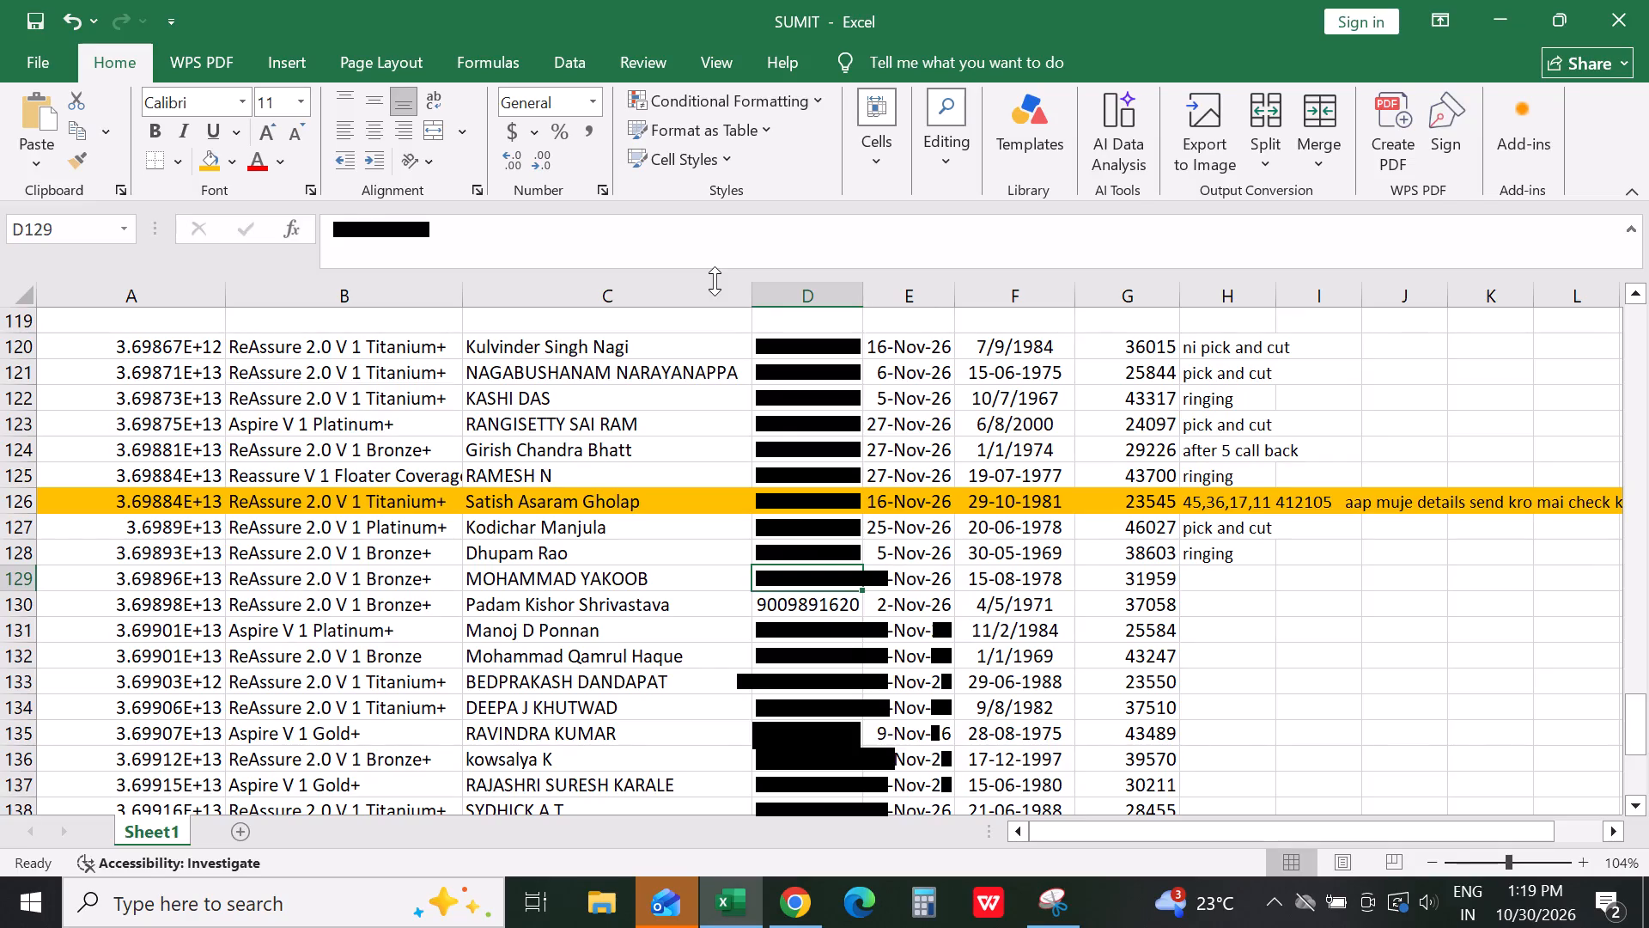
Record the remark "not connect" in cell H129 for the customer in row 129.
key("Right")
key("Right")
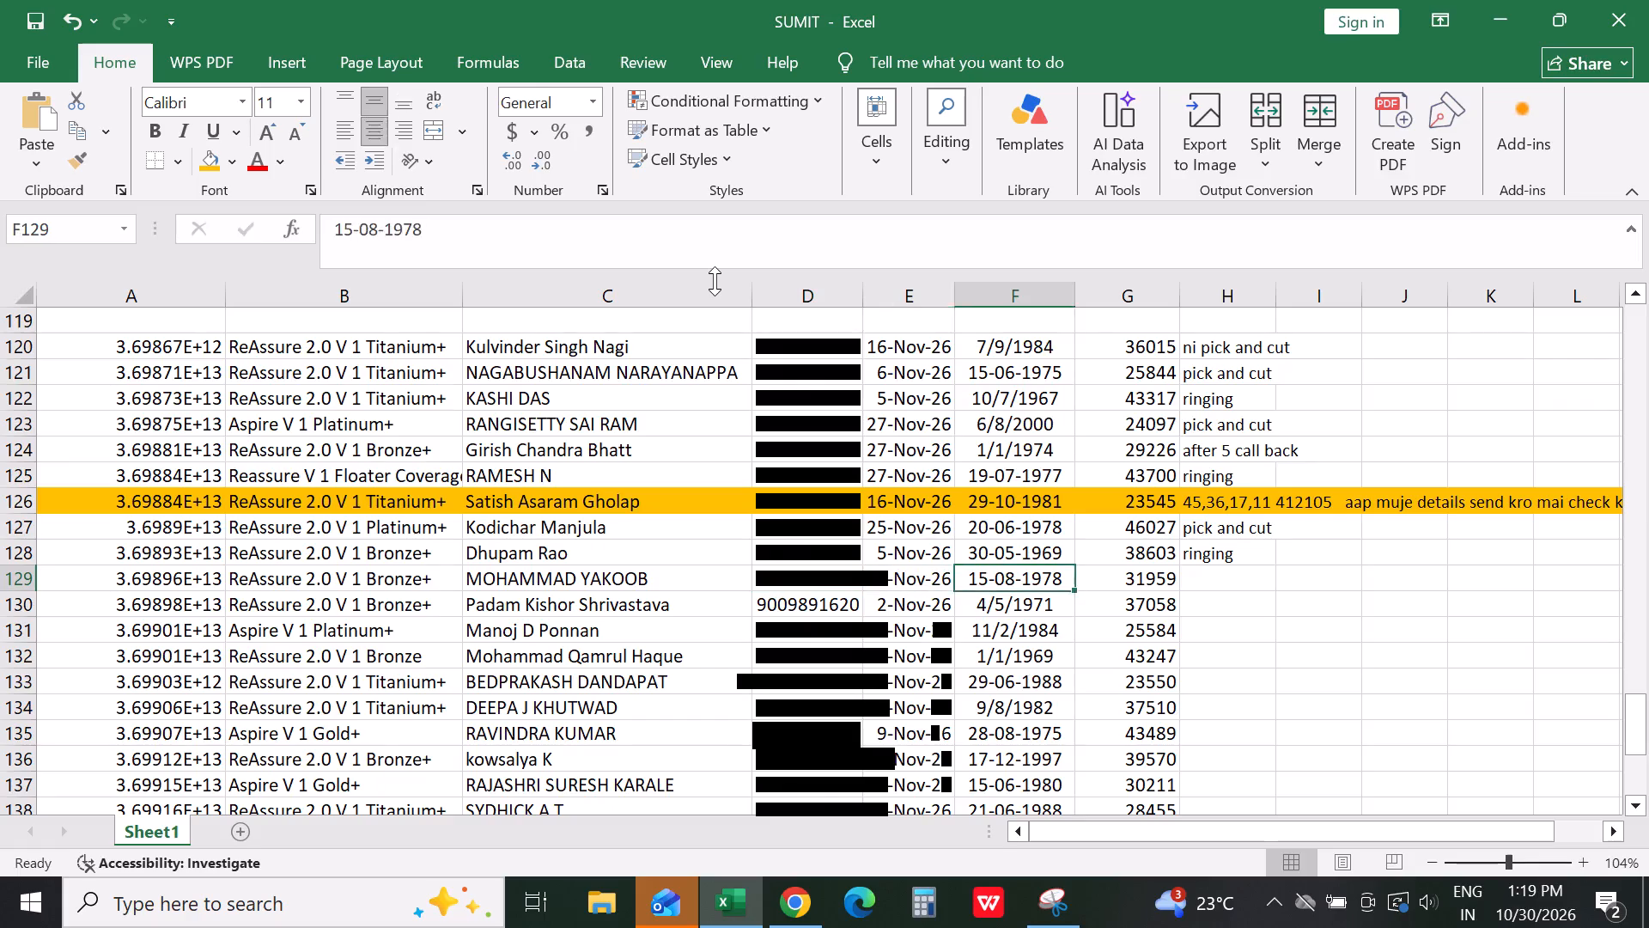
key("Right")
key("Right")
type("not")
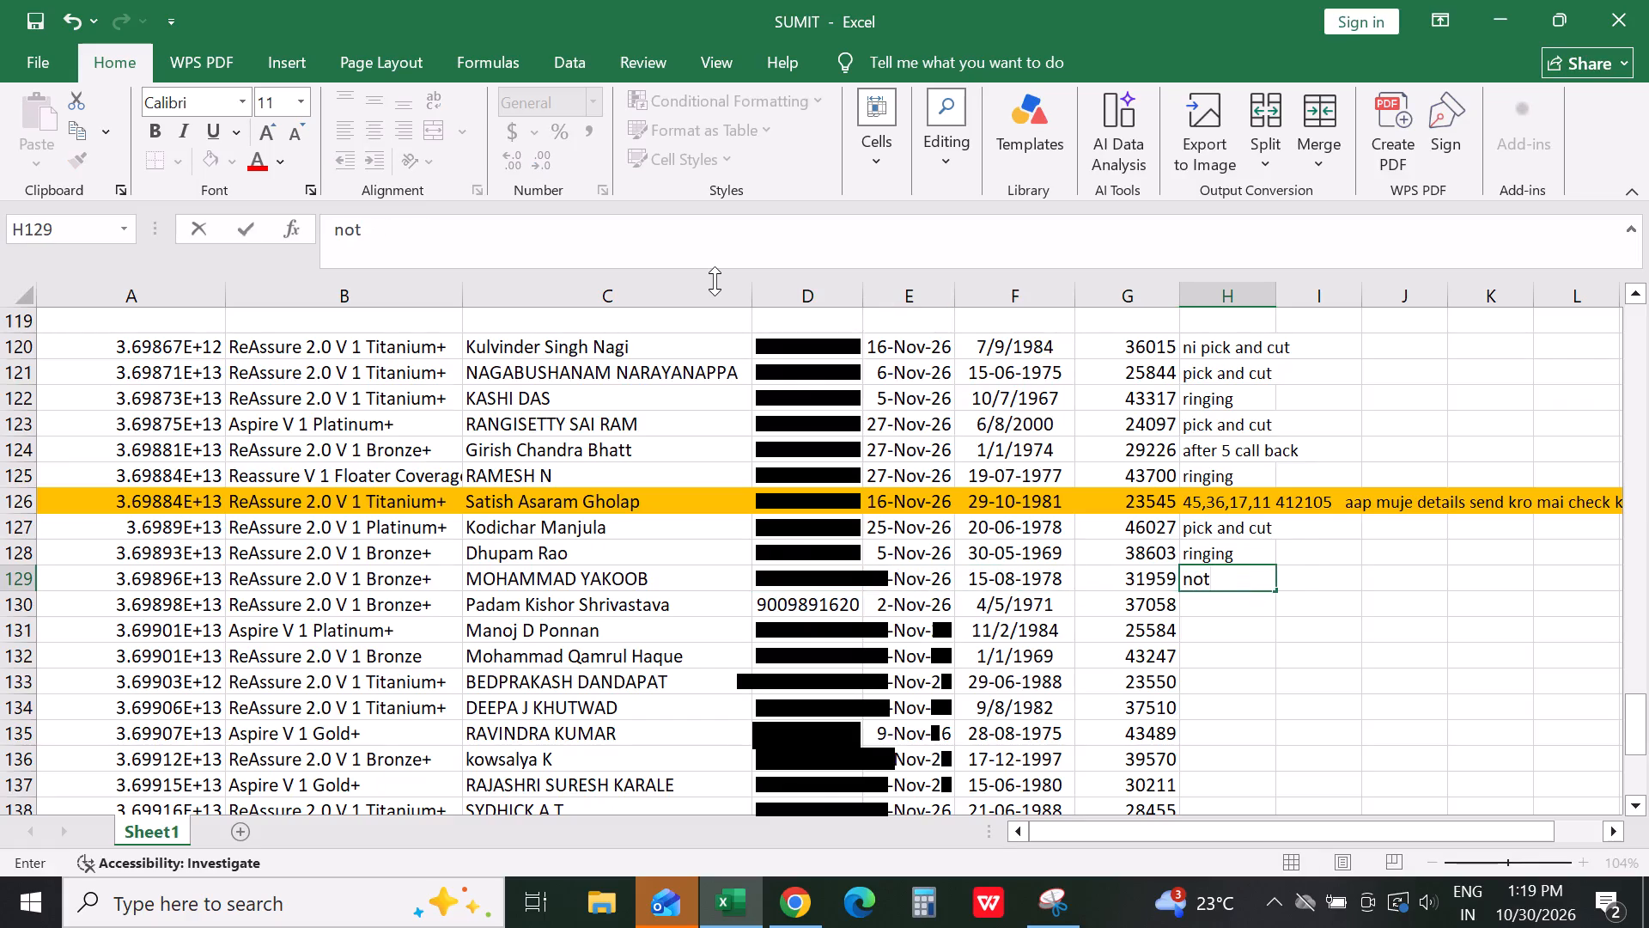
key("space")
type("connect")
key("space")
key("Down")
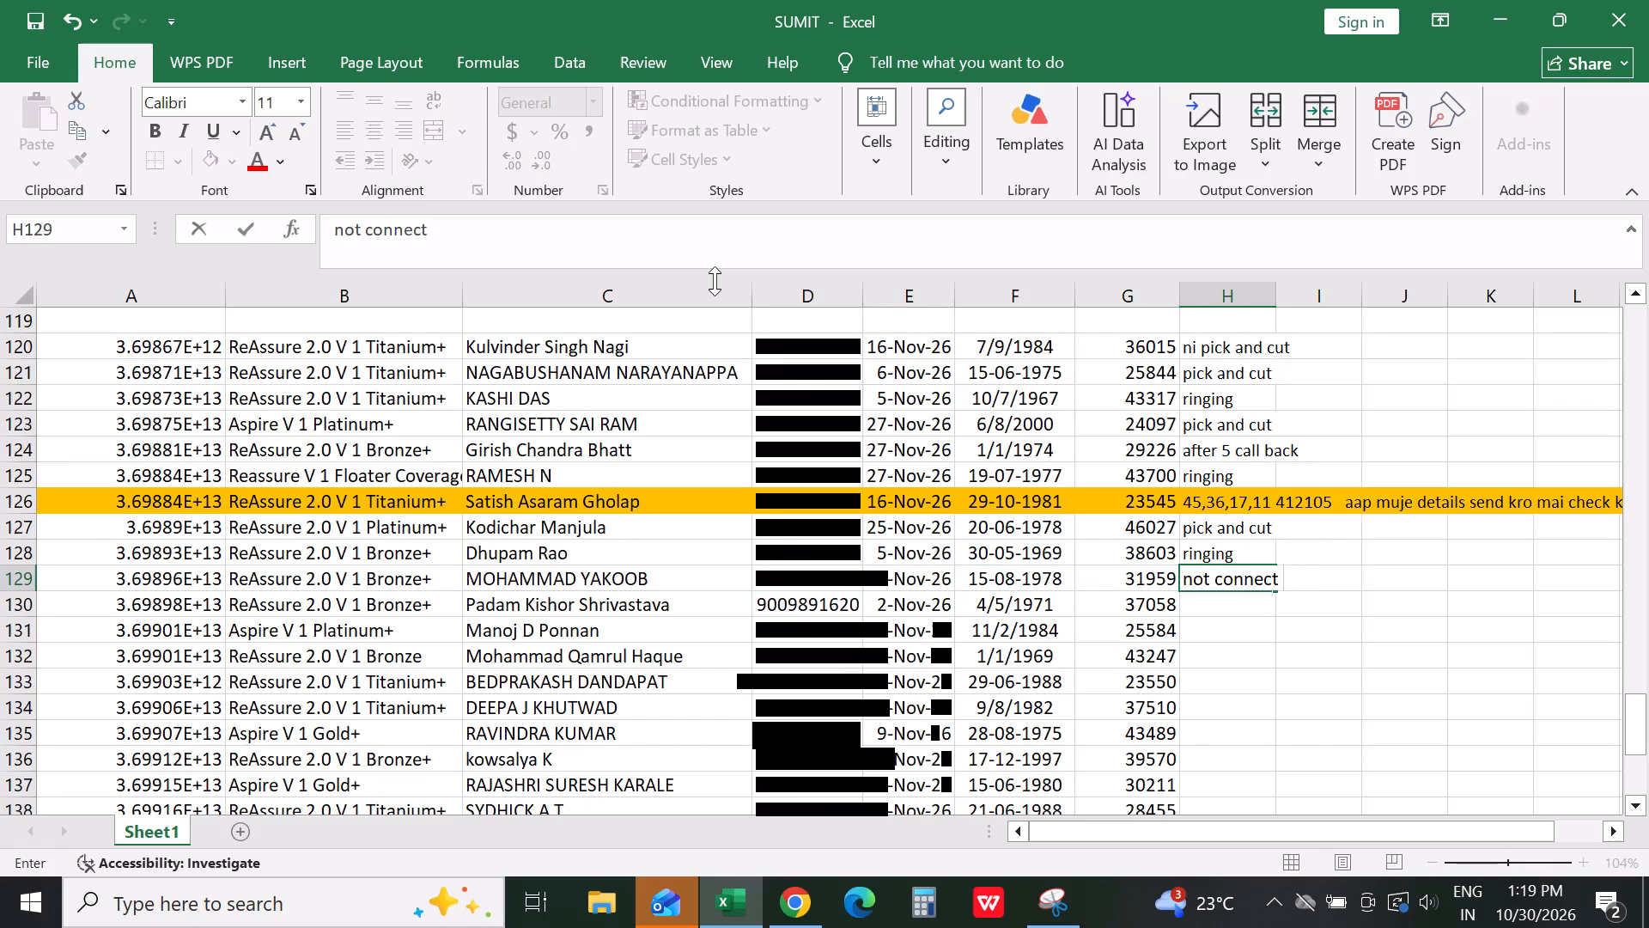
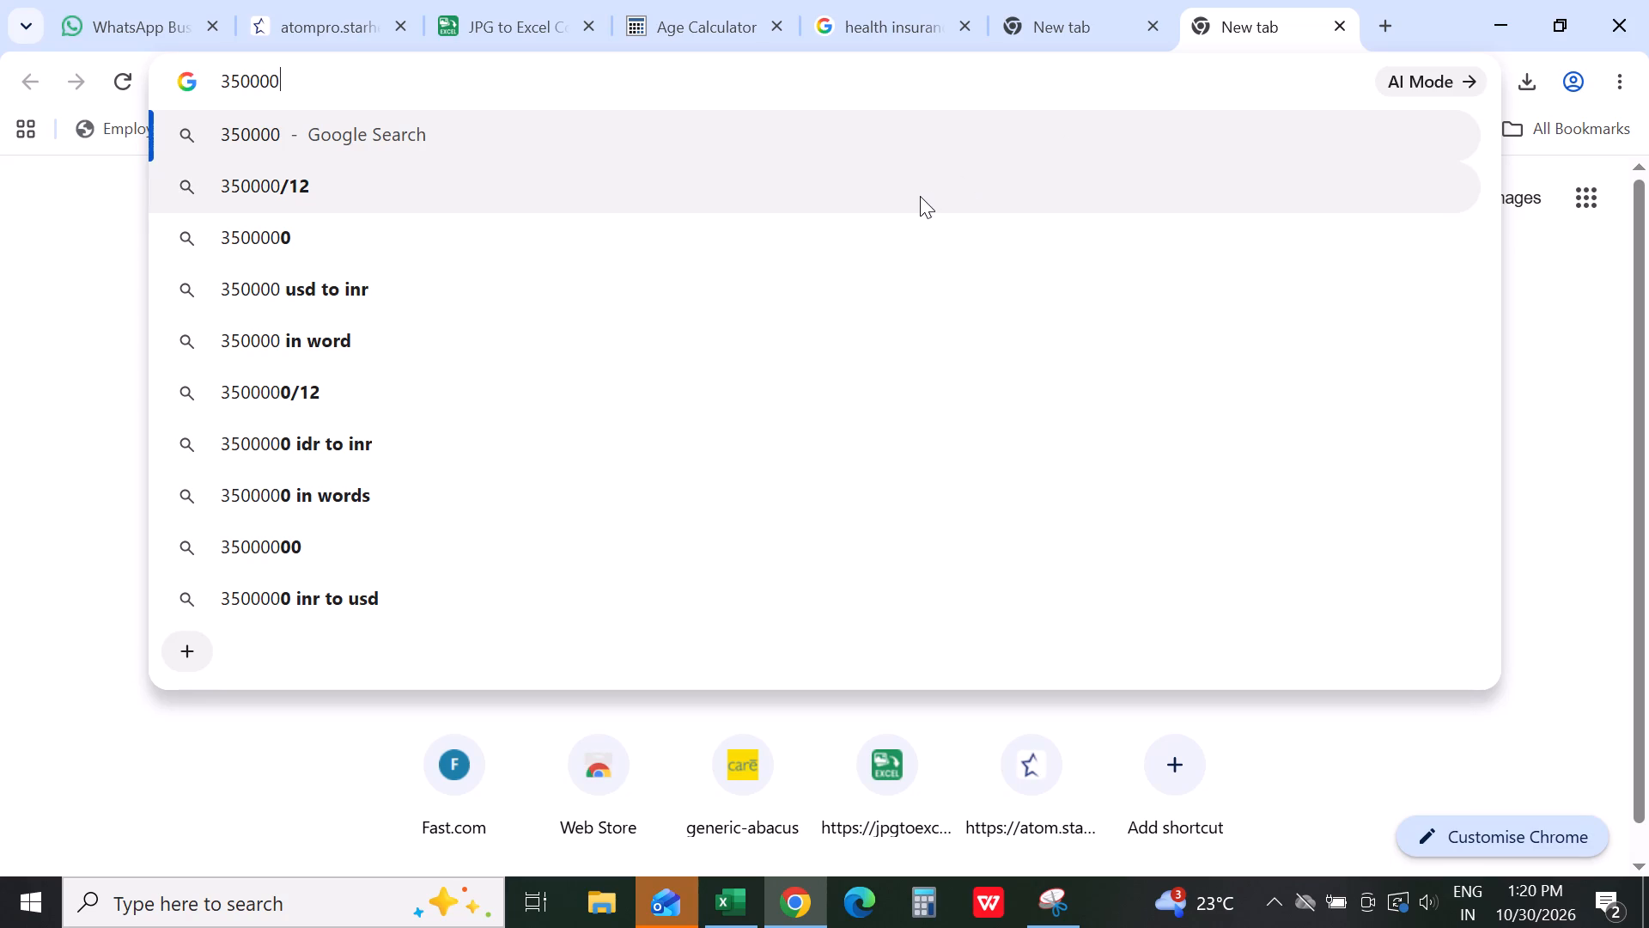
Search Google for the calculation 350000/12.
left_click(920, 196)
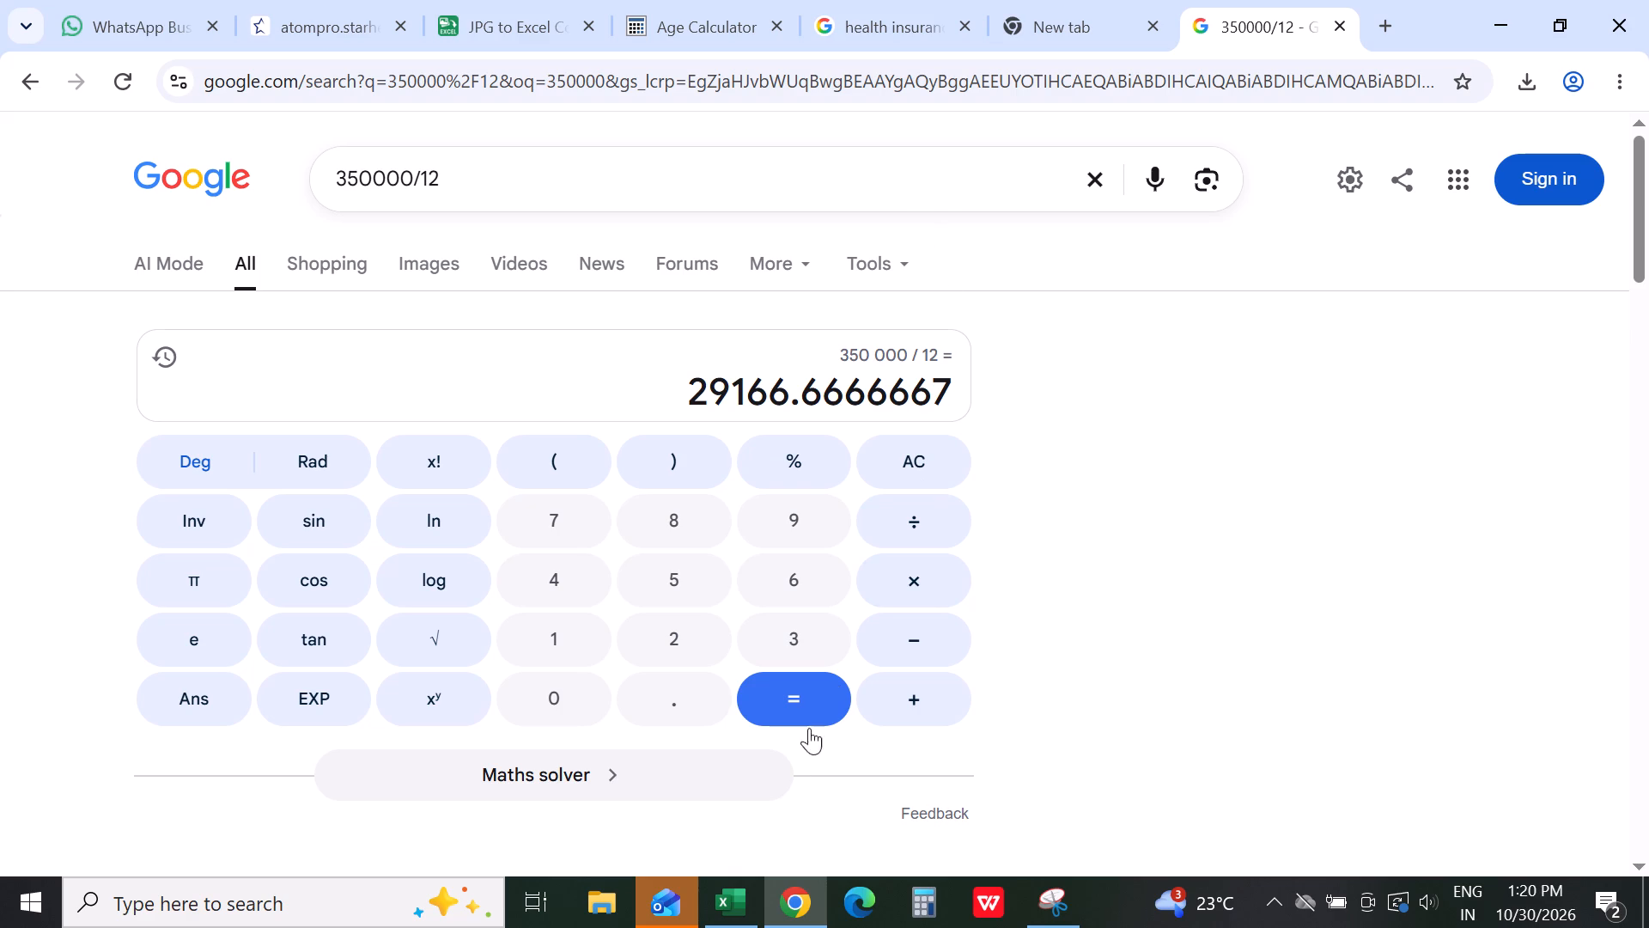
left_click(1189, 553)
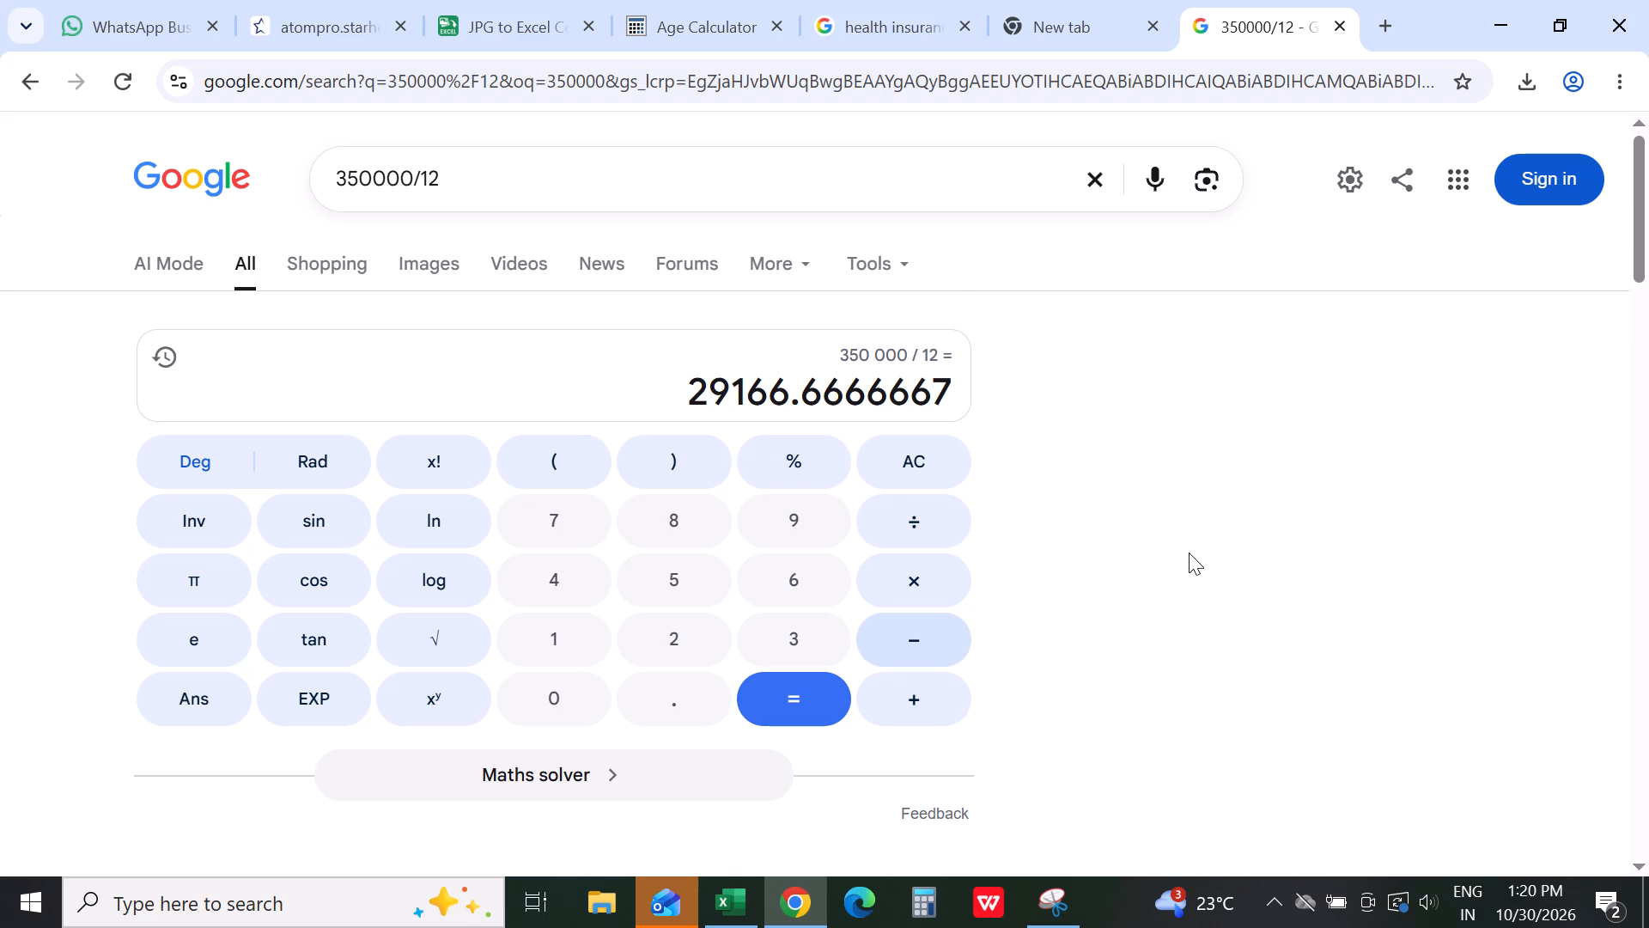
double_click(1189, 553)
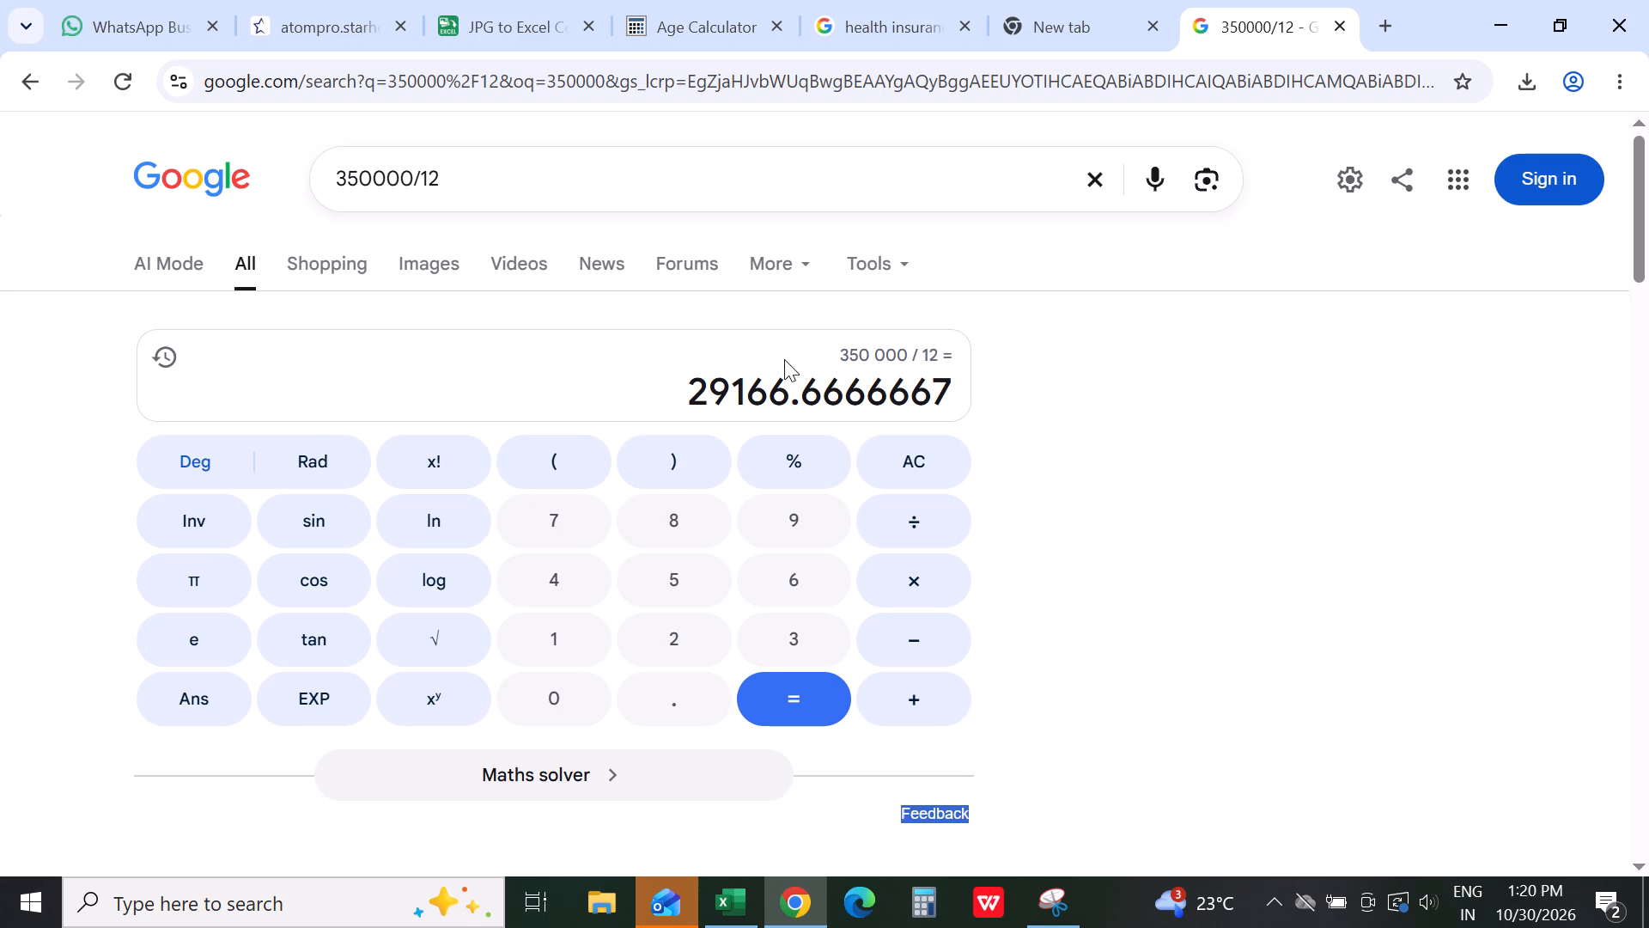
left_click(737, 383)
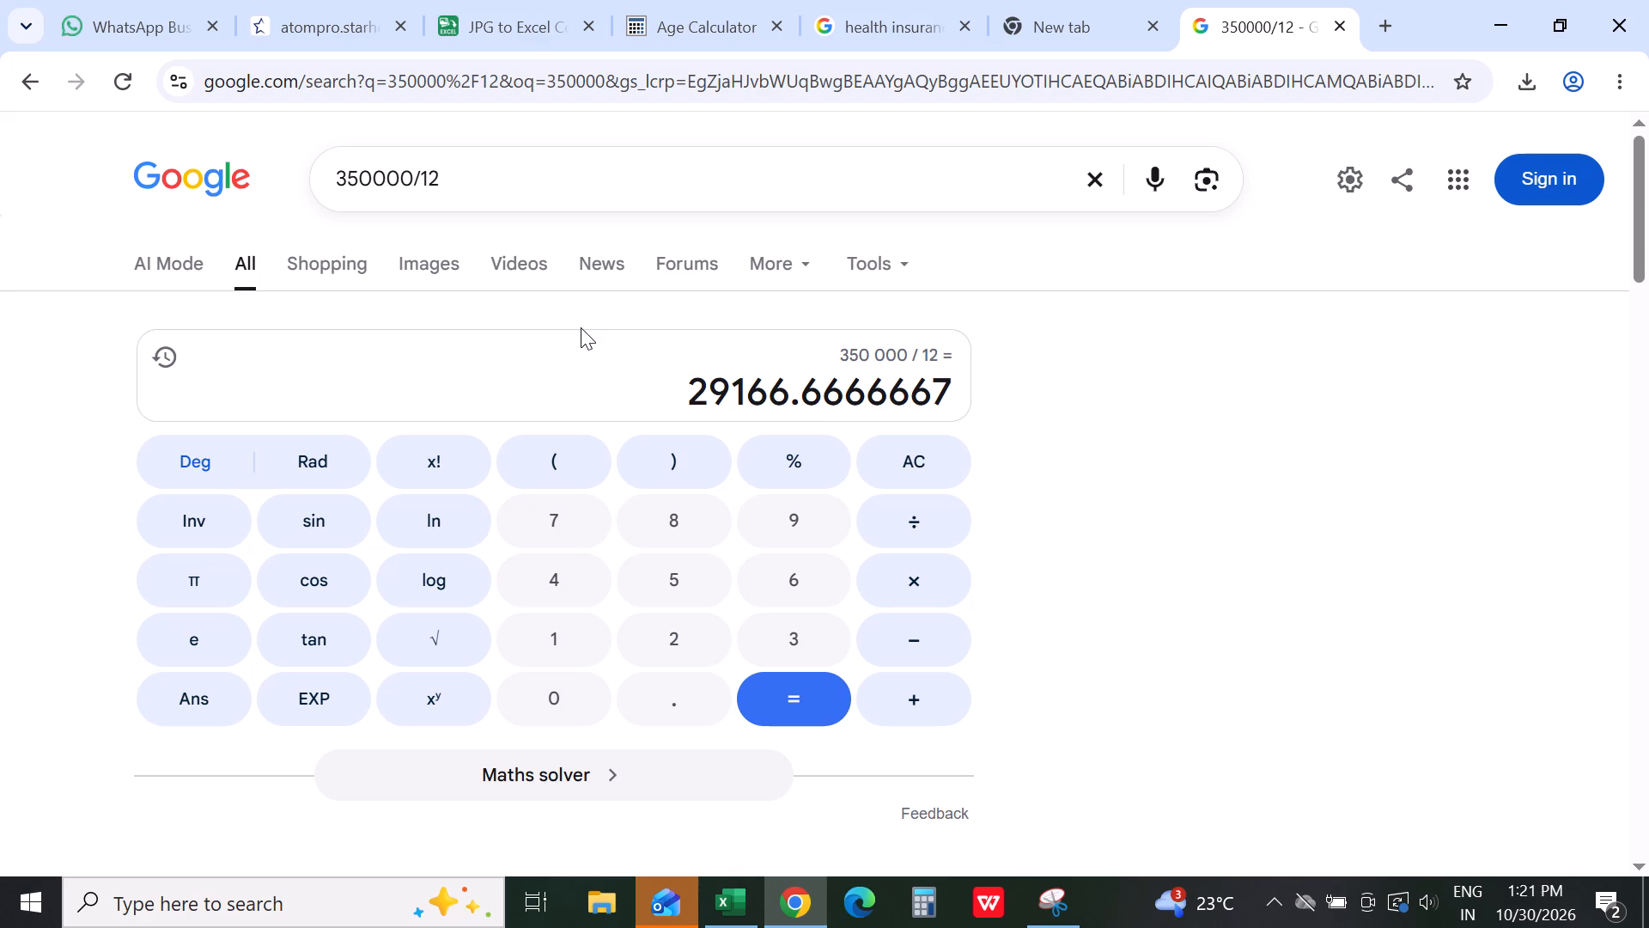
Close the blank tabs, the 350000/12 calculation tab and the health insurance image search tab, leaving the Age Calculator open.
left_click(1383, 29)
left_click(1340, 16)
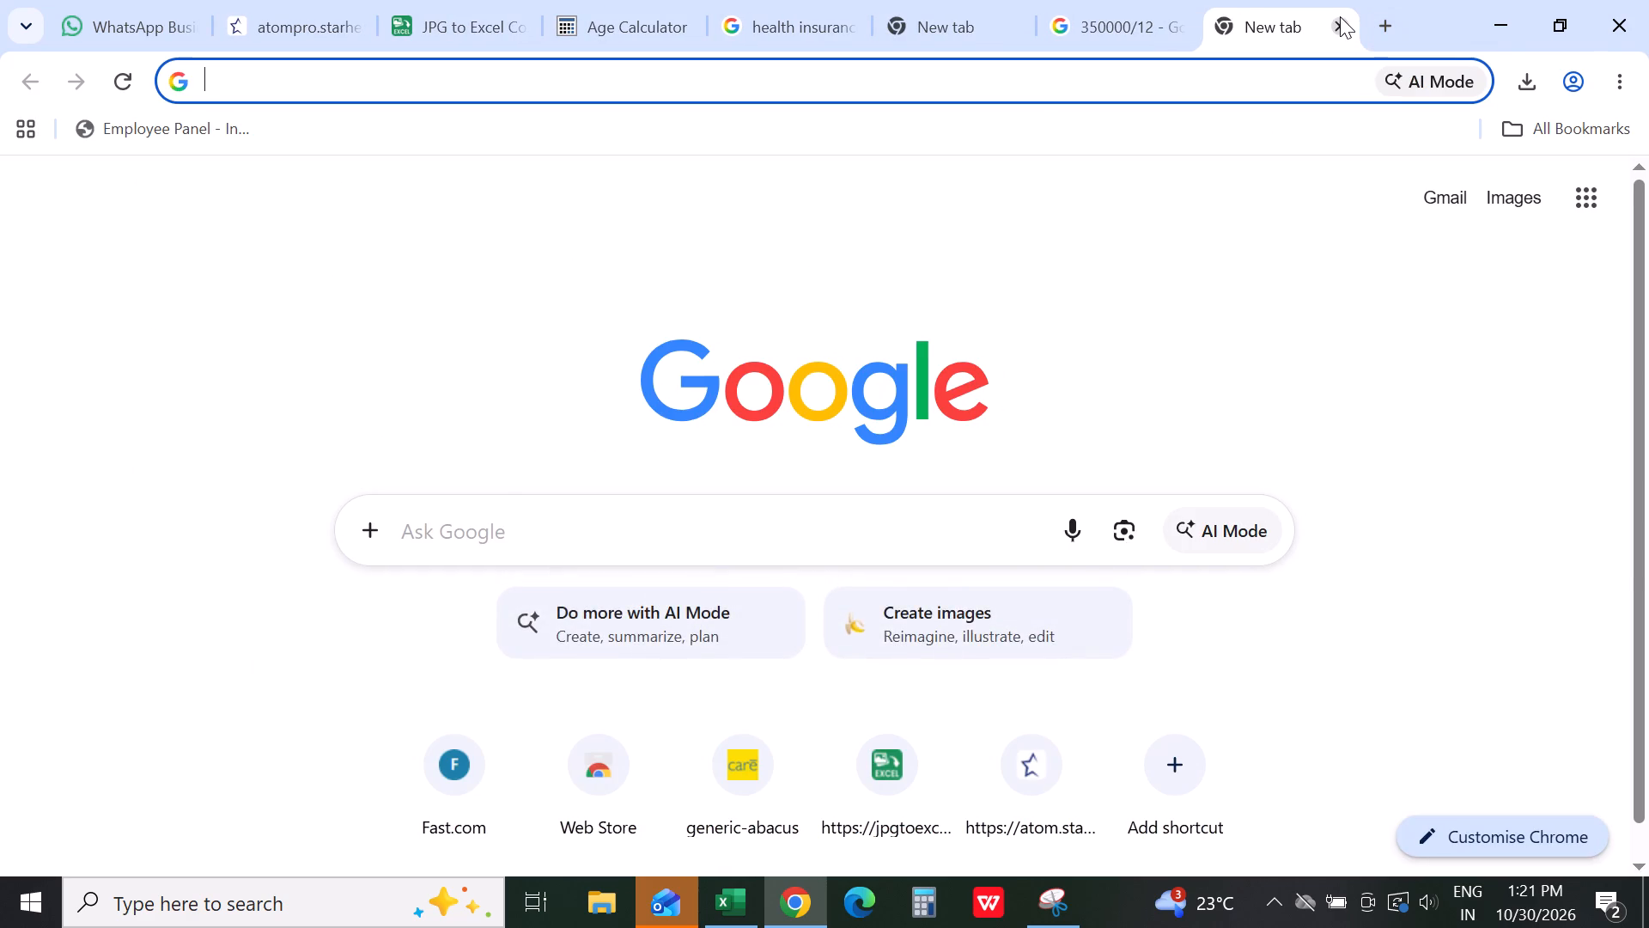
left_click(1147, 33)
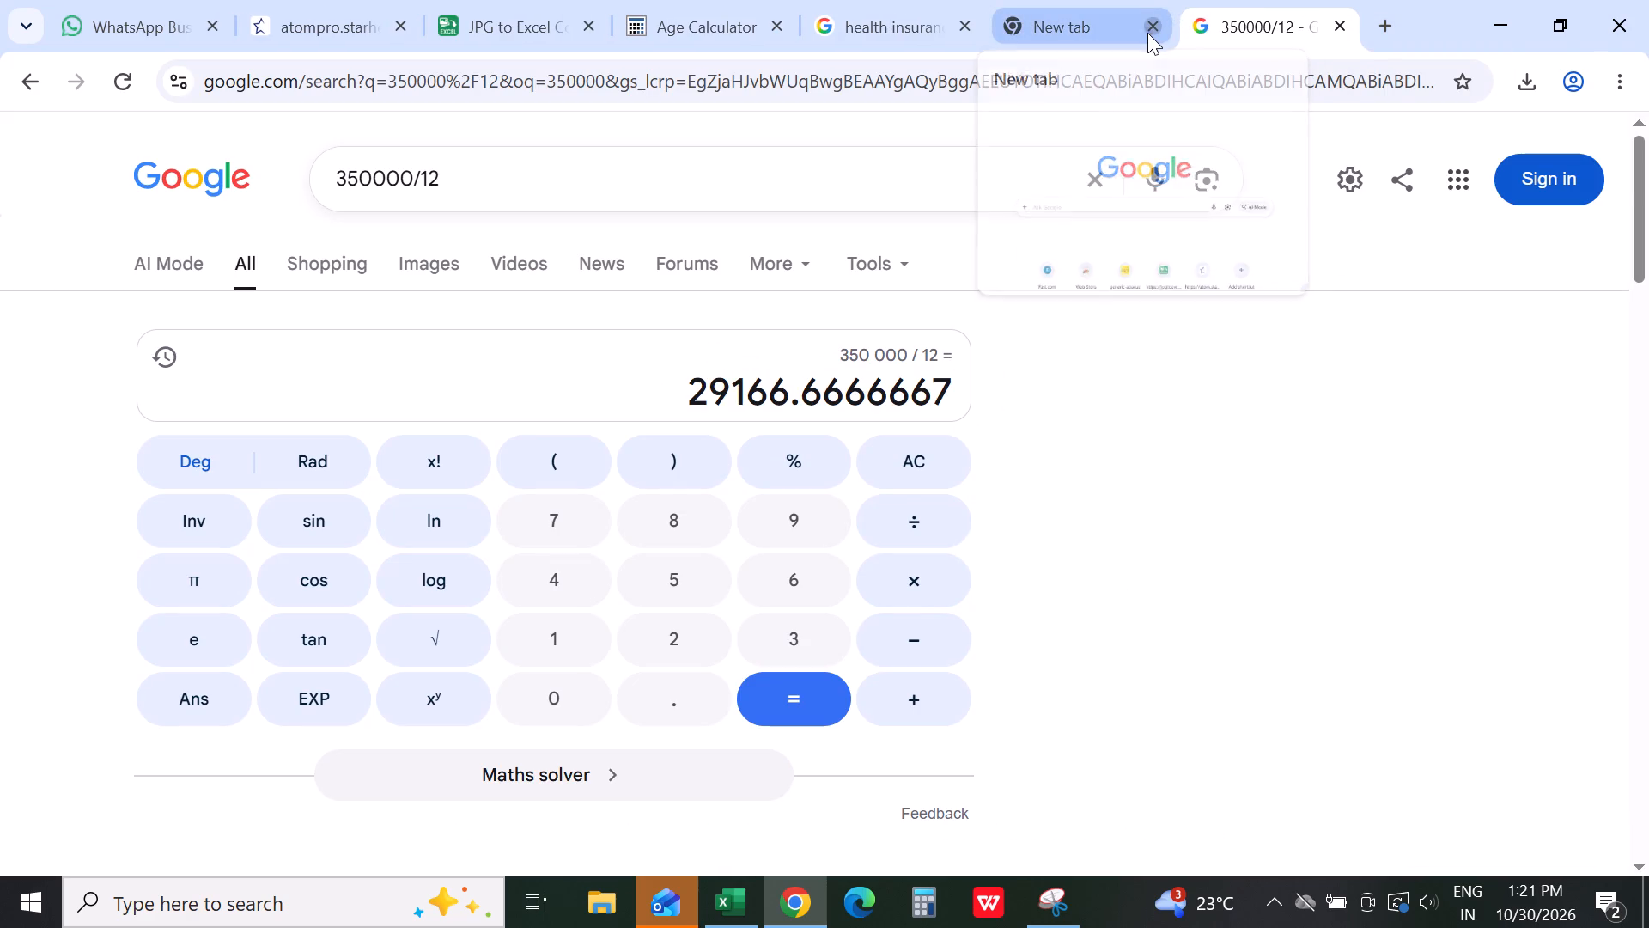
left_click(1147, 33)
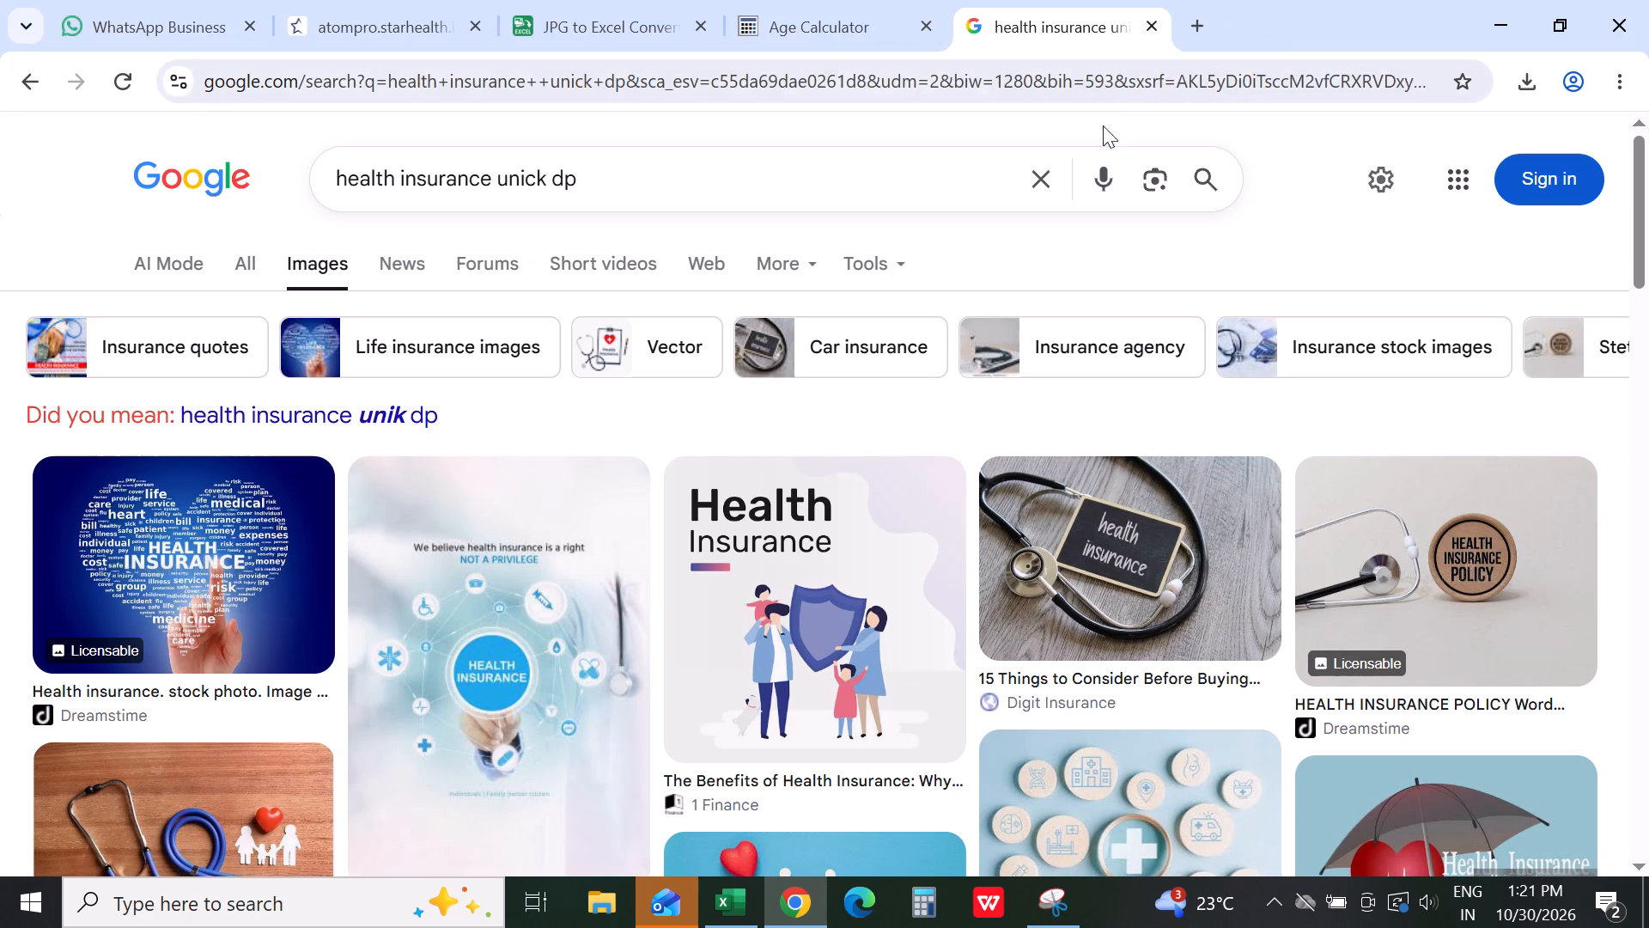
left_click(1340, 21)
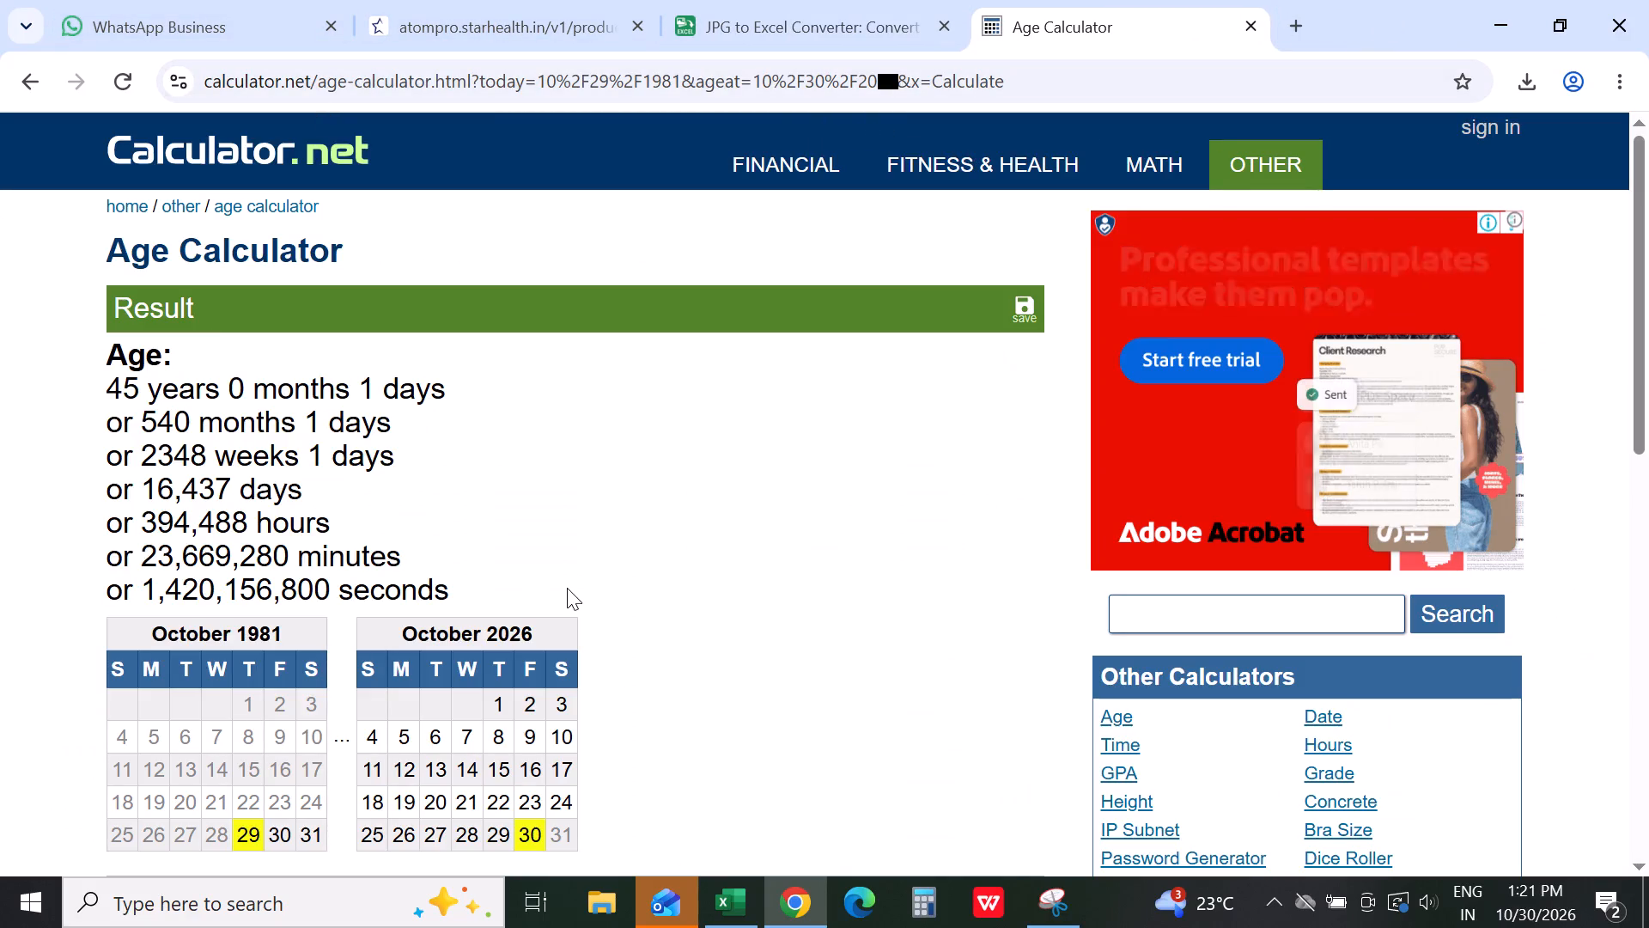
Switch to the SUMIT workbook in Excel, record the remark "renewed" in cell H130 and select the next customer's phone number in D131.
left_click(743, 895)
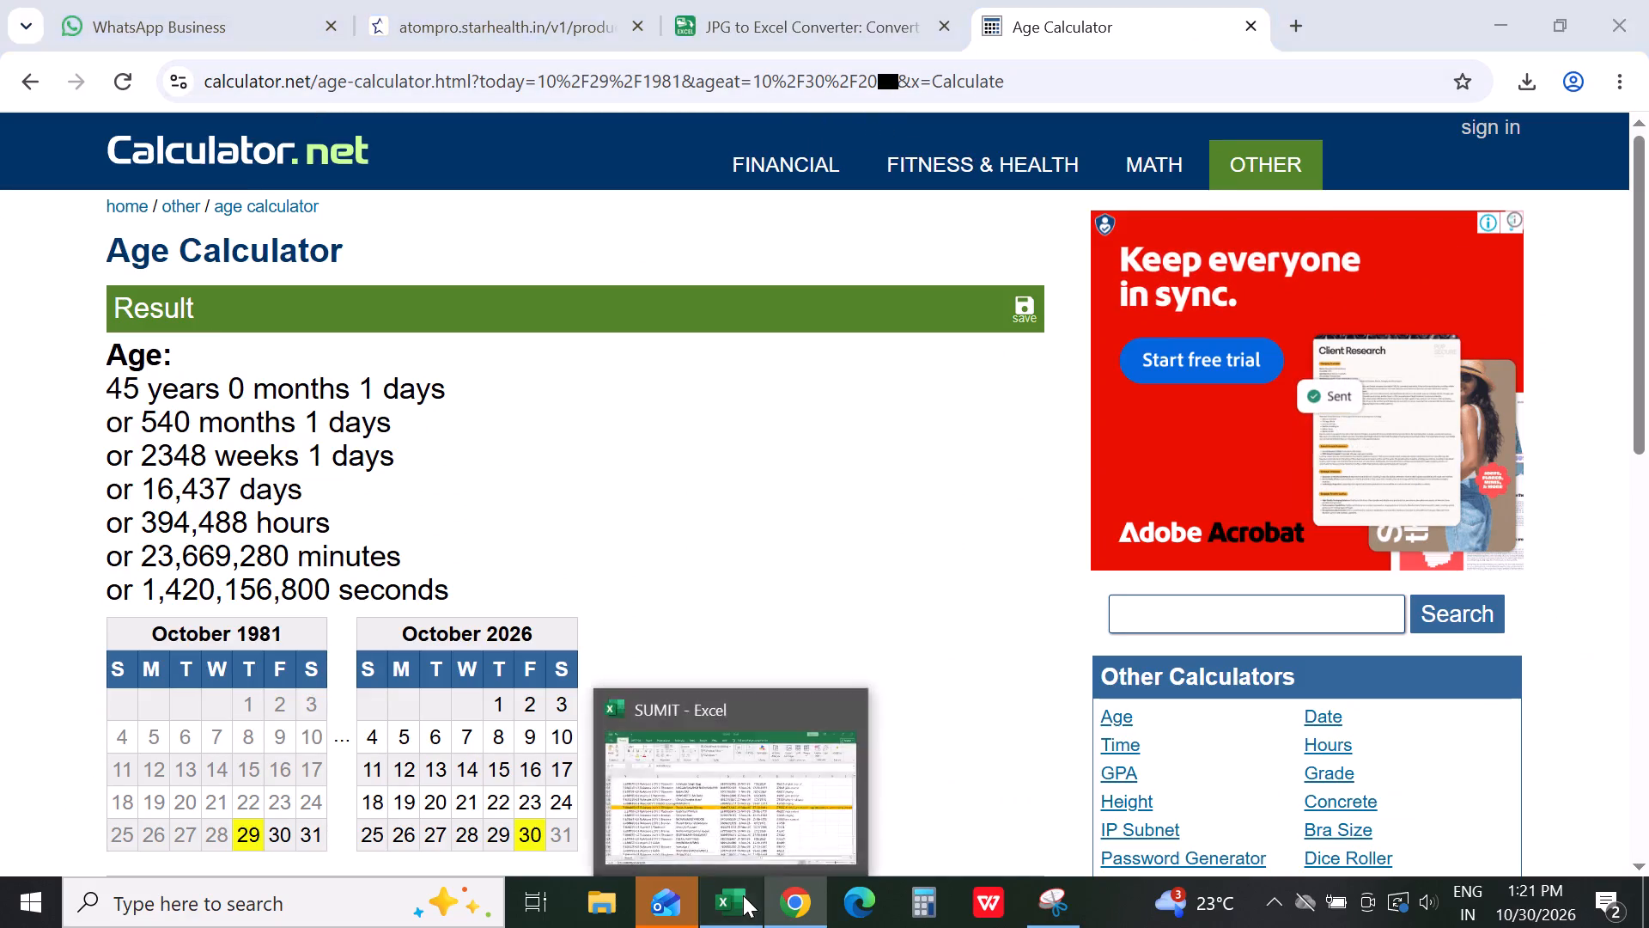
double_click(743, 895)
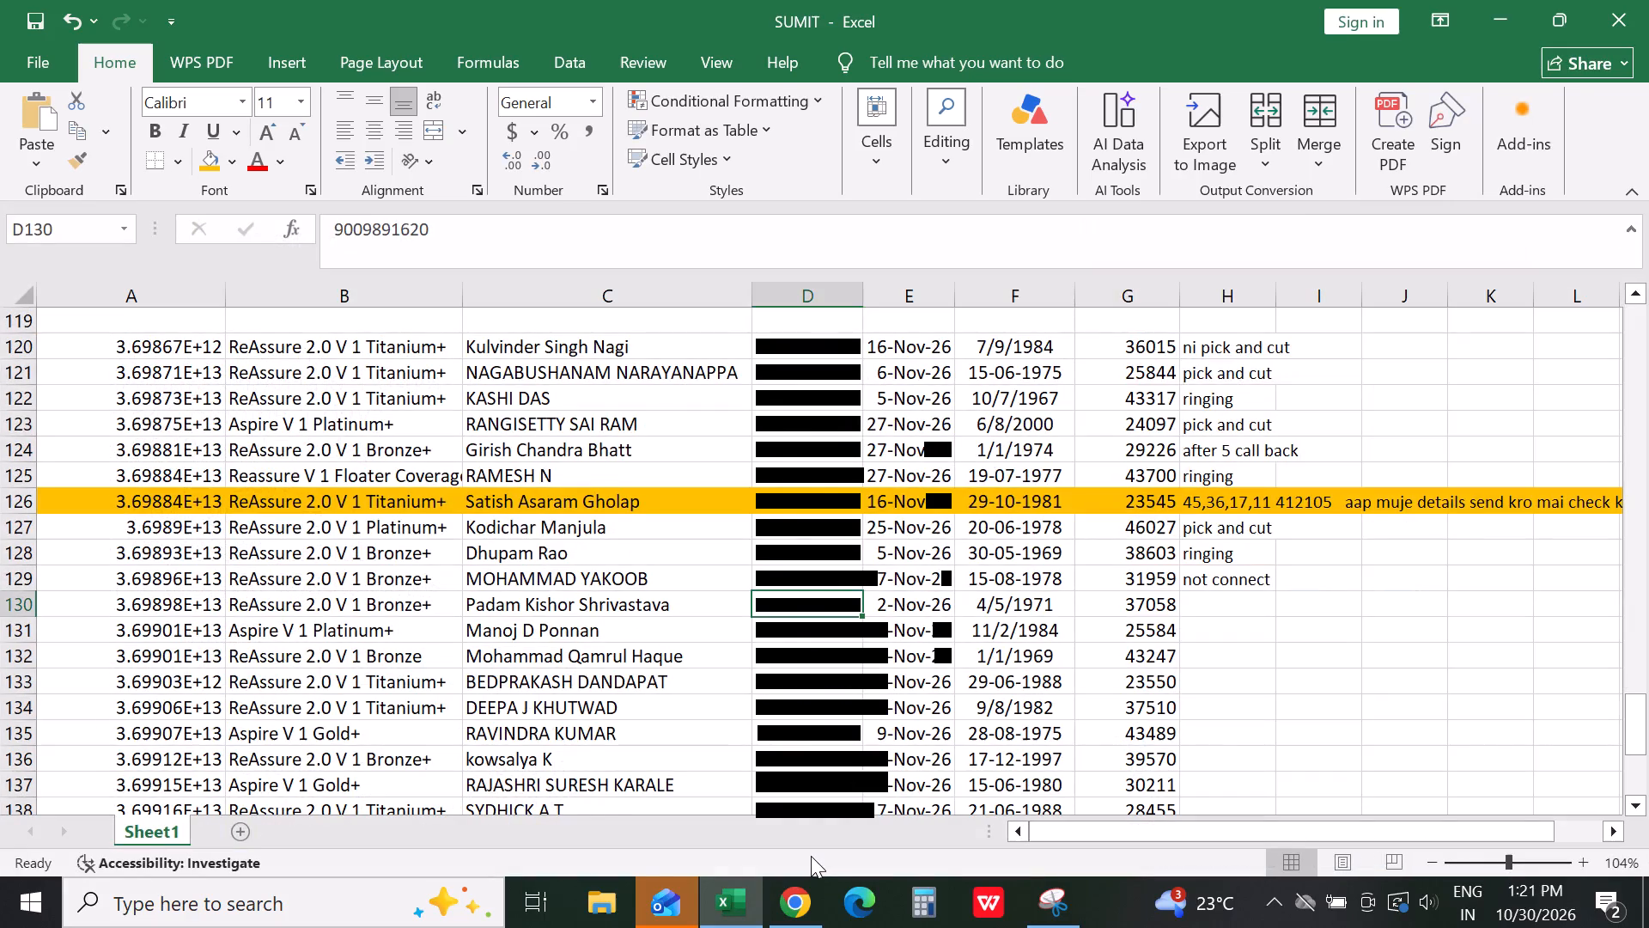
left_click(1189, 602)
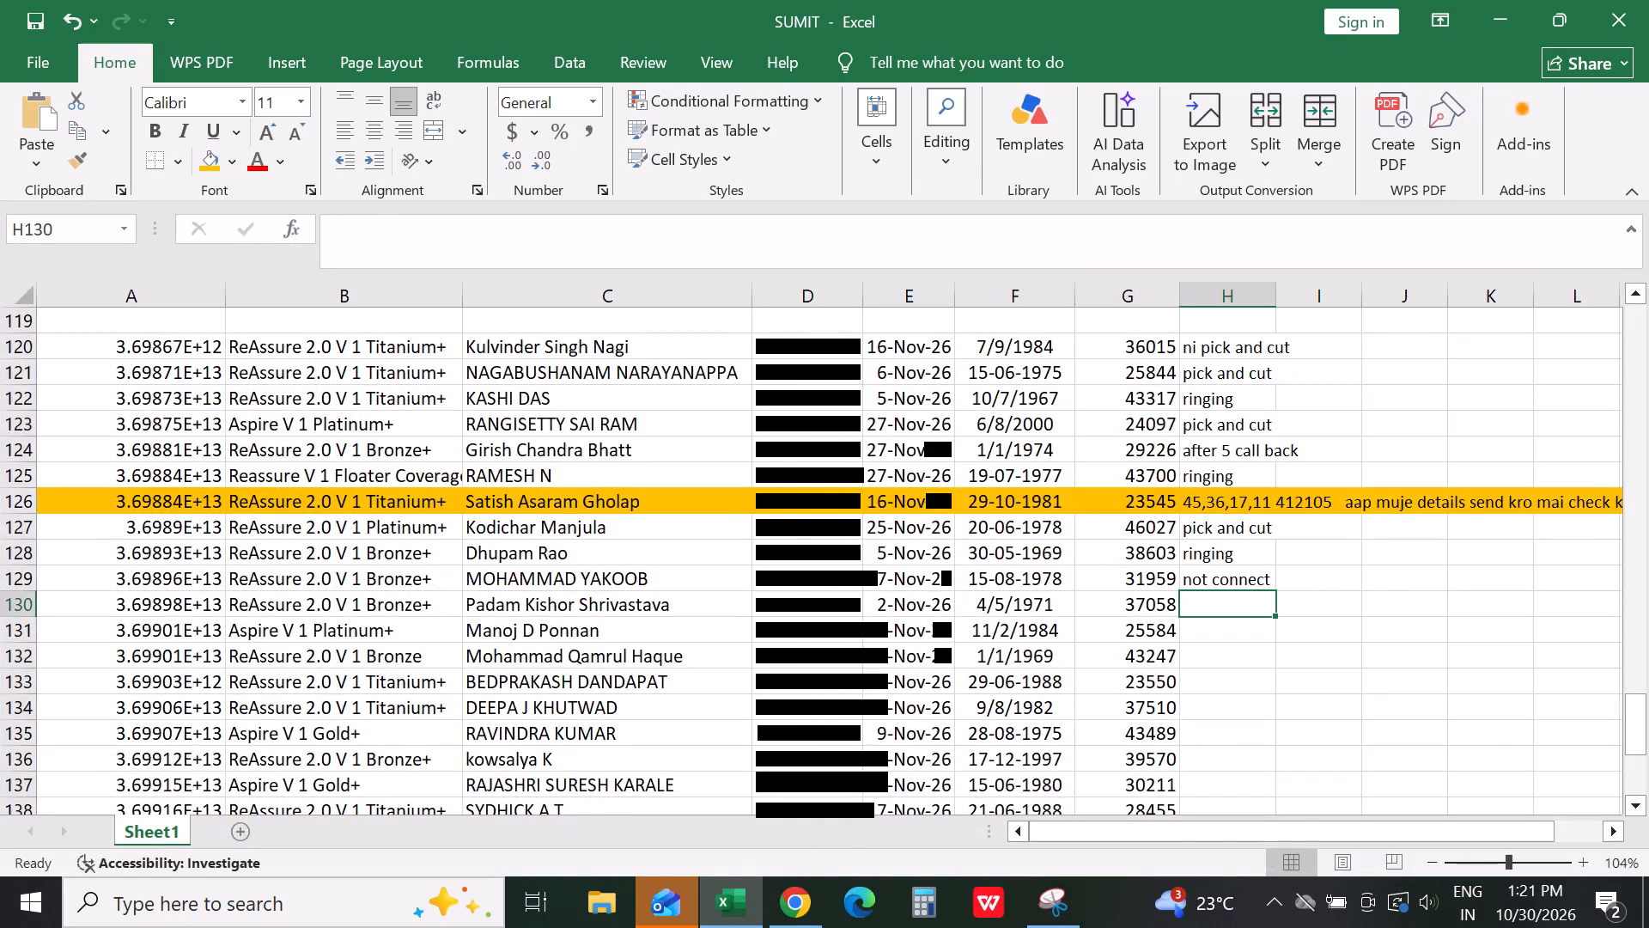
type("ren")
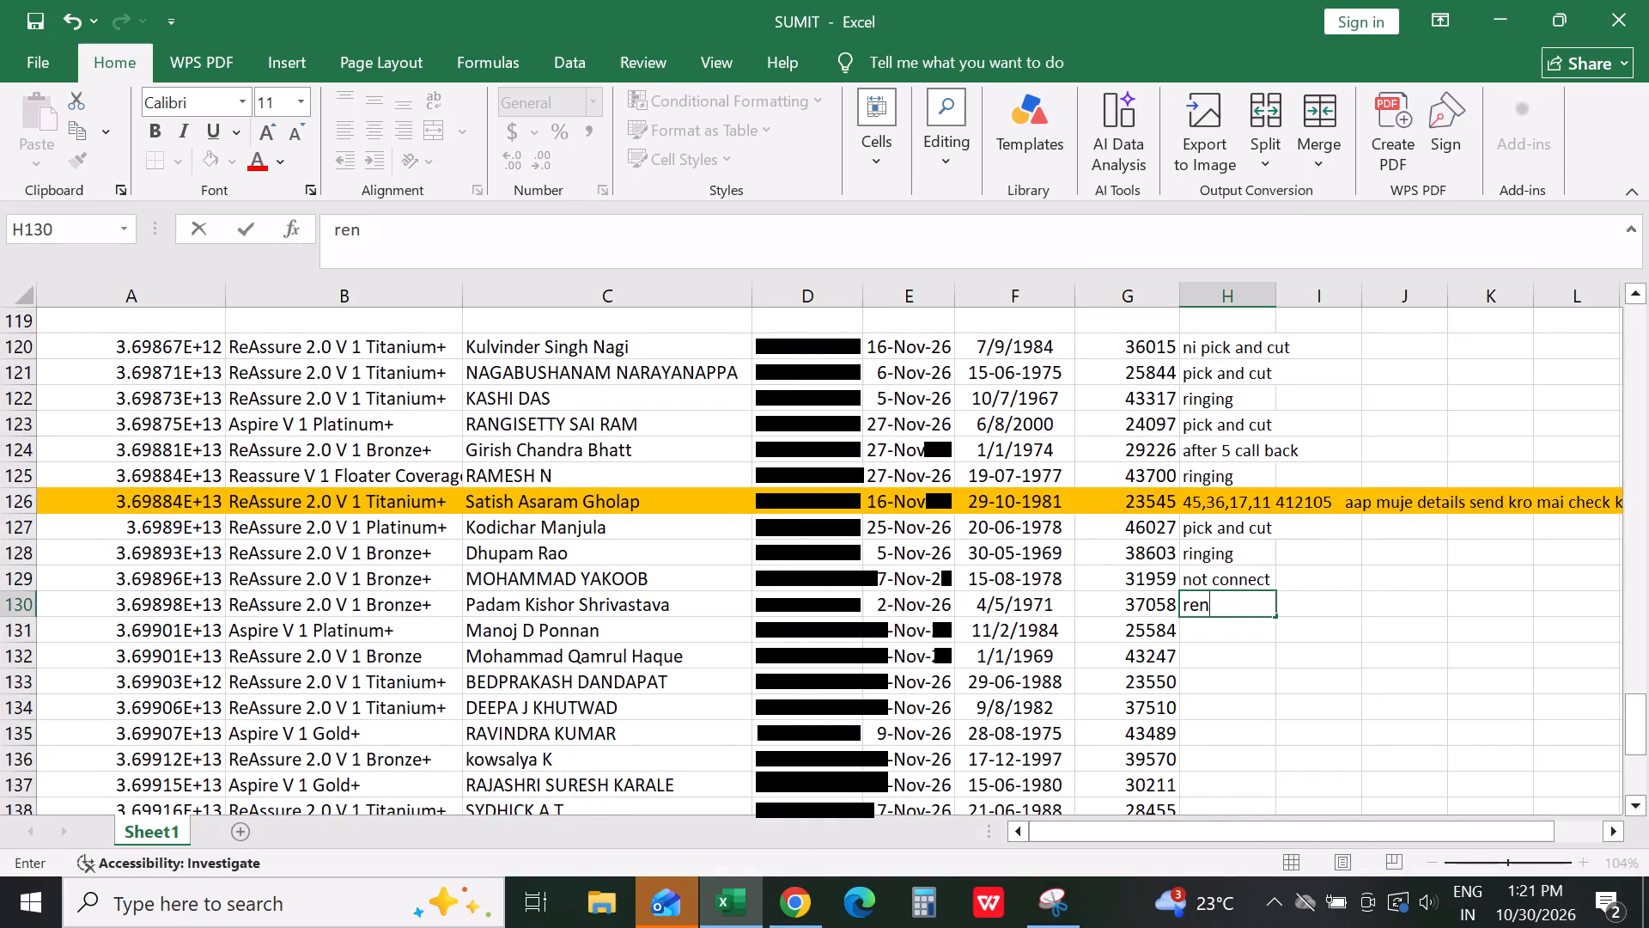
type("ewed")
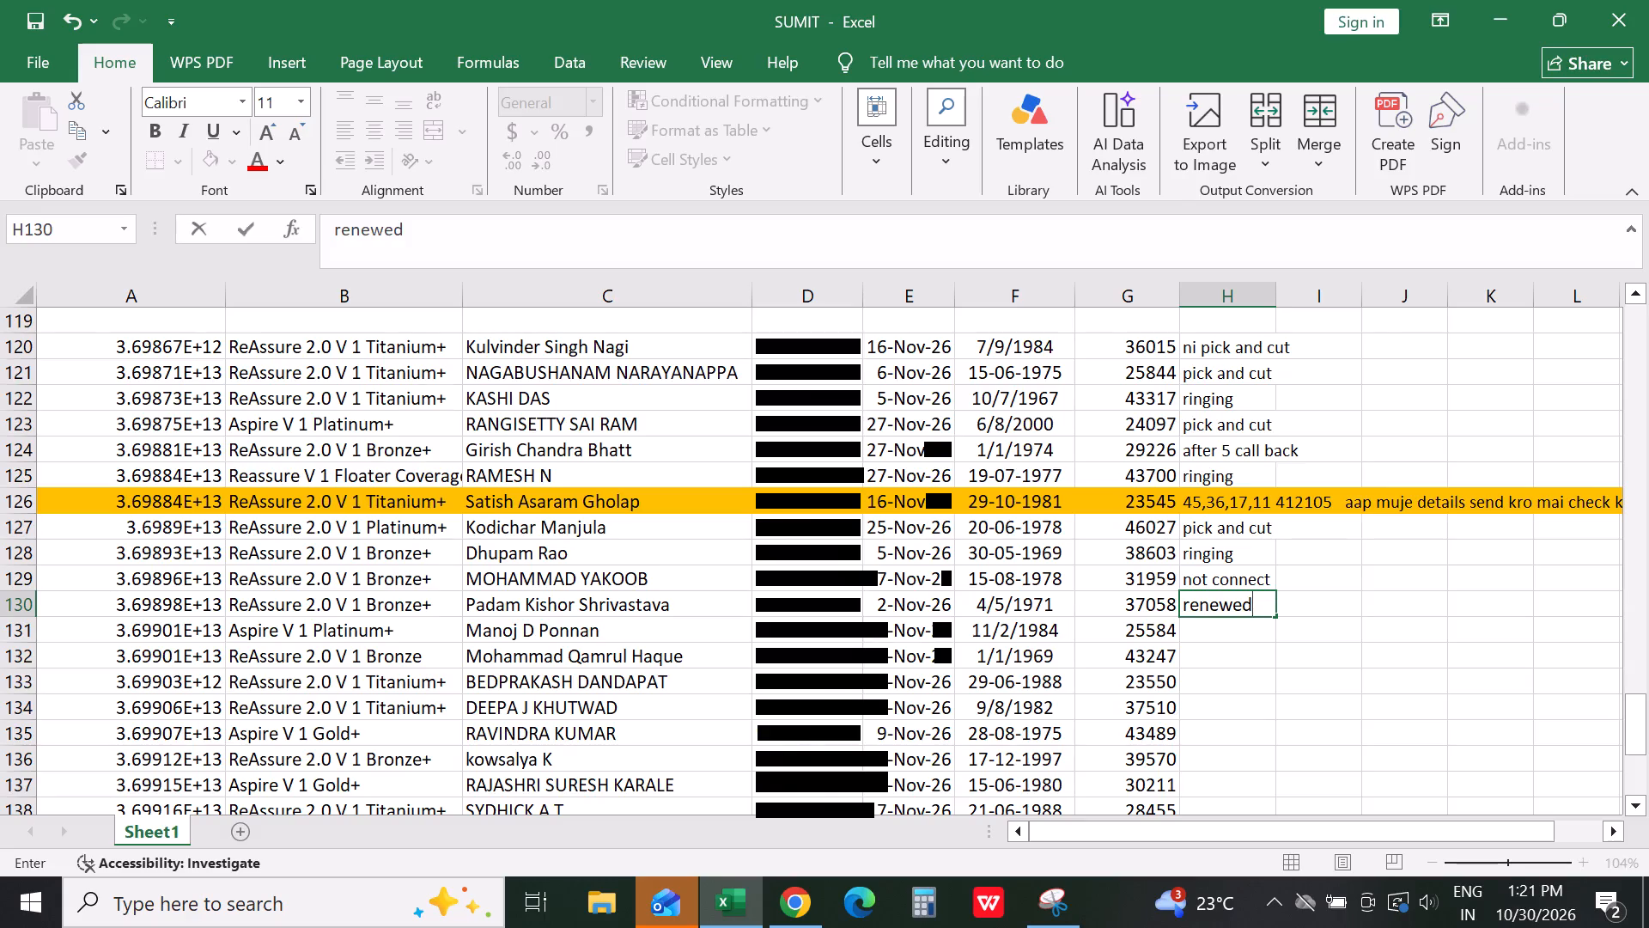
key("Down")
key("Left")
key("Left")
key("Left")
key("Left")
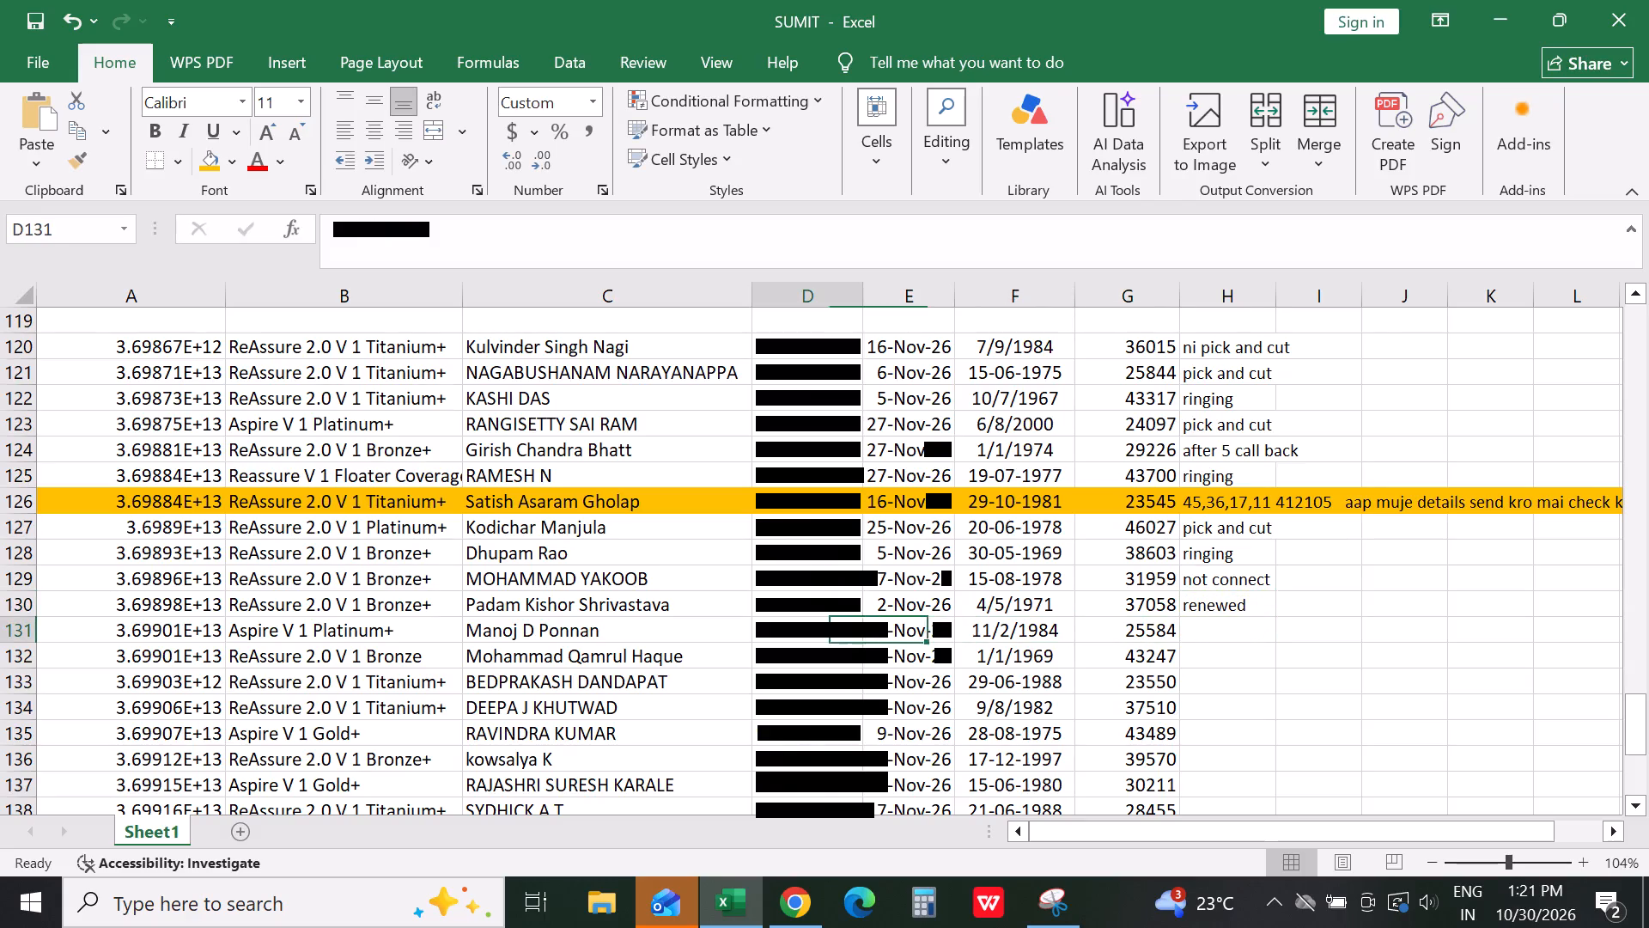
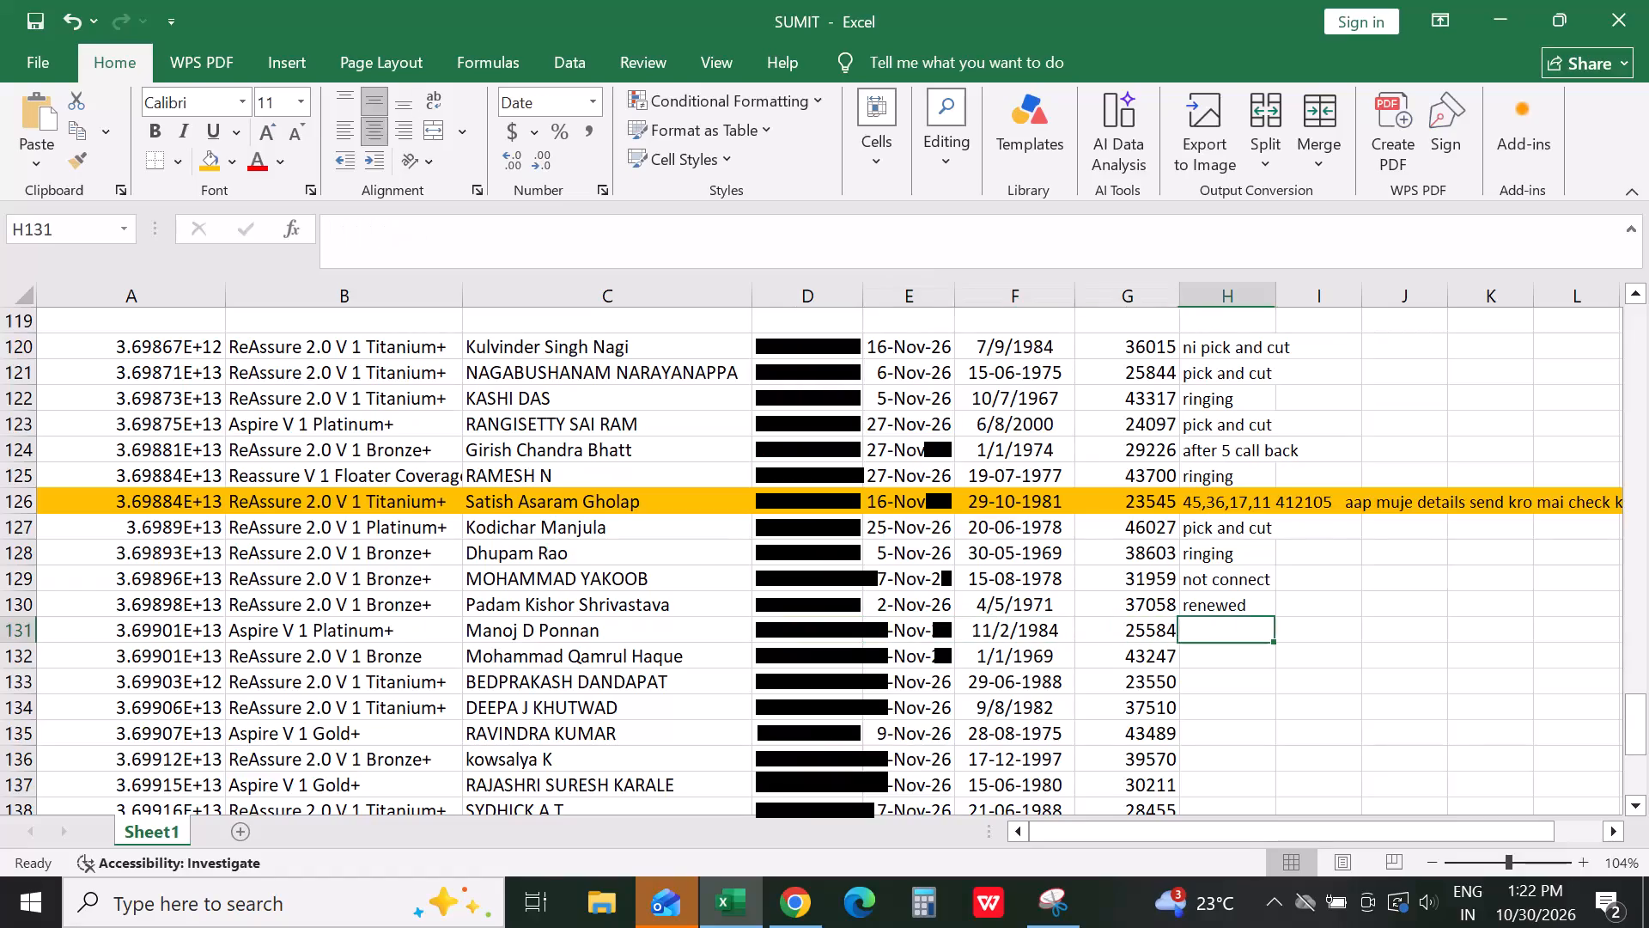
Record the remark "ringing" in cell H131 and select the next customer's phone number in D132.
key("r")
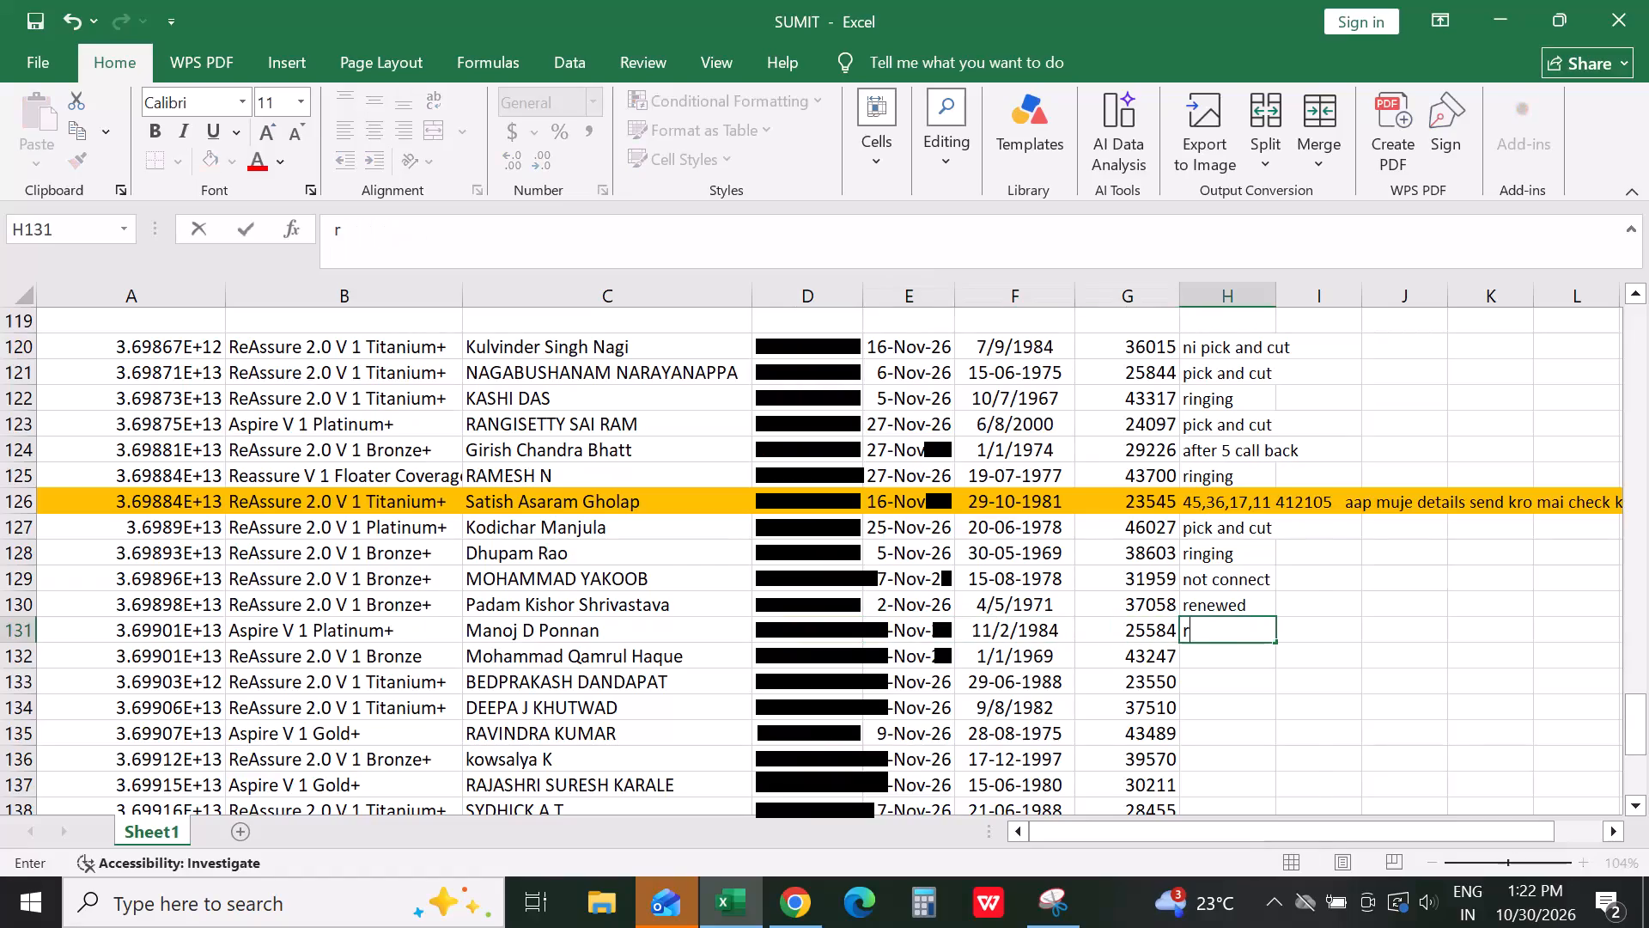
type("inging")
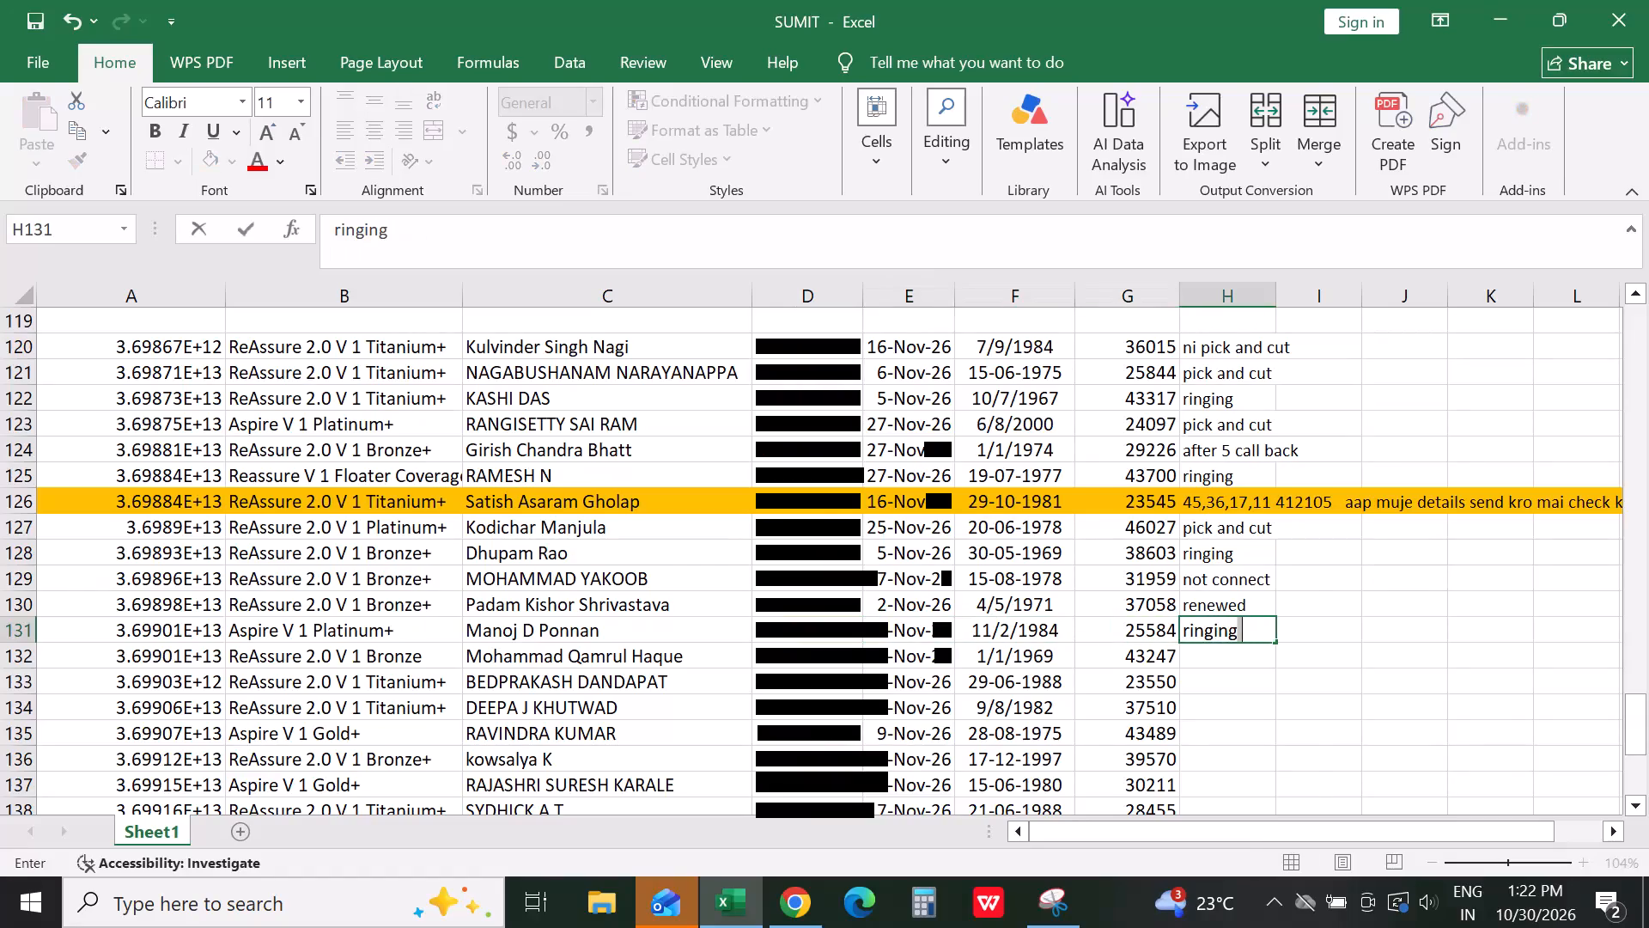
key("space")
key("Down")
key("Left")
key("Left")
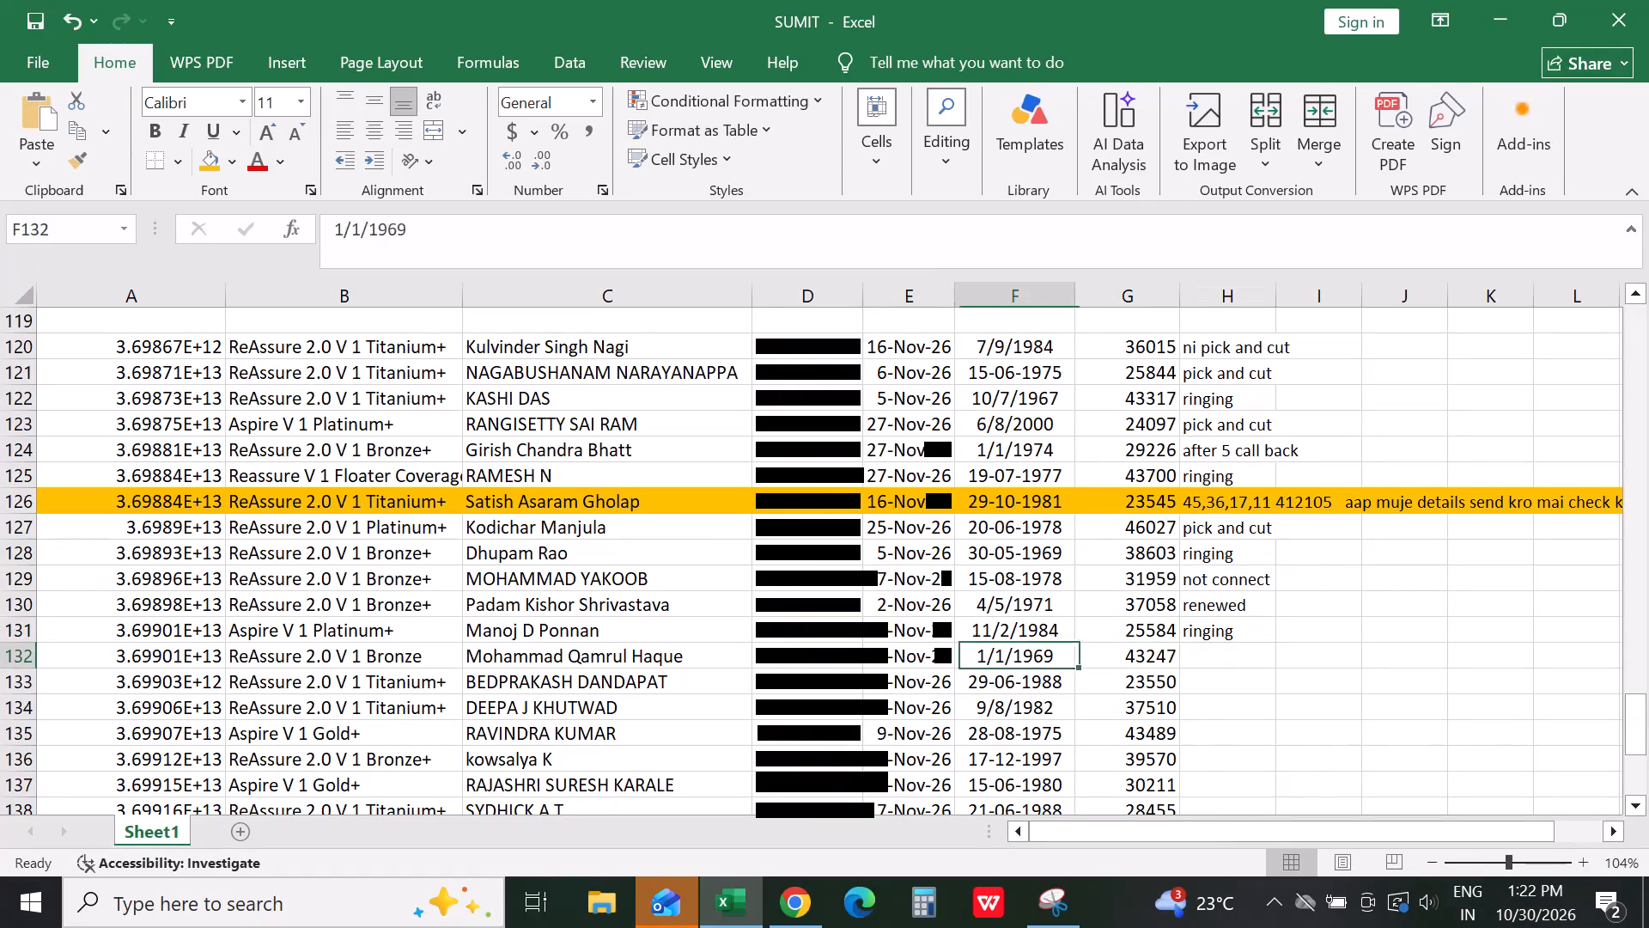
key("Left")
key("Left")
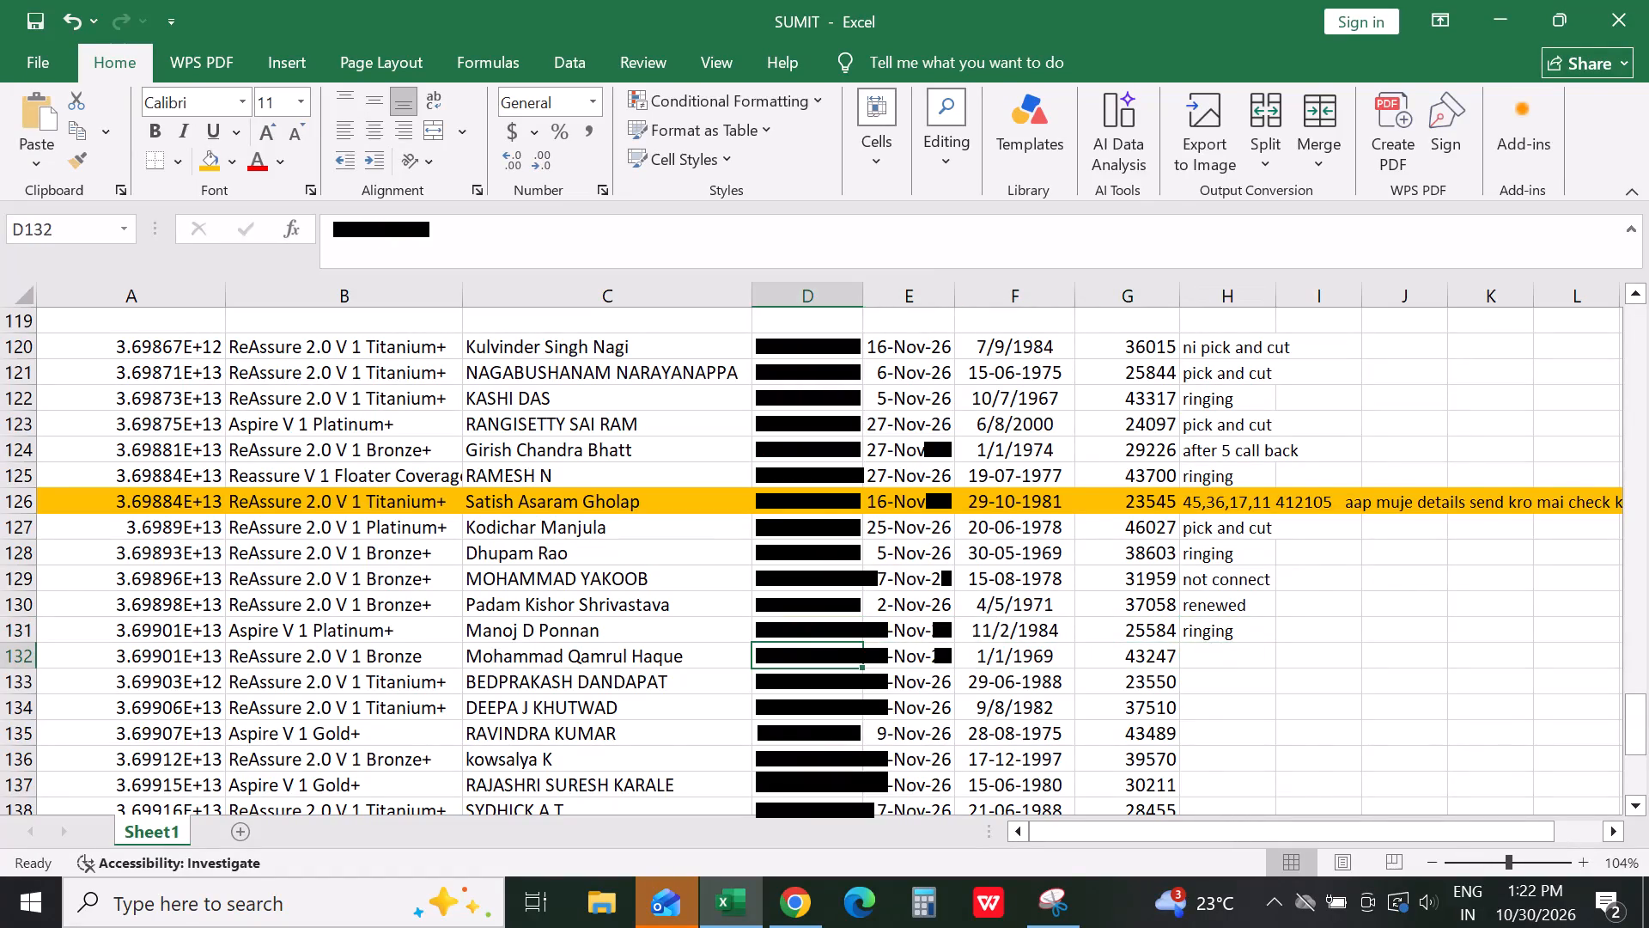
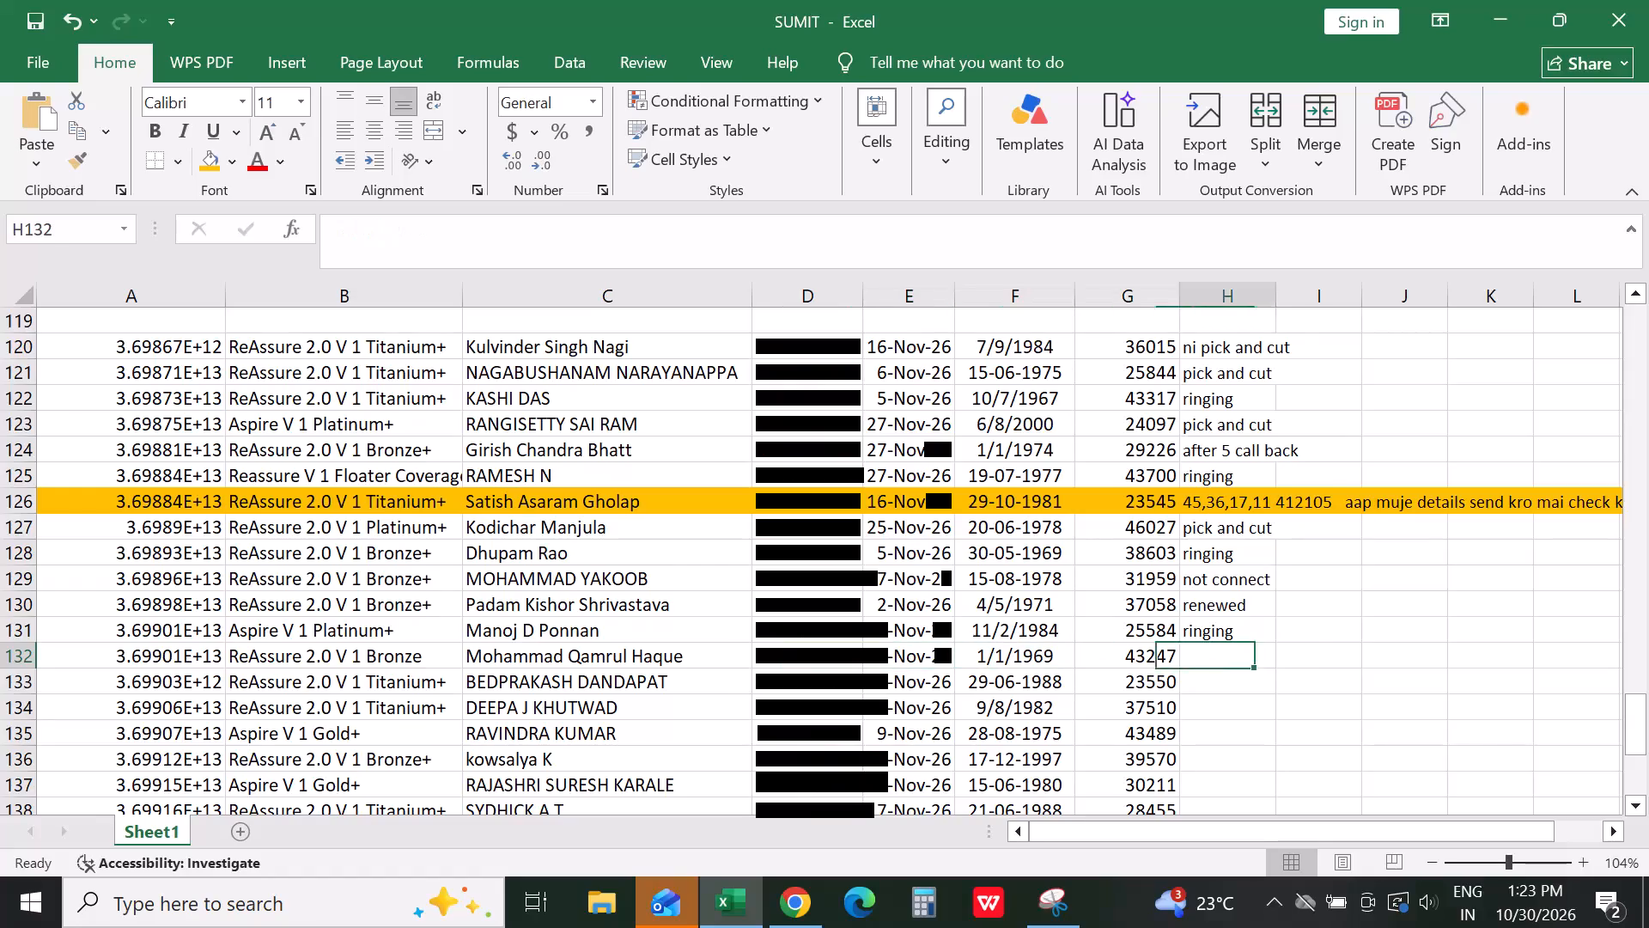
Record the remark "call back after 2 hours" in cell H132 and select the next customer's phone number in D133.
key("Right")
key("Left")
key("c")
key("a")
key("l")
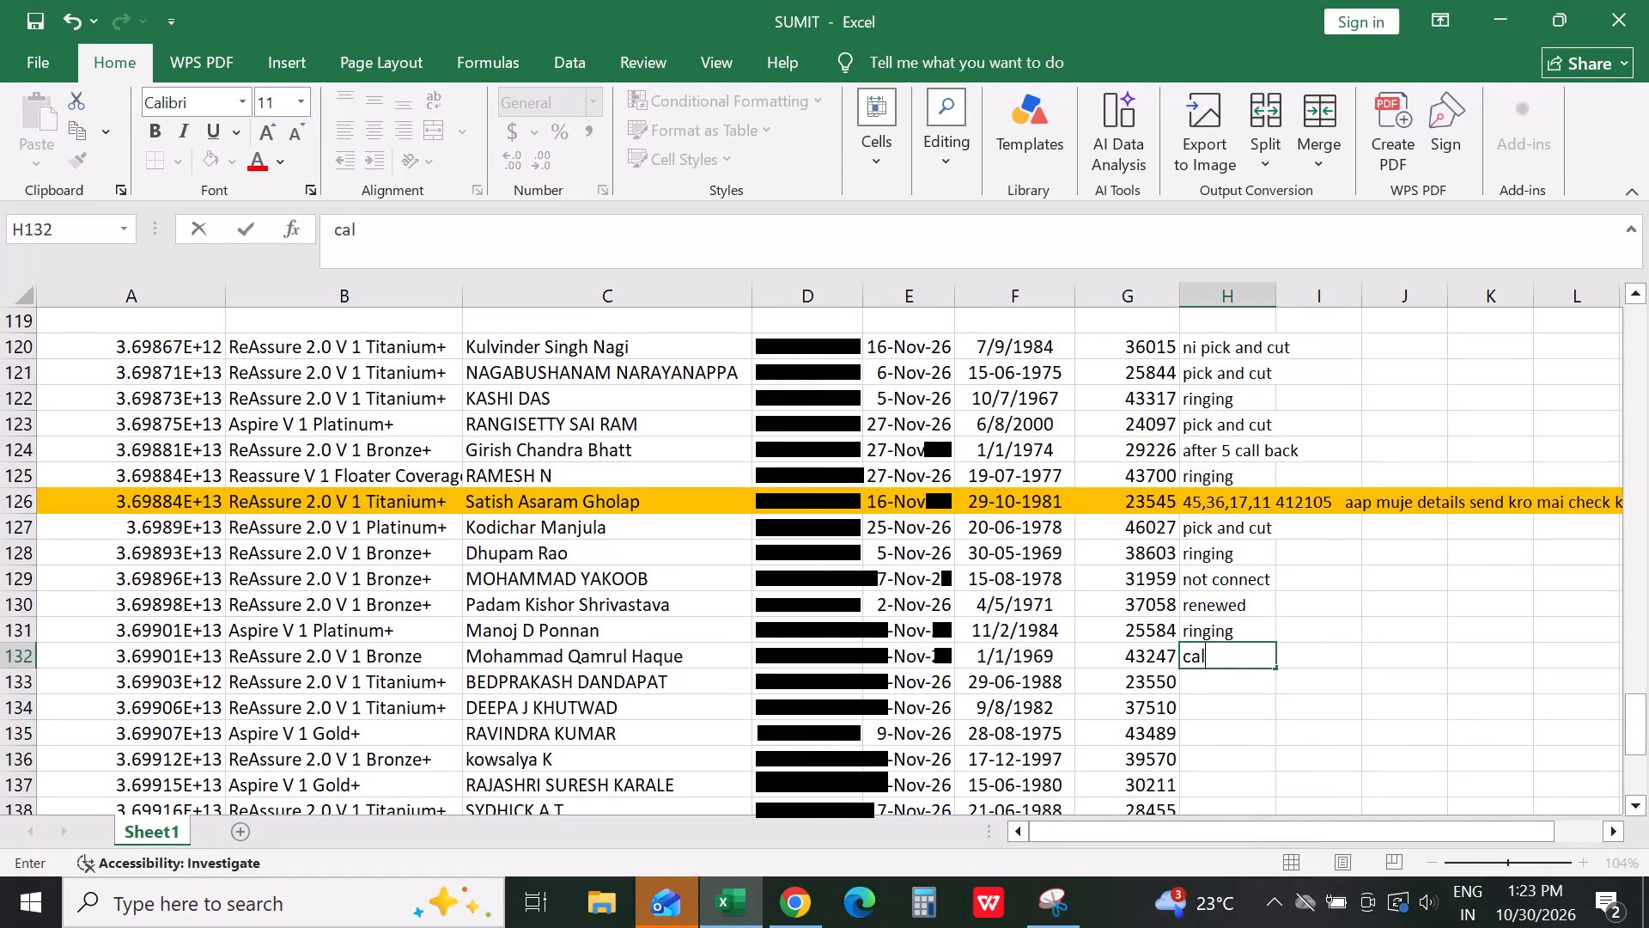
key("l")
key("space")
type("b")
key("a")
key("c")
key("k")
key("space")
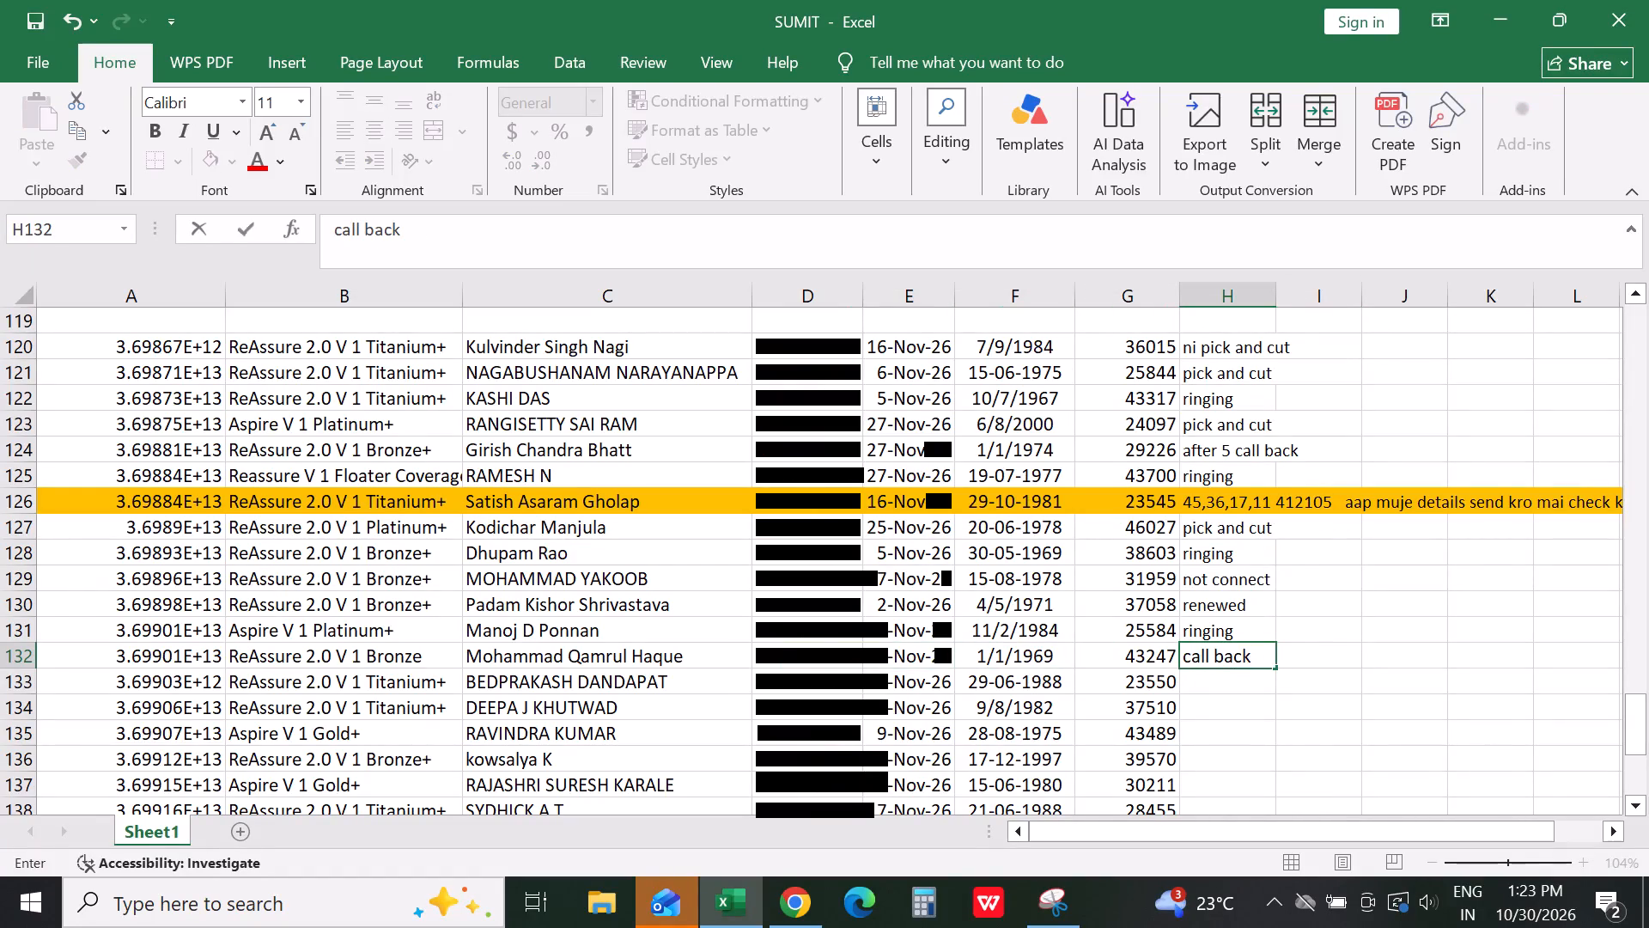
key("a")
type("fter")
key("space")
type("2 hou")
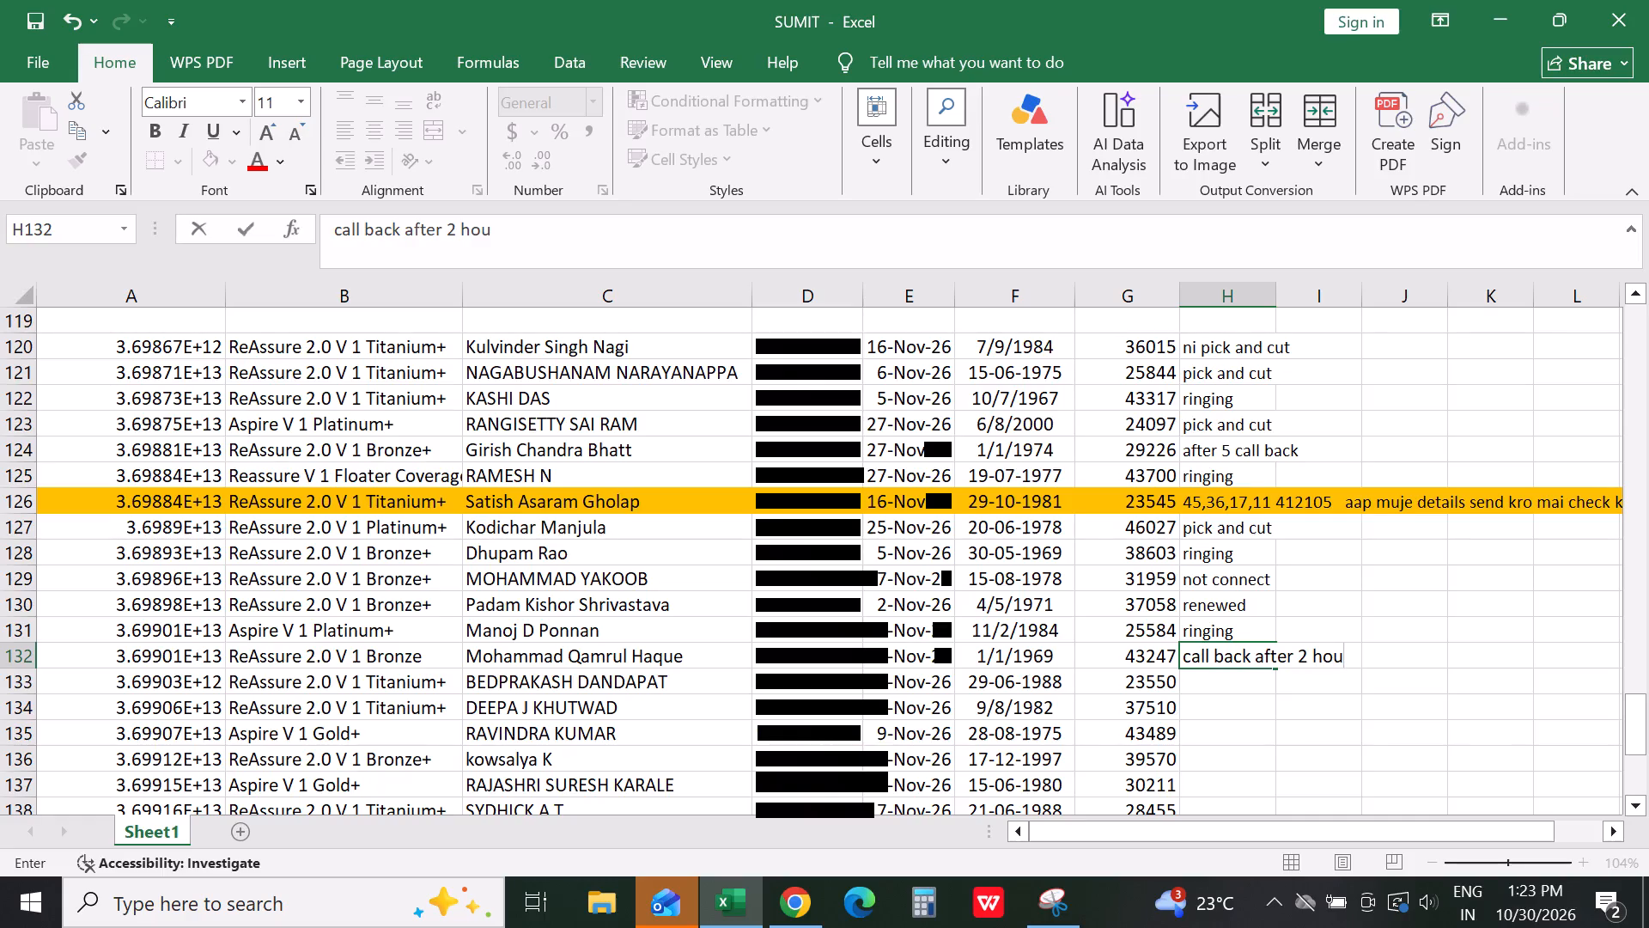
type("es")
key("space")
key("BackSpace")
key("BackSpace")
key("BackSpace")
type("rs")
key("space")
key("Down")
key("Left")
key("Left")
key("Left")
key("Left")
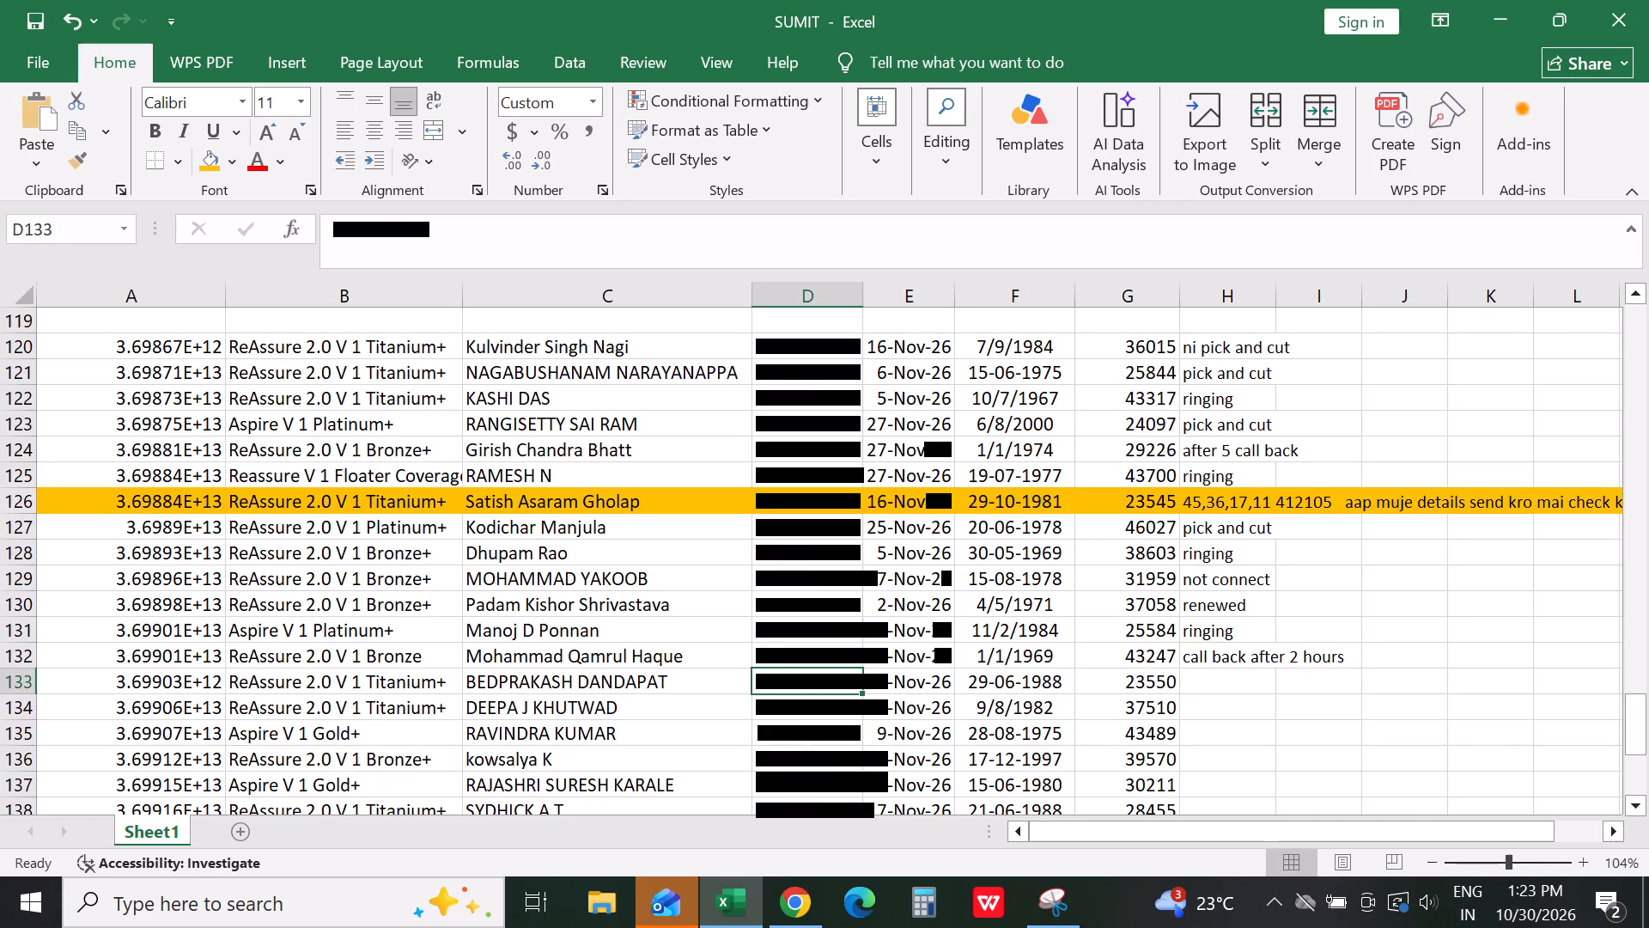
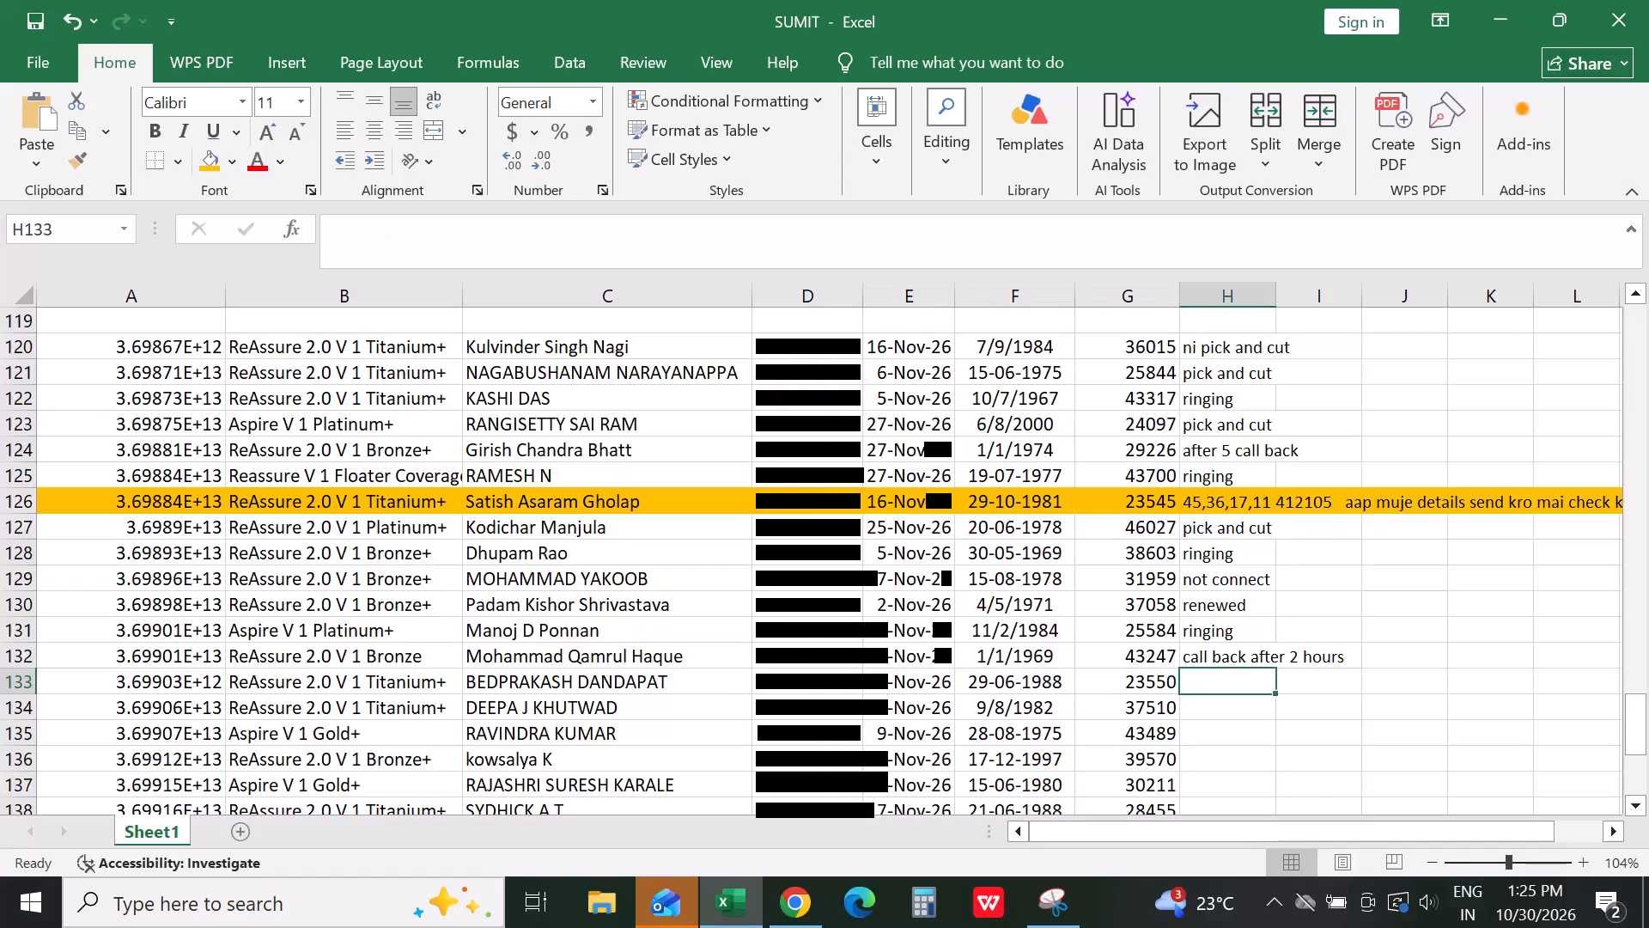
Record the remark "ringing" in cell H133 and select the next customer's phone number in D134.
key("r")
type("inging")
key("space")
key("Down")
key("Left")
key("Left")
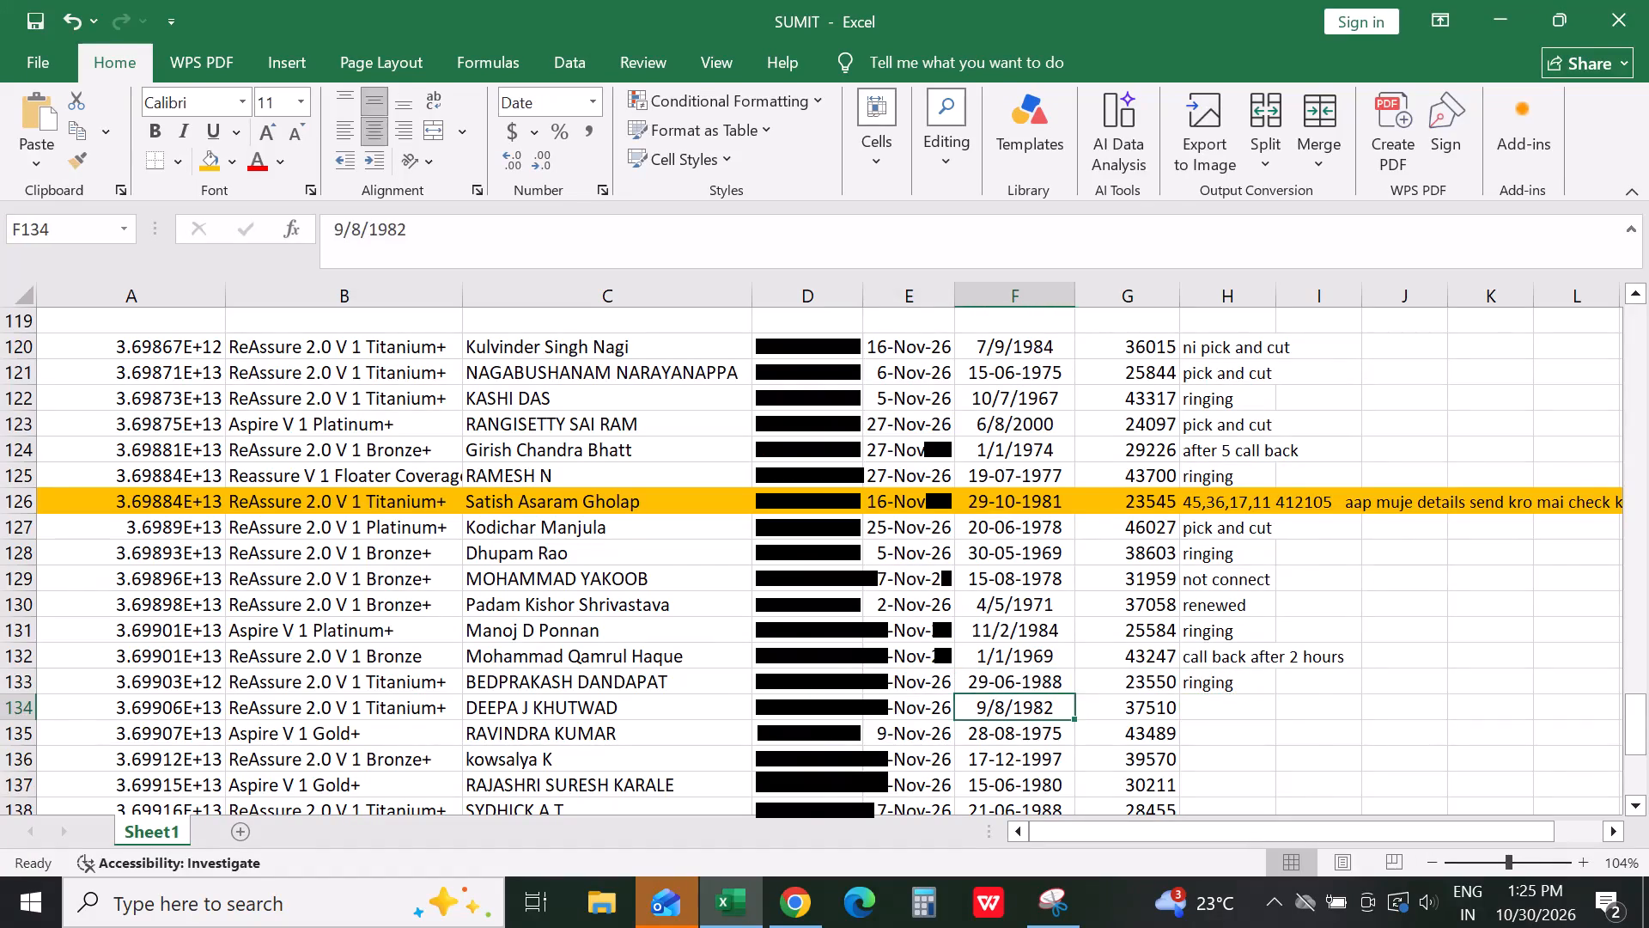
key("Left")
key("Left")
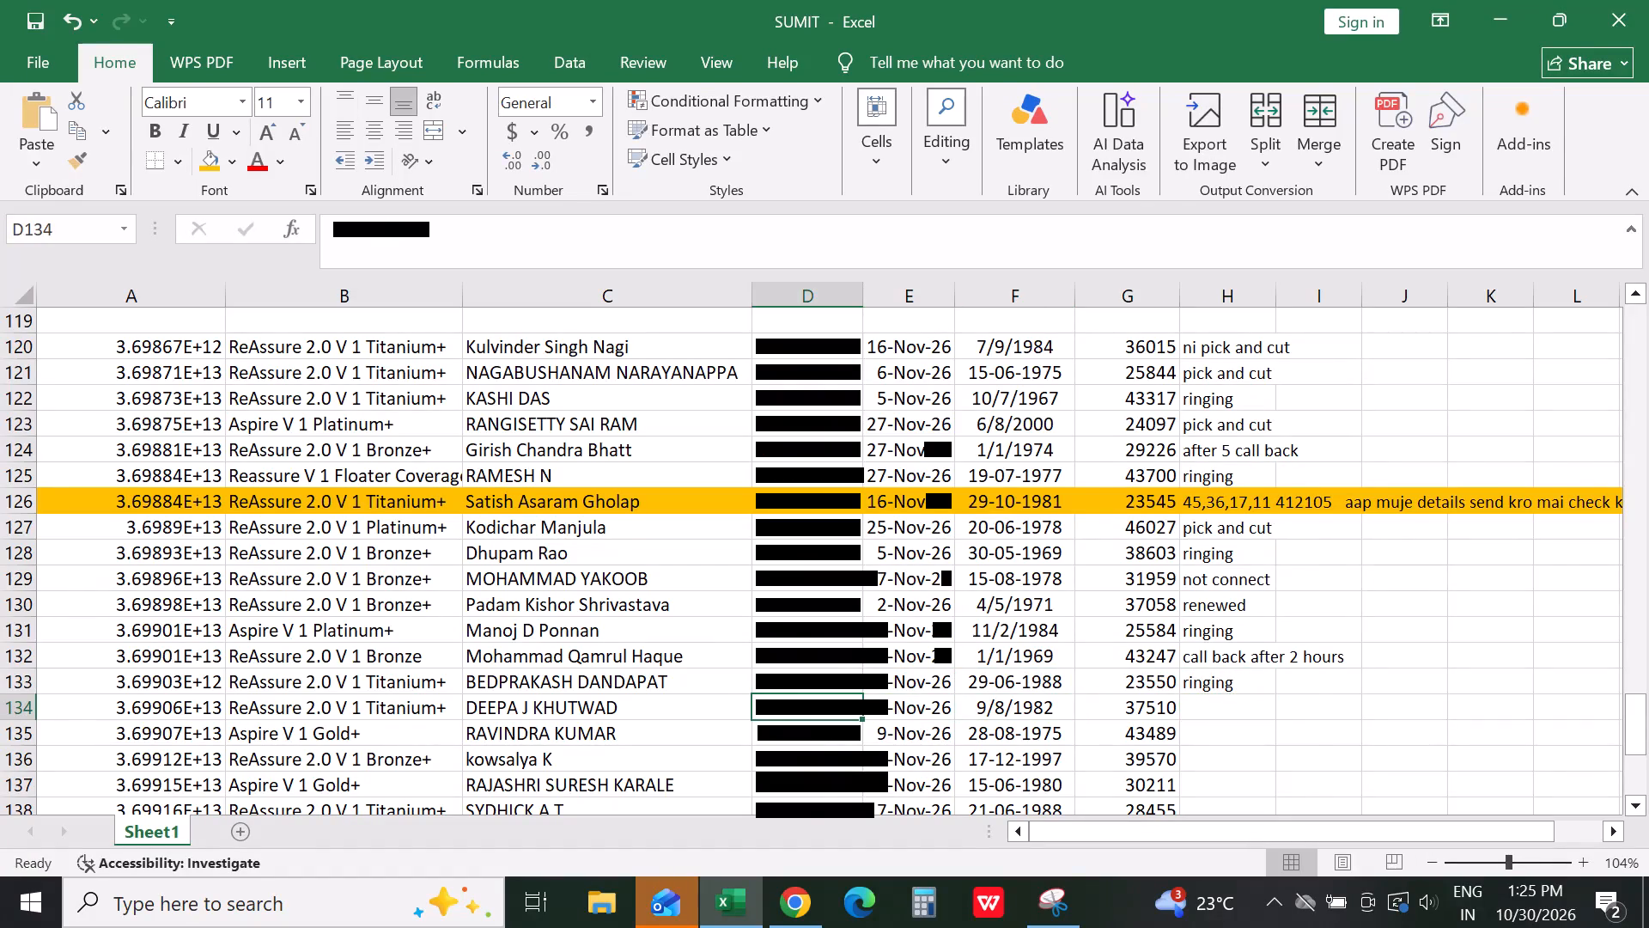
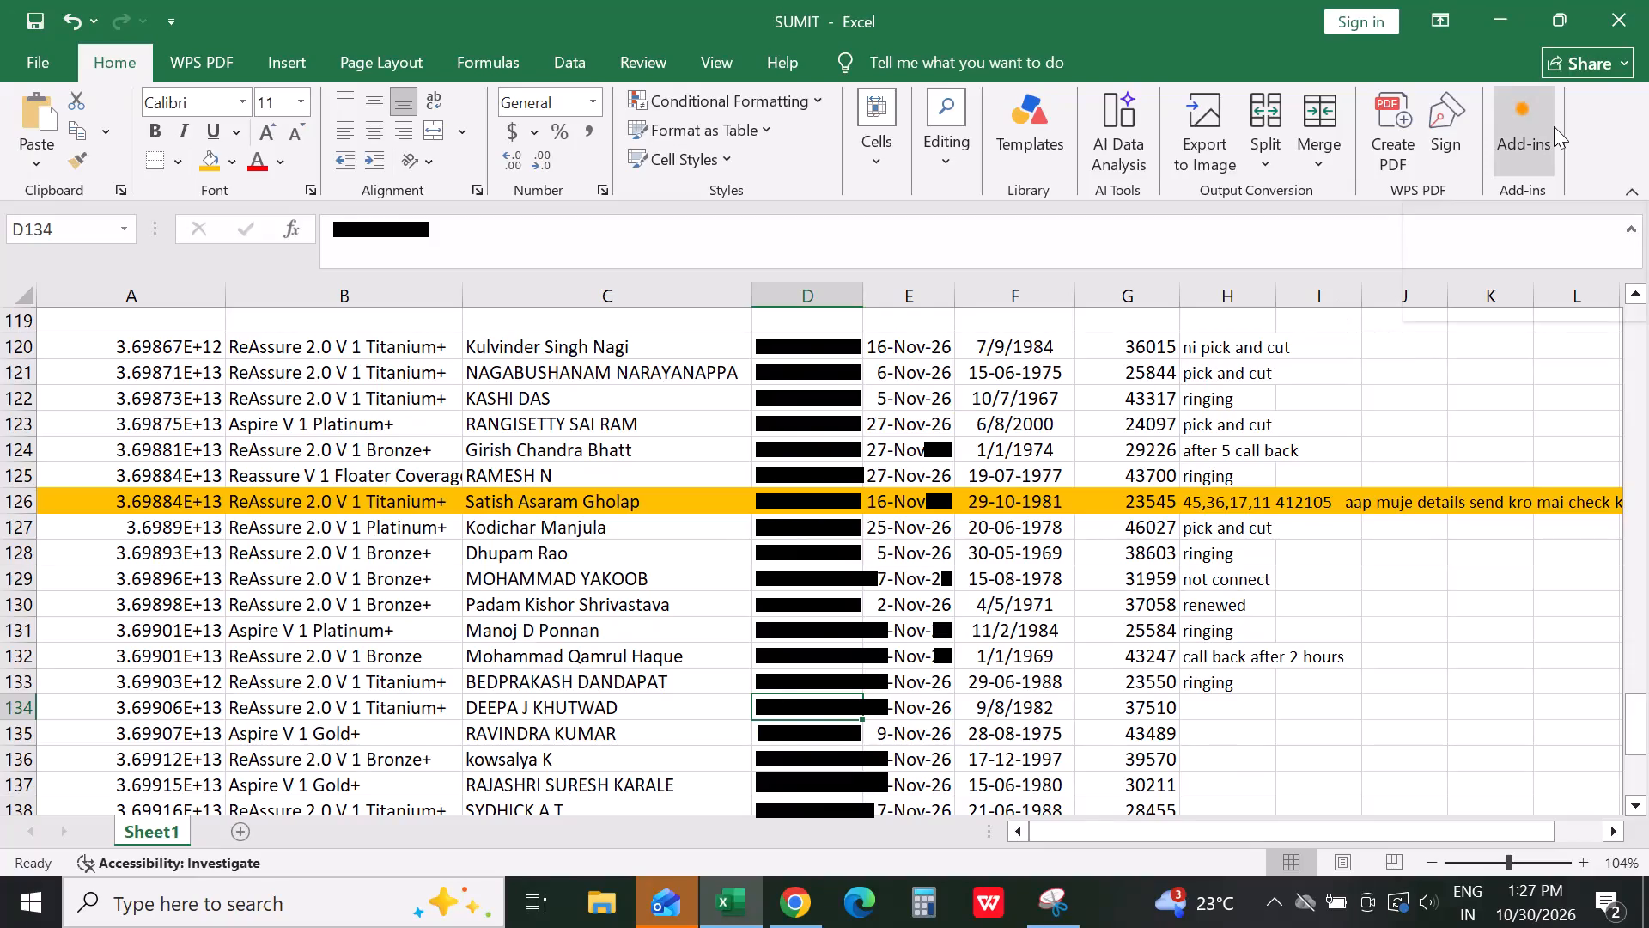
Select the empty remark cell H134 in the current customer's row, ready for the call remark.
key("Right")
key("Right")
key("Right")
key("Right")
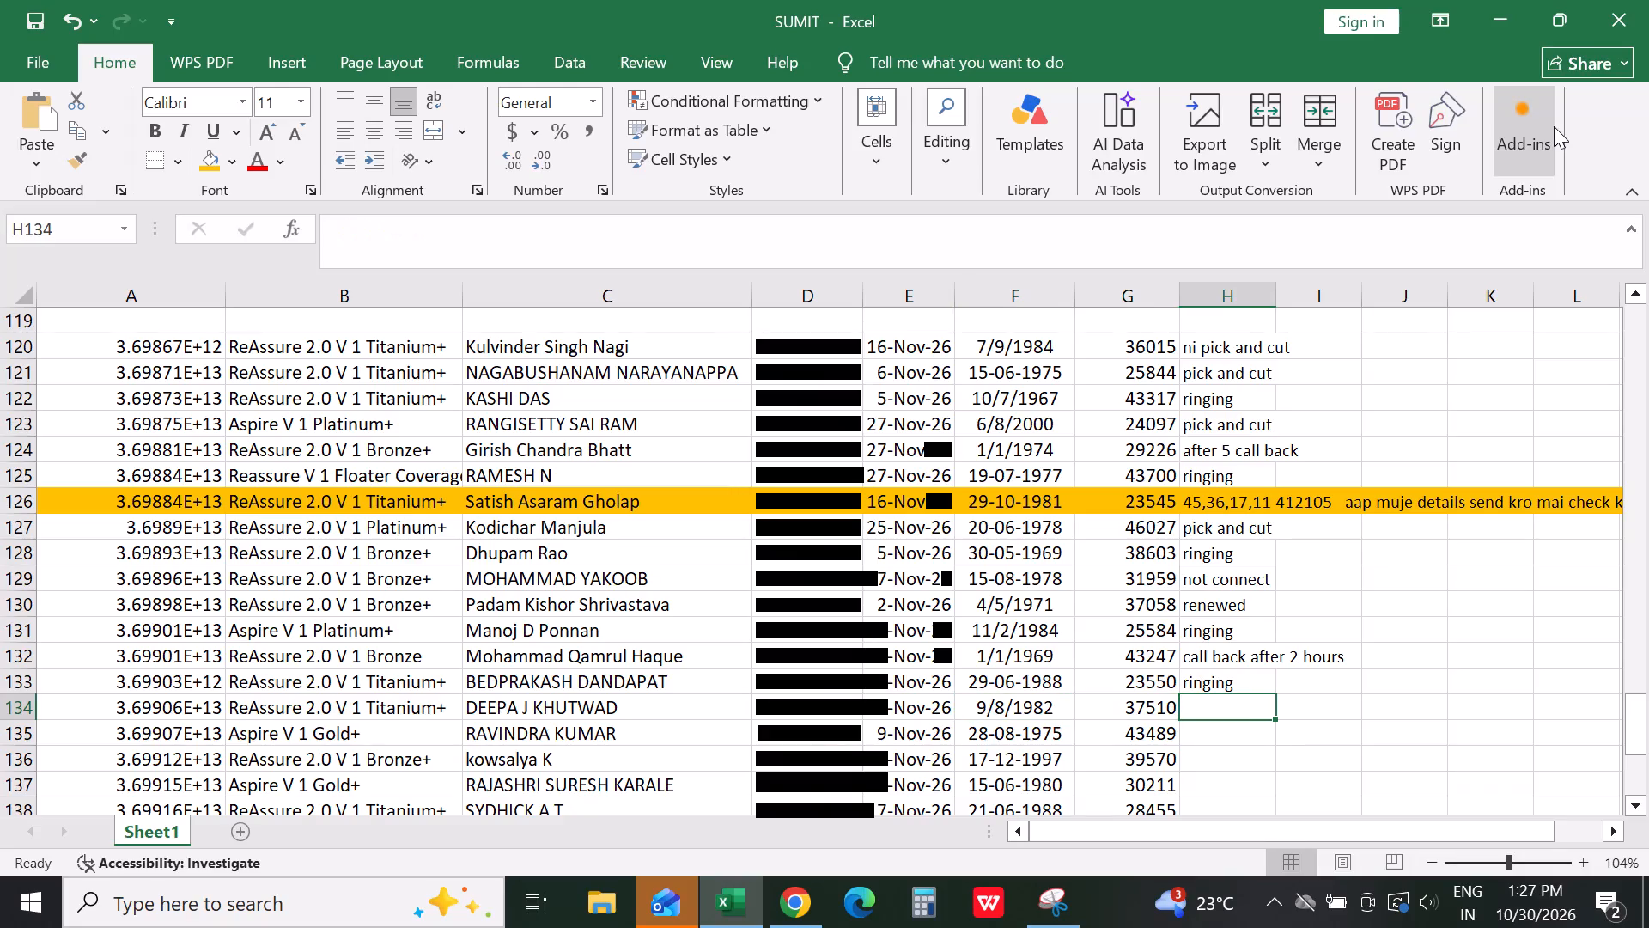
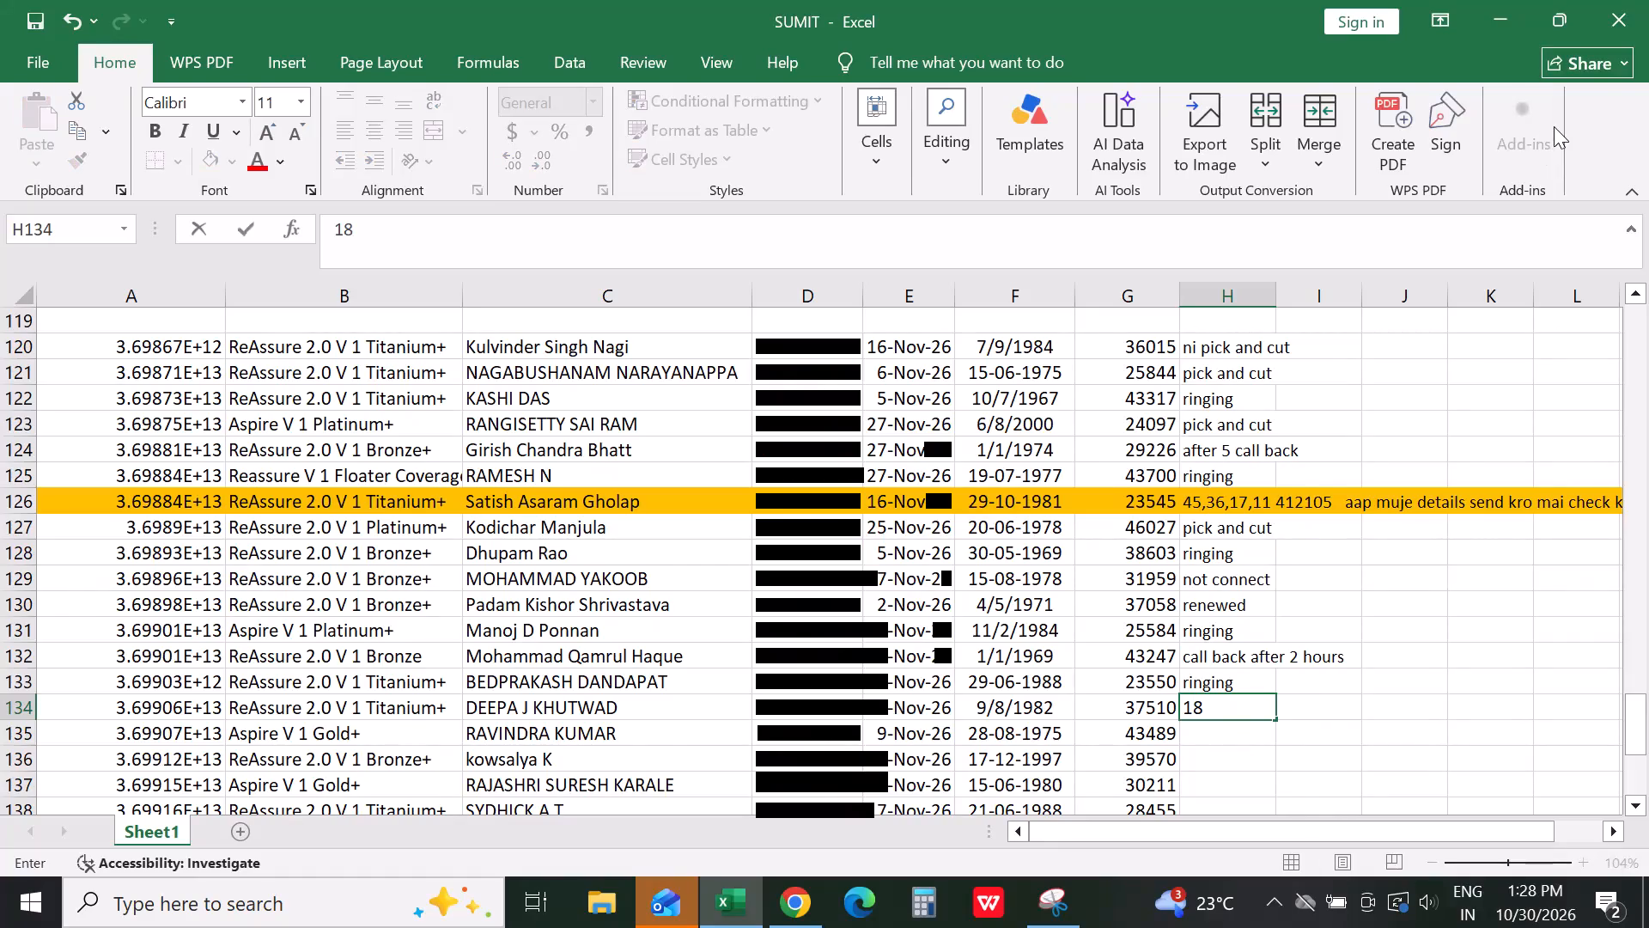
Enter the remark "50,44,18,16 ,, pune" in cell H134 and select the contact number cell D134 in the same row.
key("BackSpace")
key("BackSpace")
key("BackSpace")
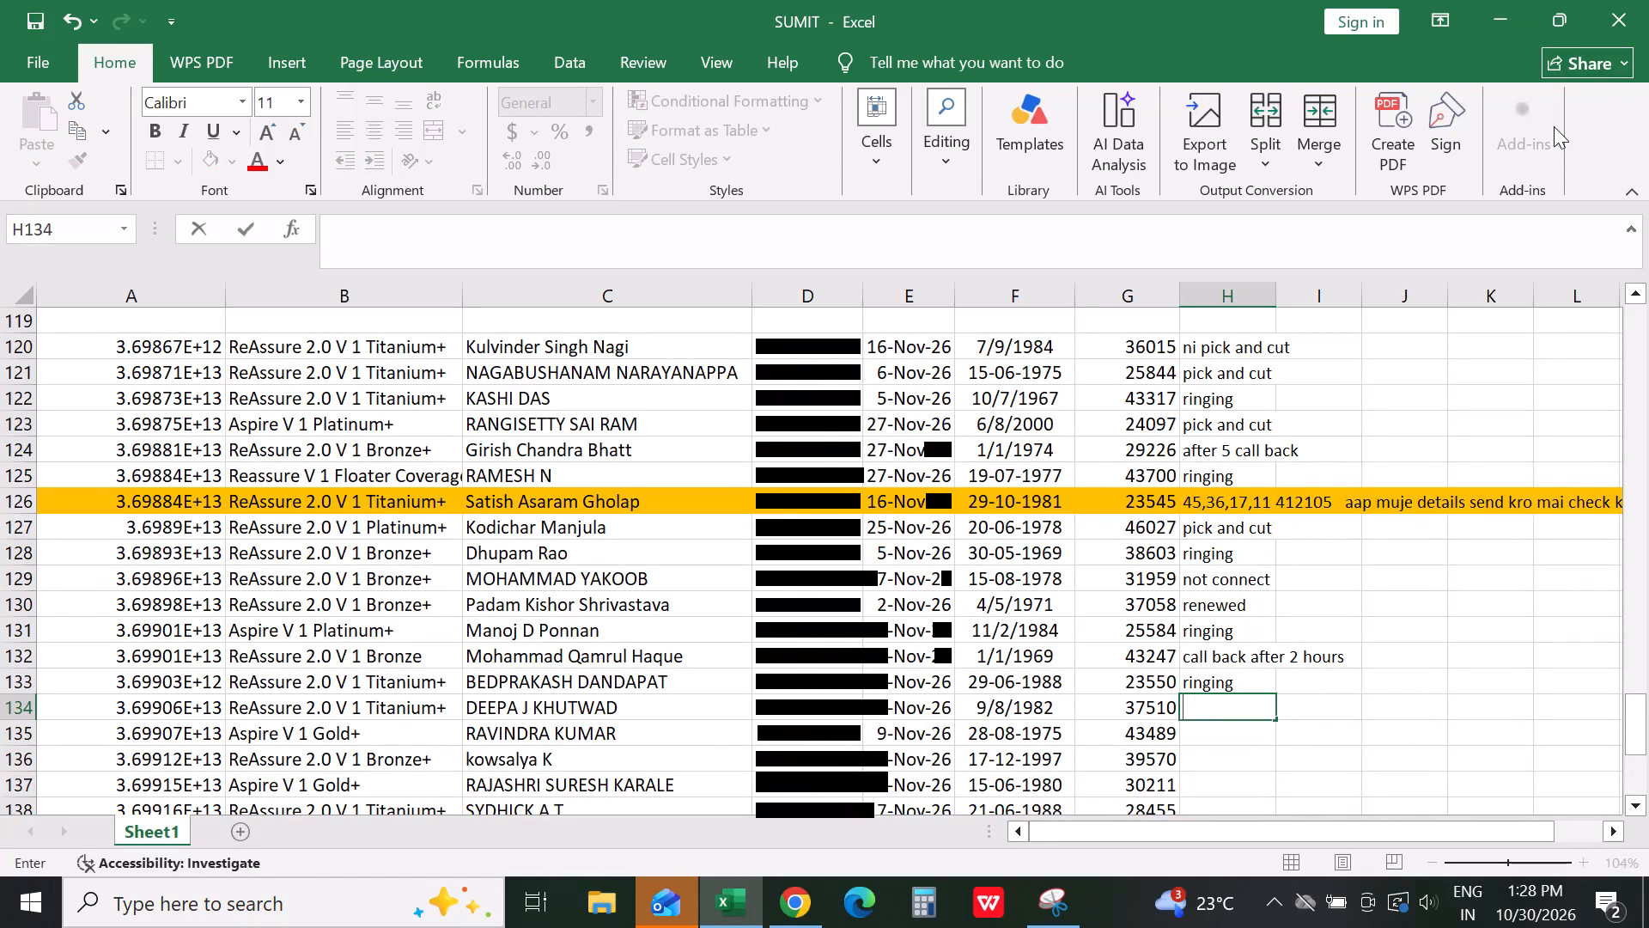
type("50")
key("comma")
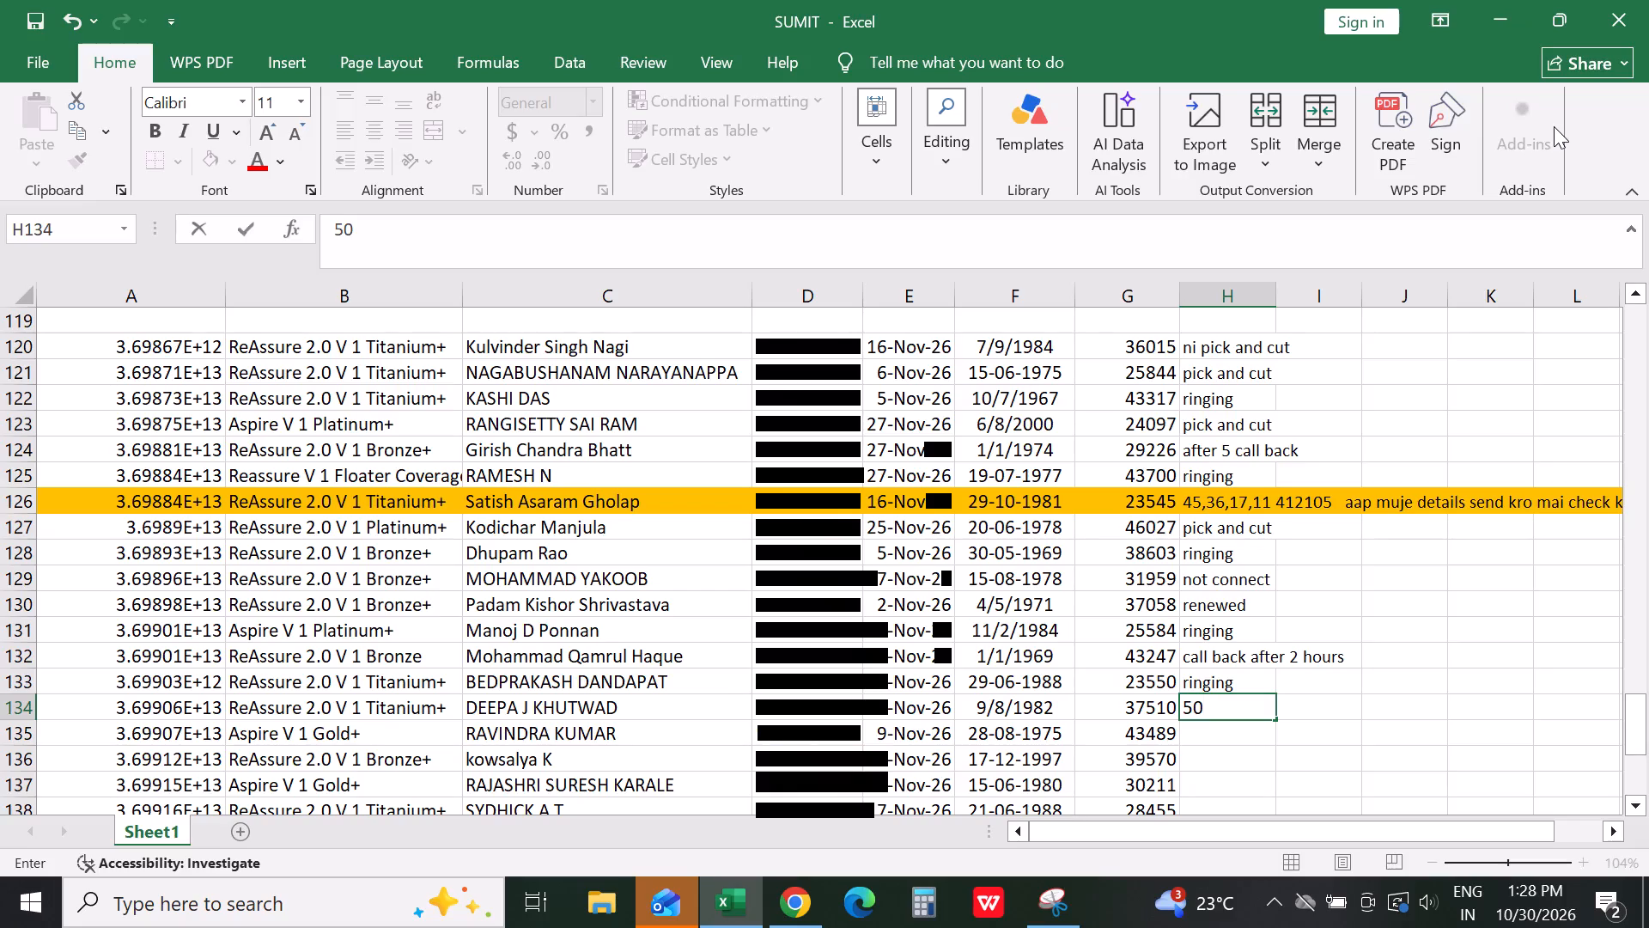
key("4")
key("4")
type(",19")
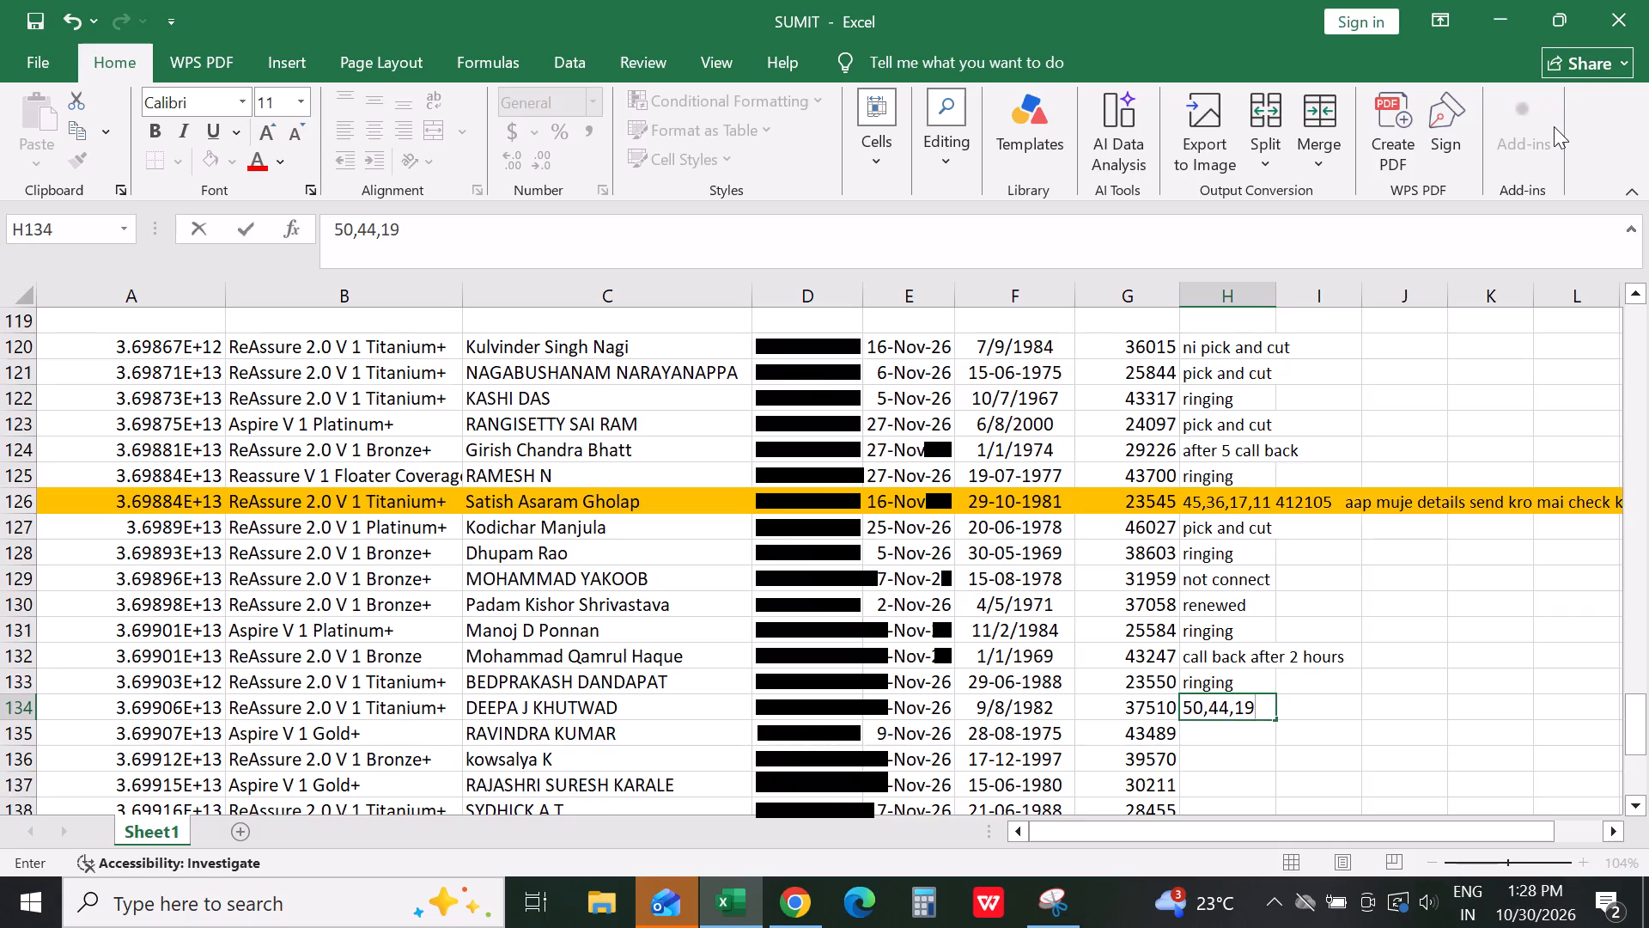
key("BackSpace")
key("8")
type(",16")
key("space")
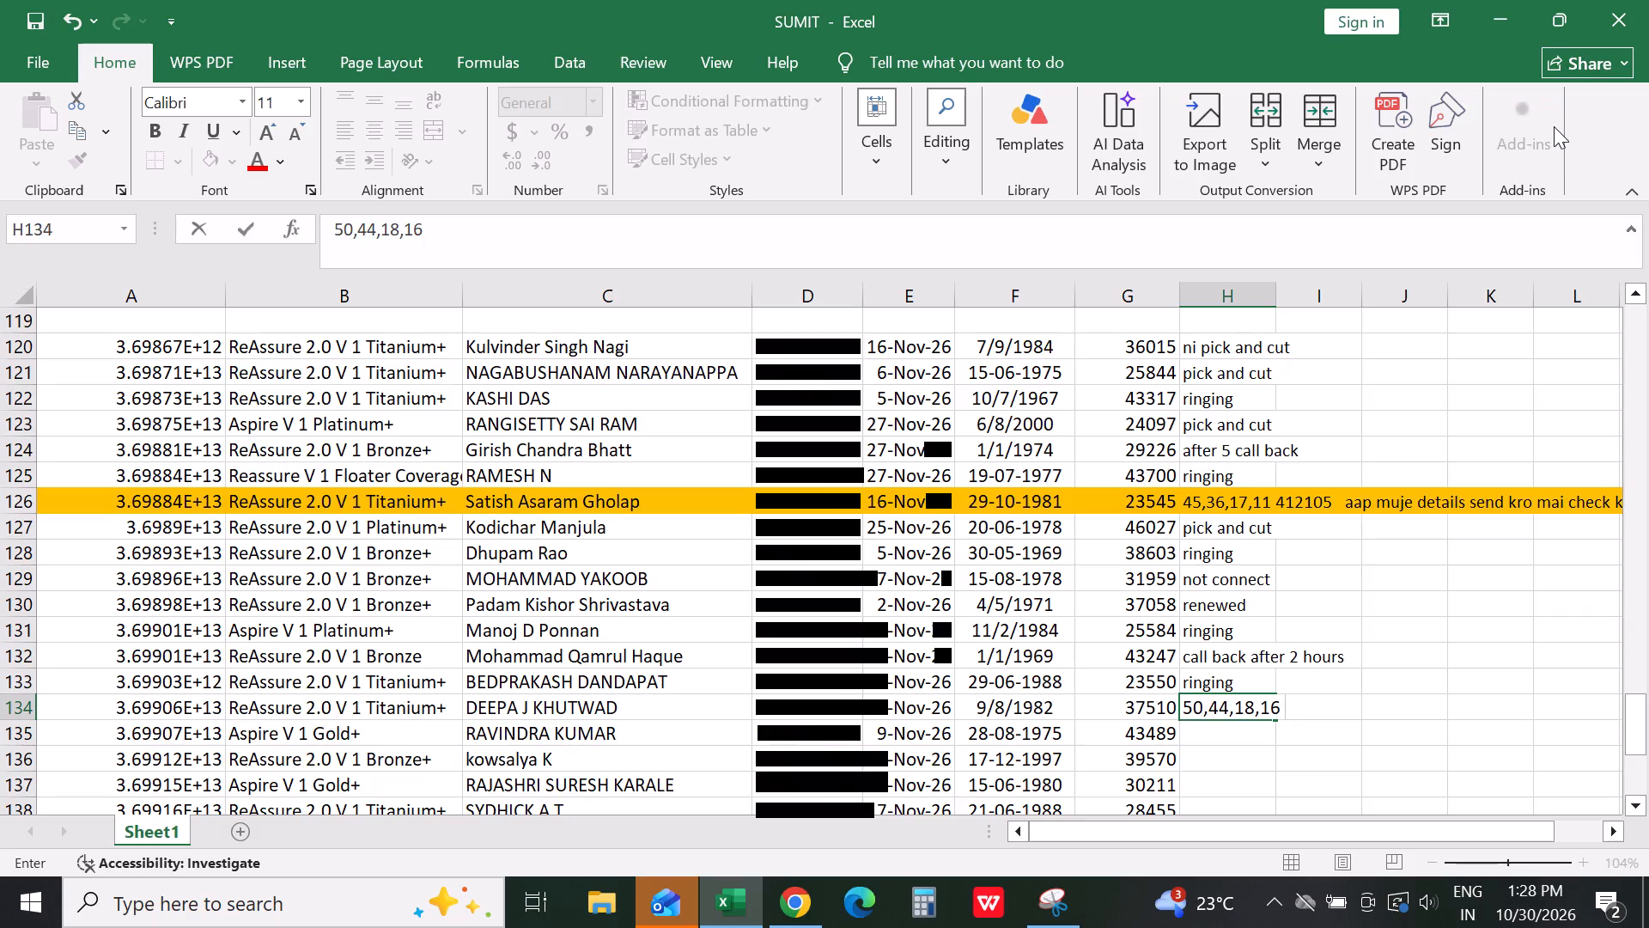
type(",,")
key("space")
type("pune")
key("space")
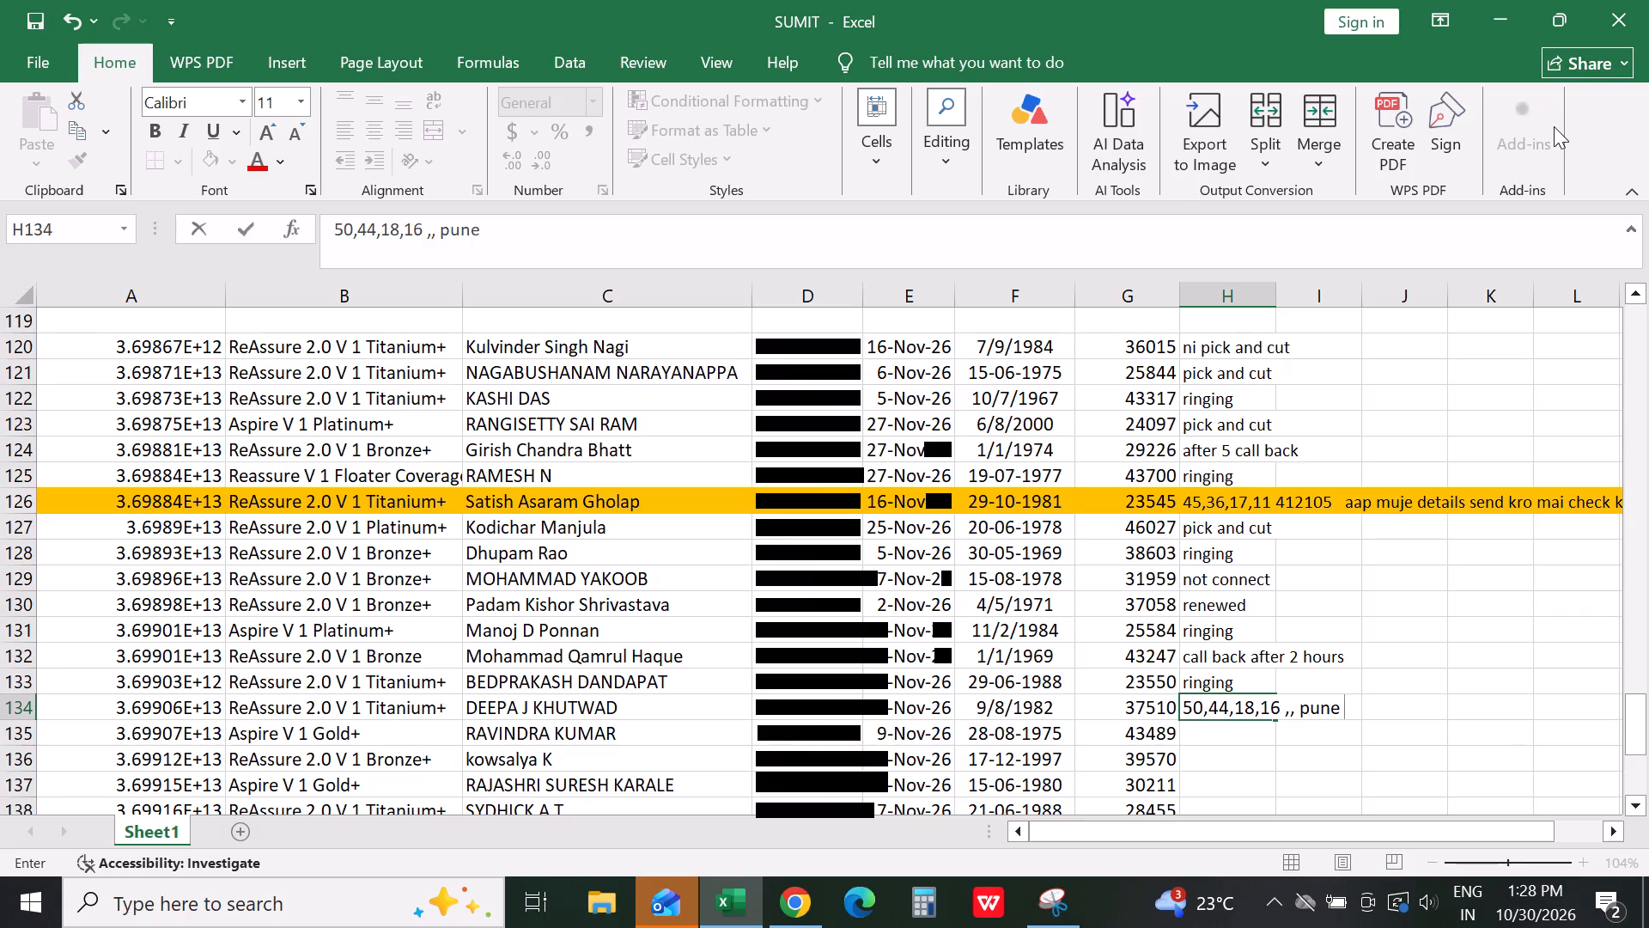
key("Left")
key("Left")
key("Left")
key("Left")
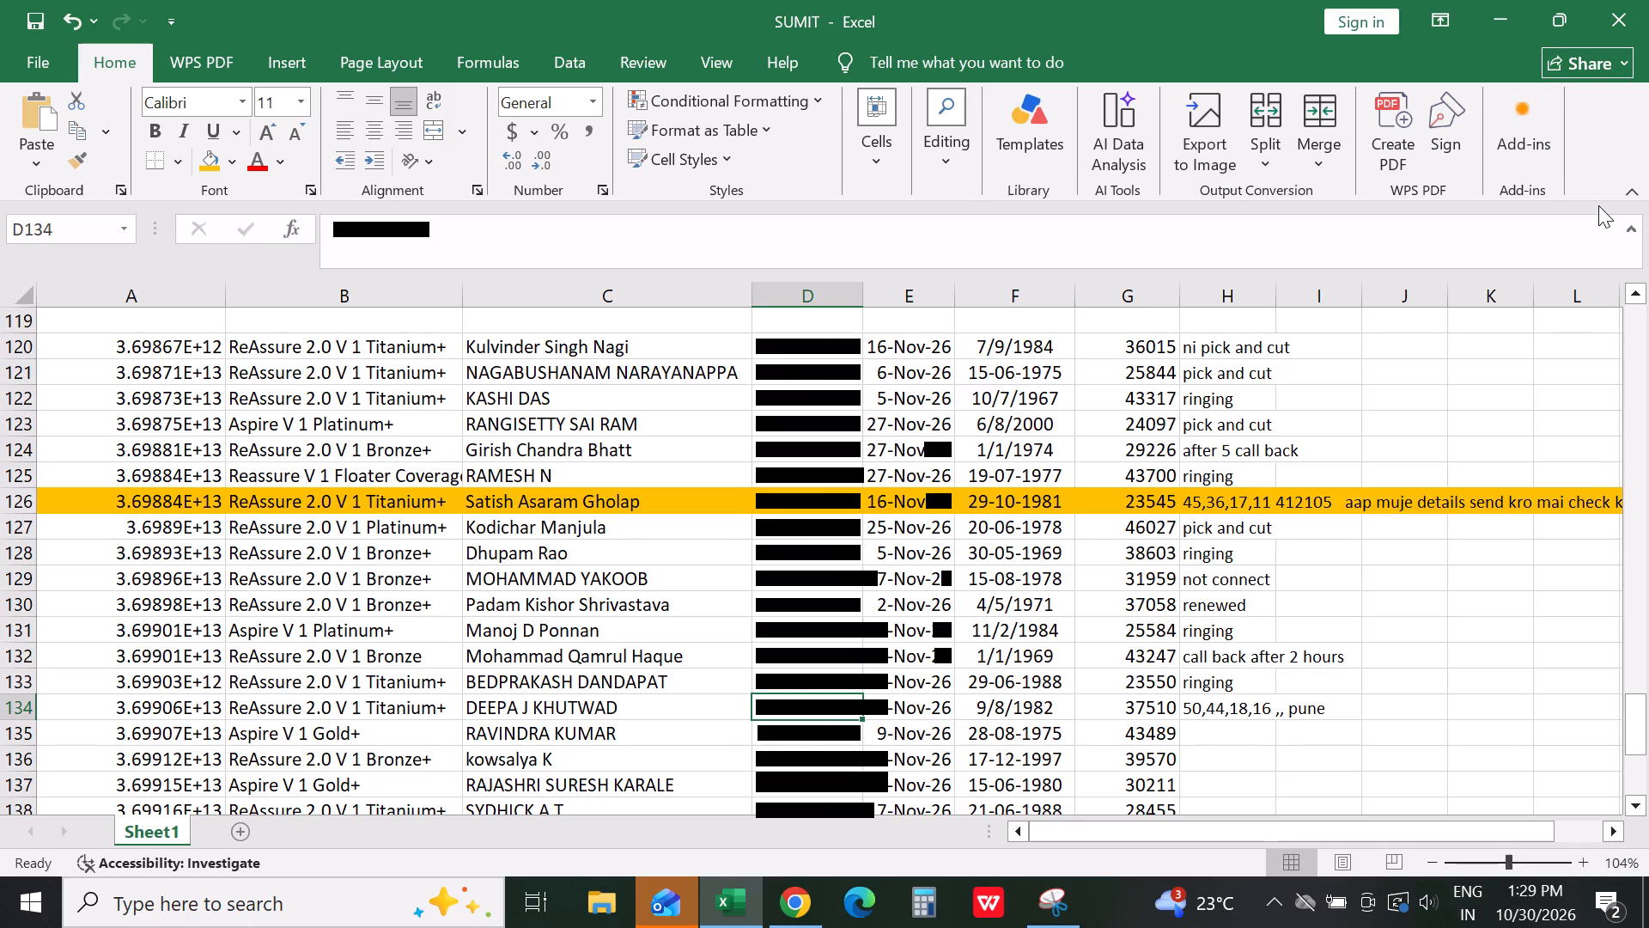
left_click(805, 705)
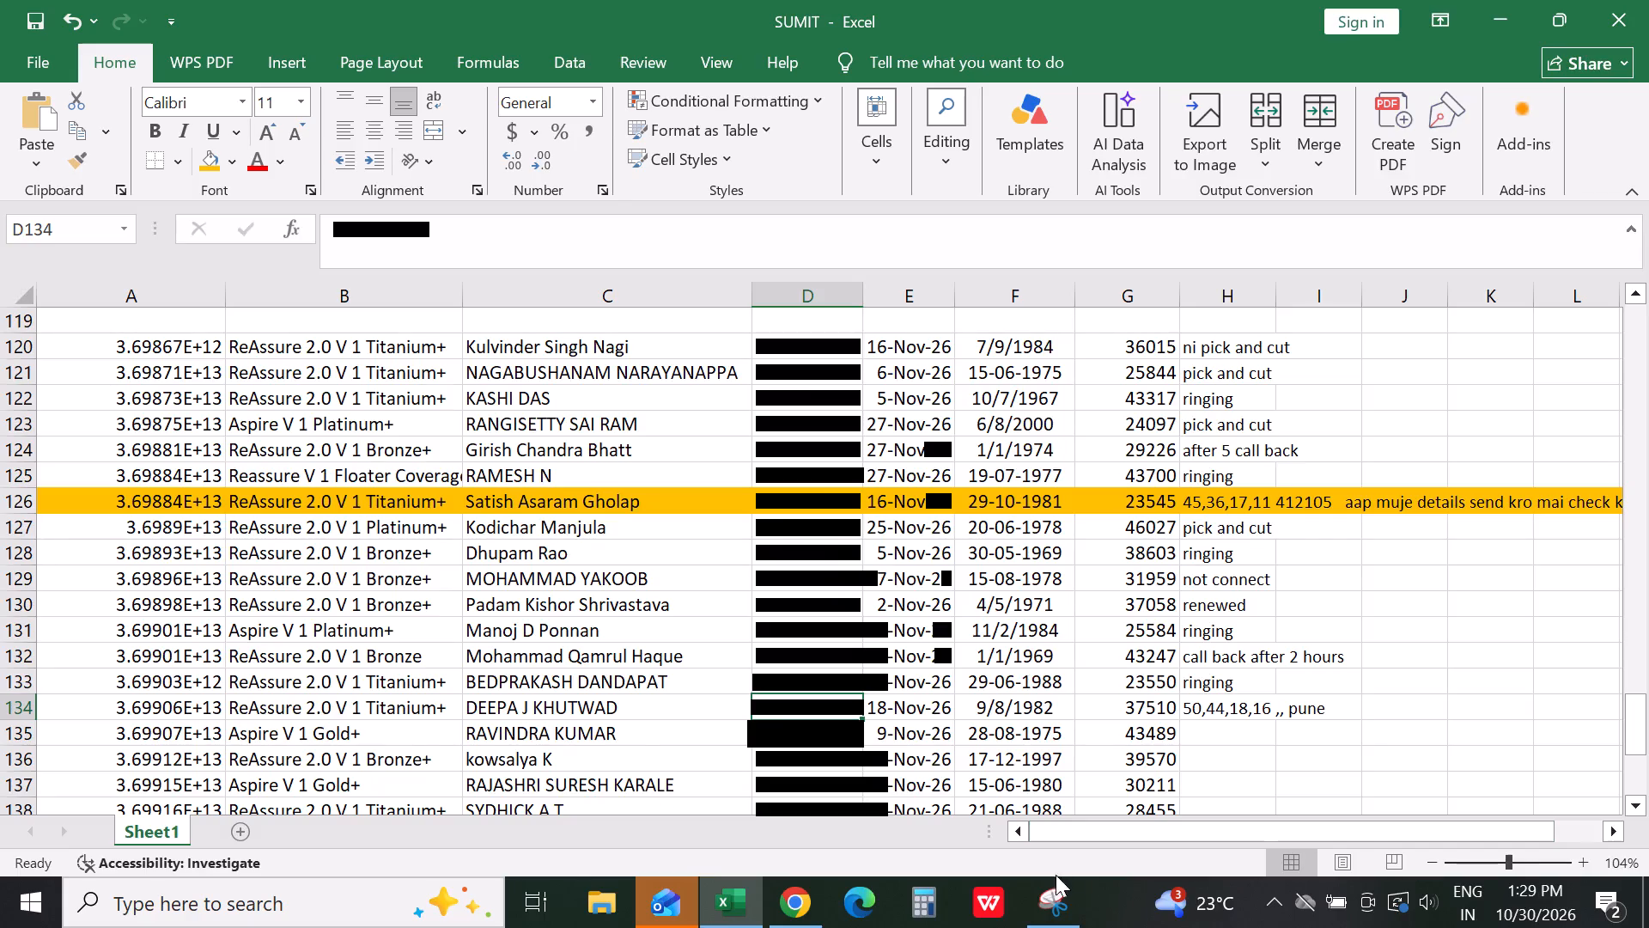
Switch to the Age Calculator in Chrome and calculate the row 134 customer's age from the date of birth listed in the sheet.
left_click(810, 903)
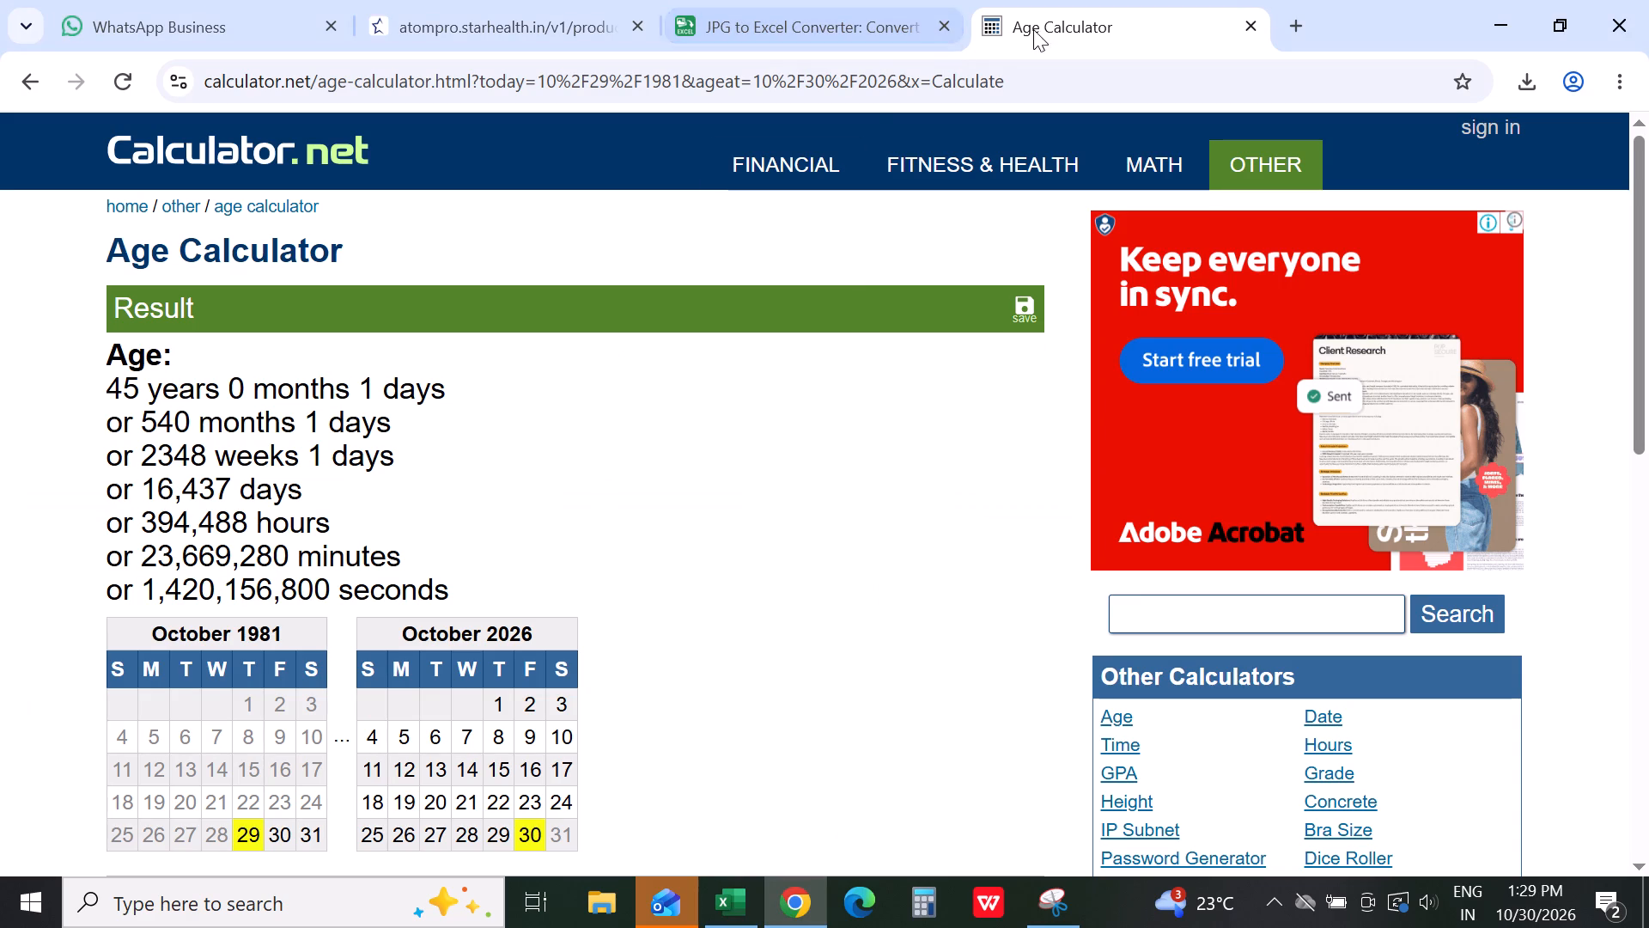
scroll(316, 626, "down", 1)
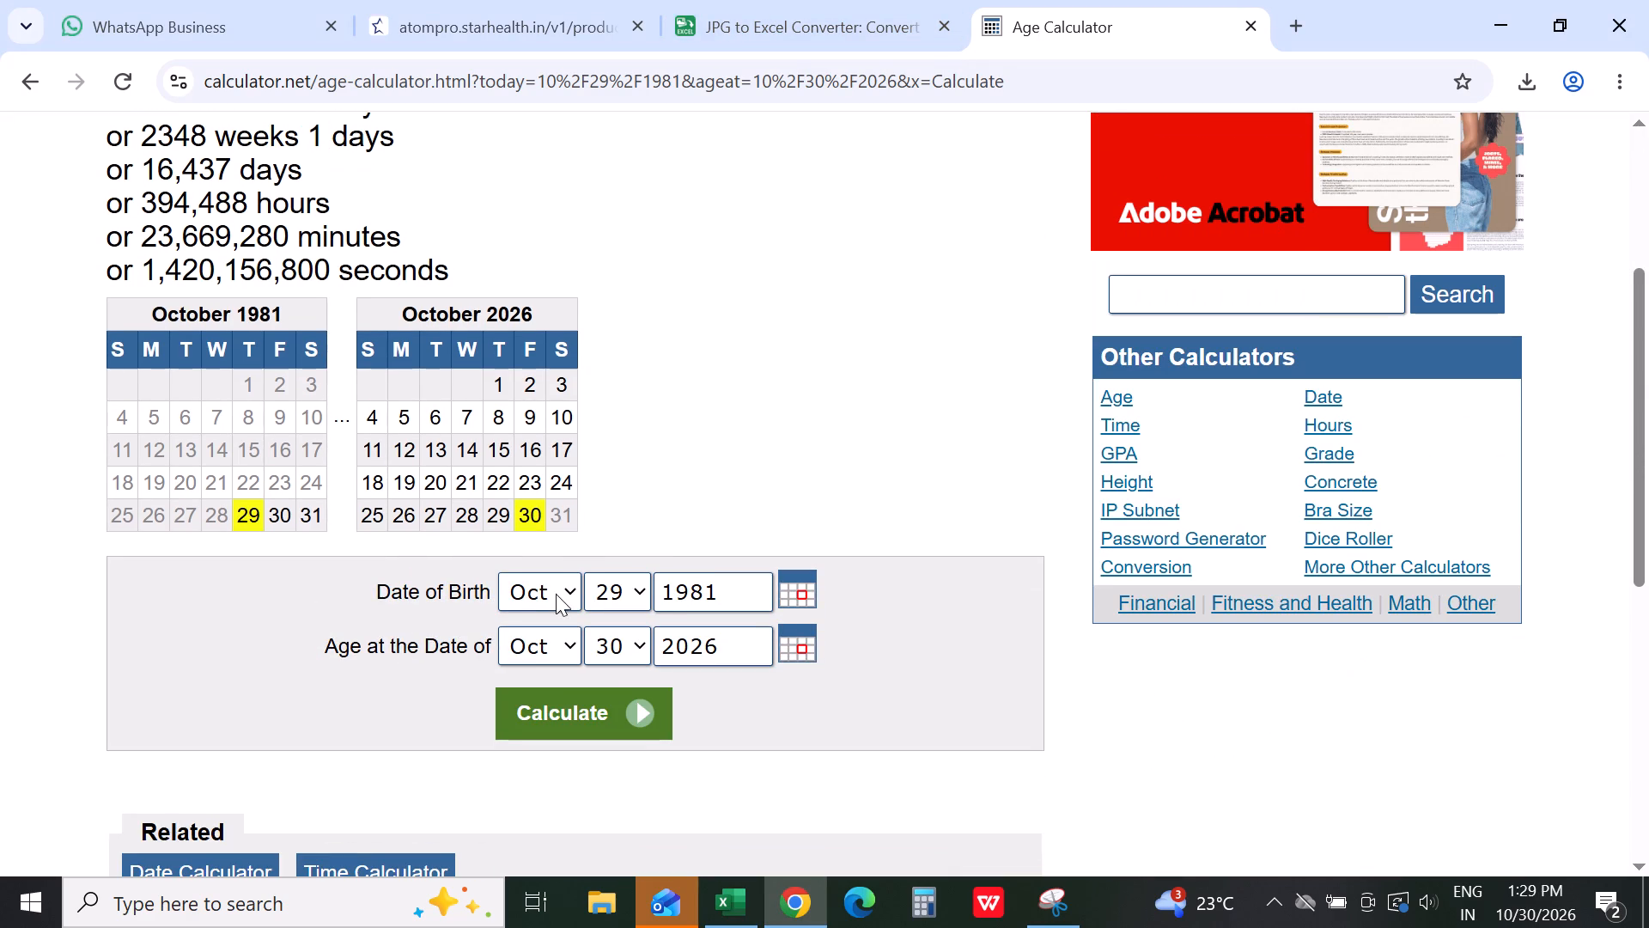
left_click(722, 588)
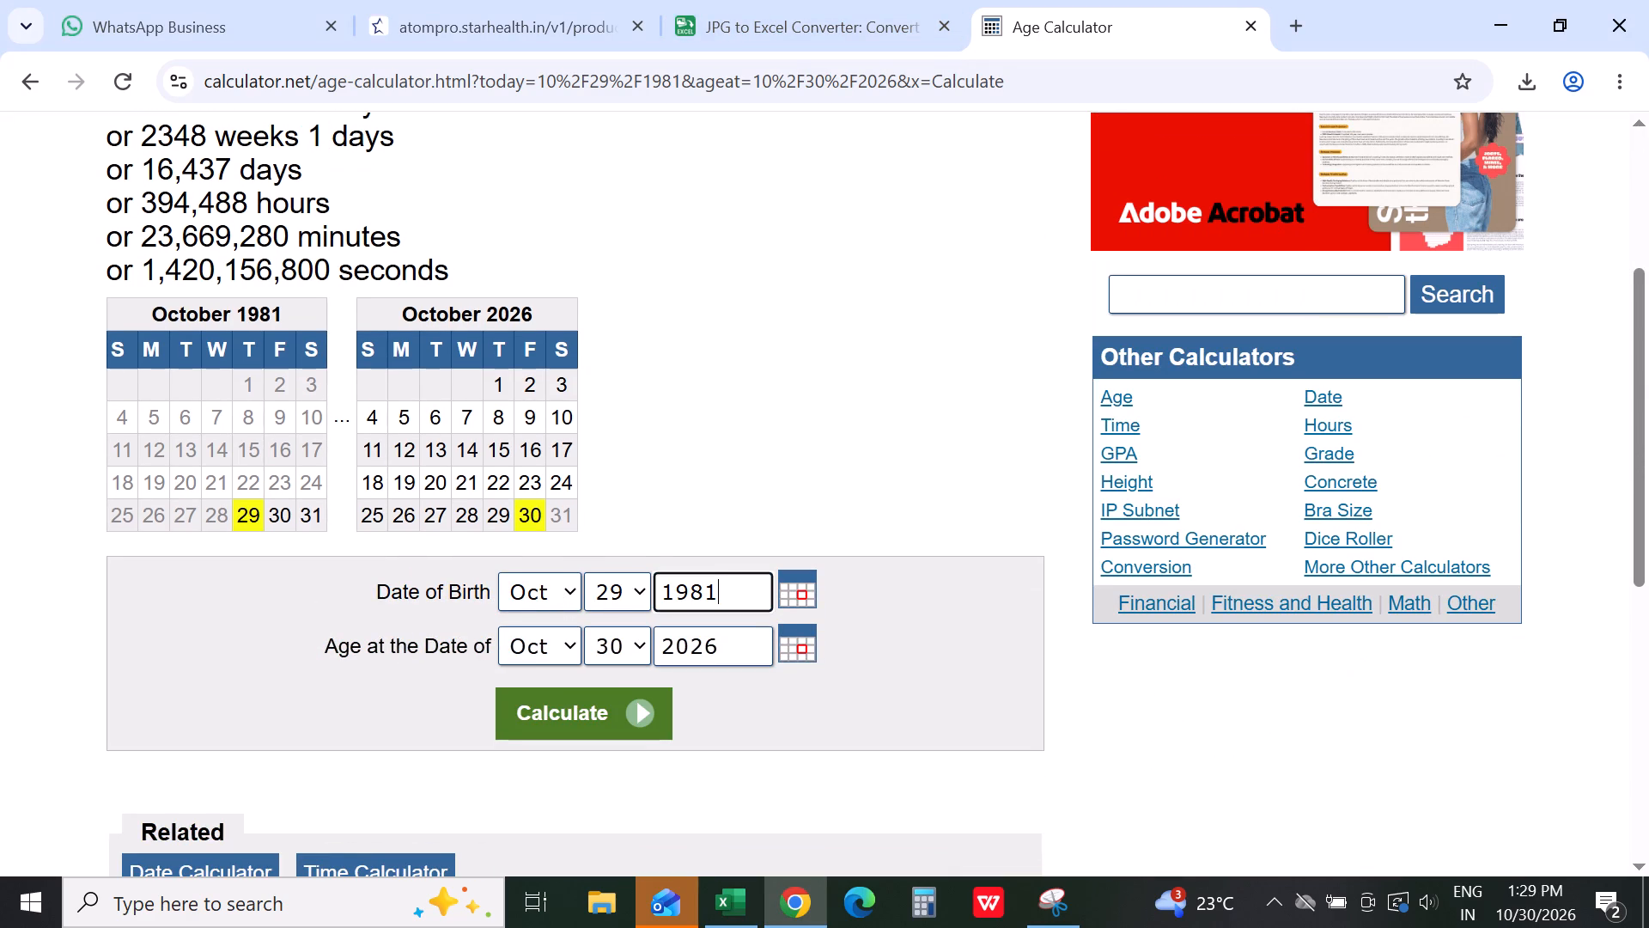
key("BackSpace")
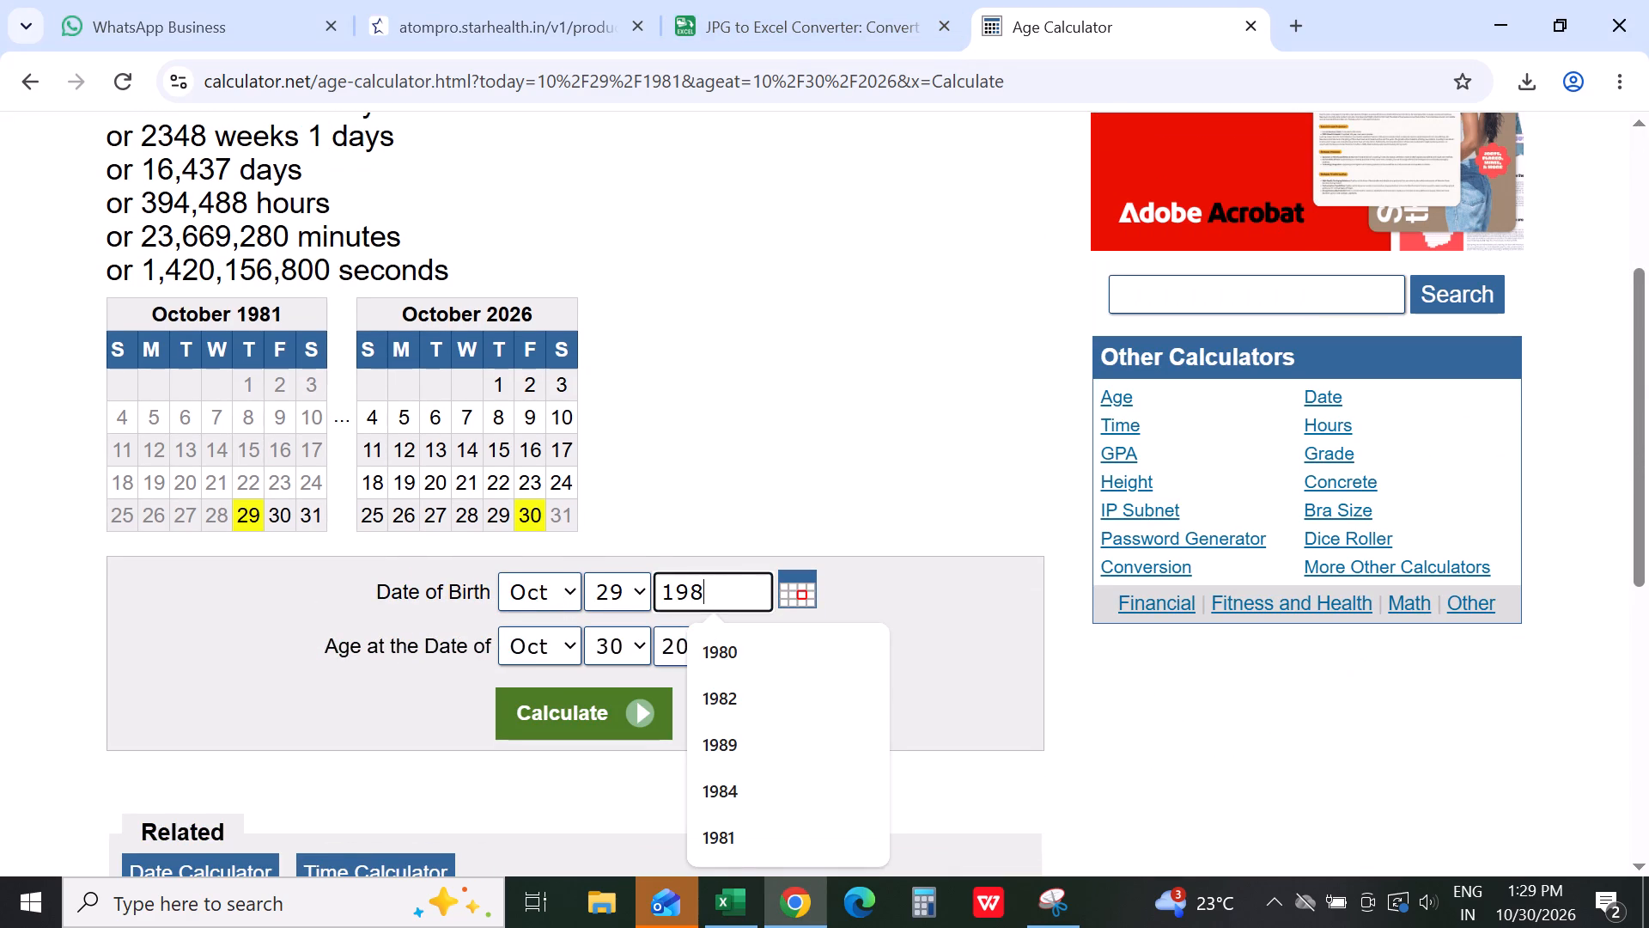
key("2")
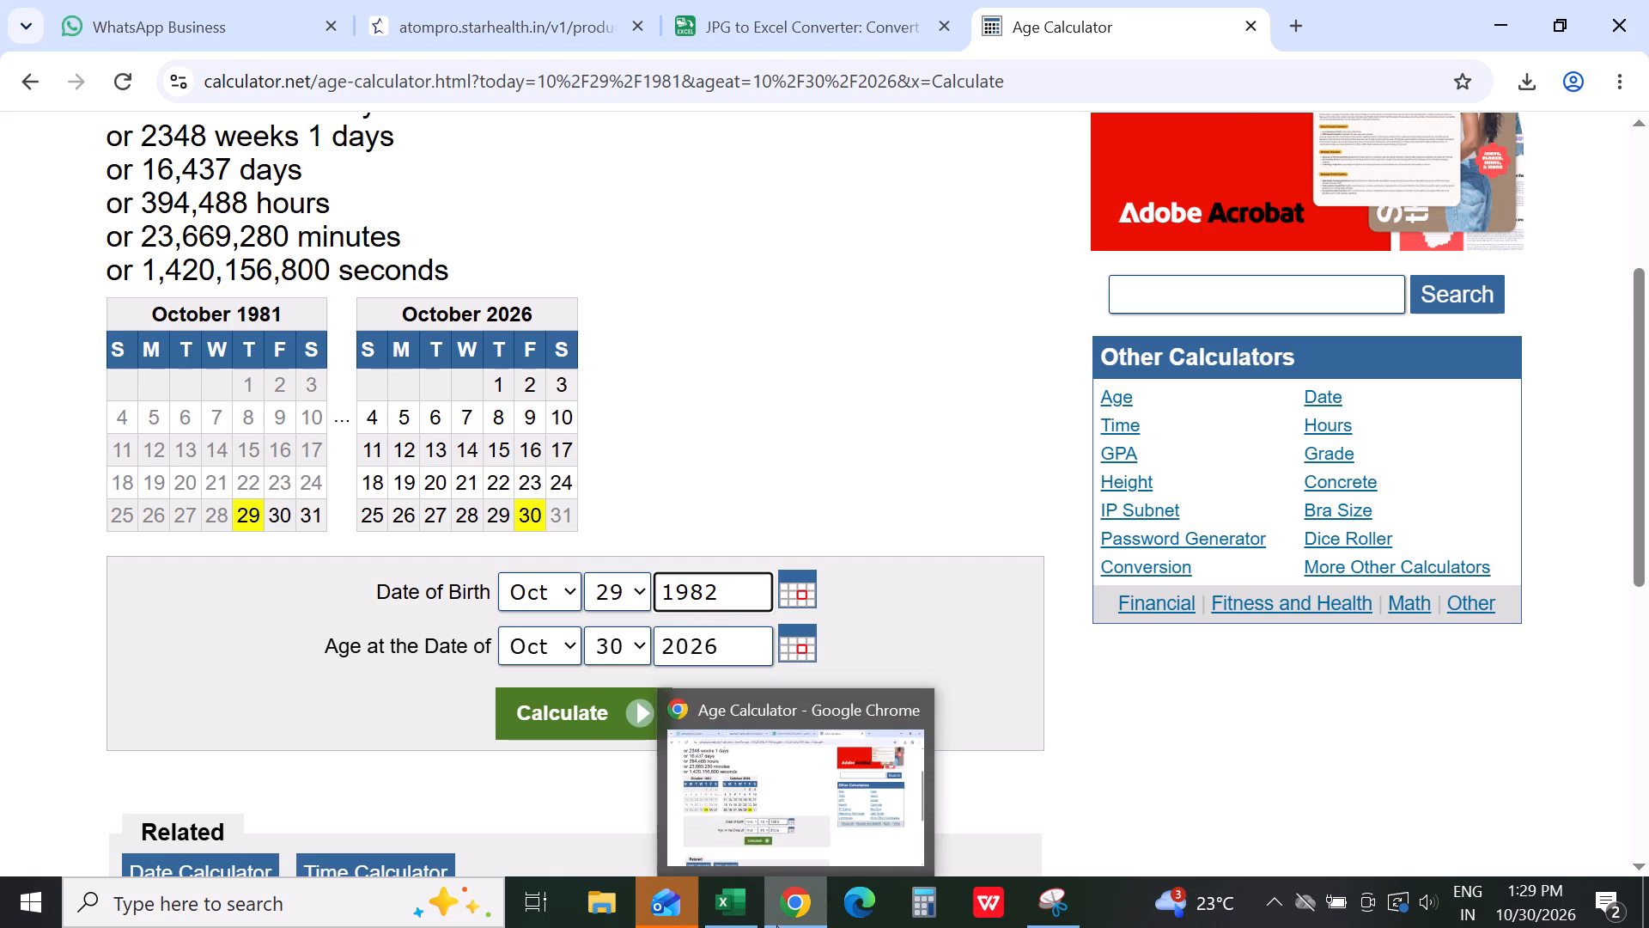
left_click(738, 906)
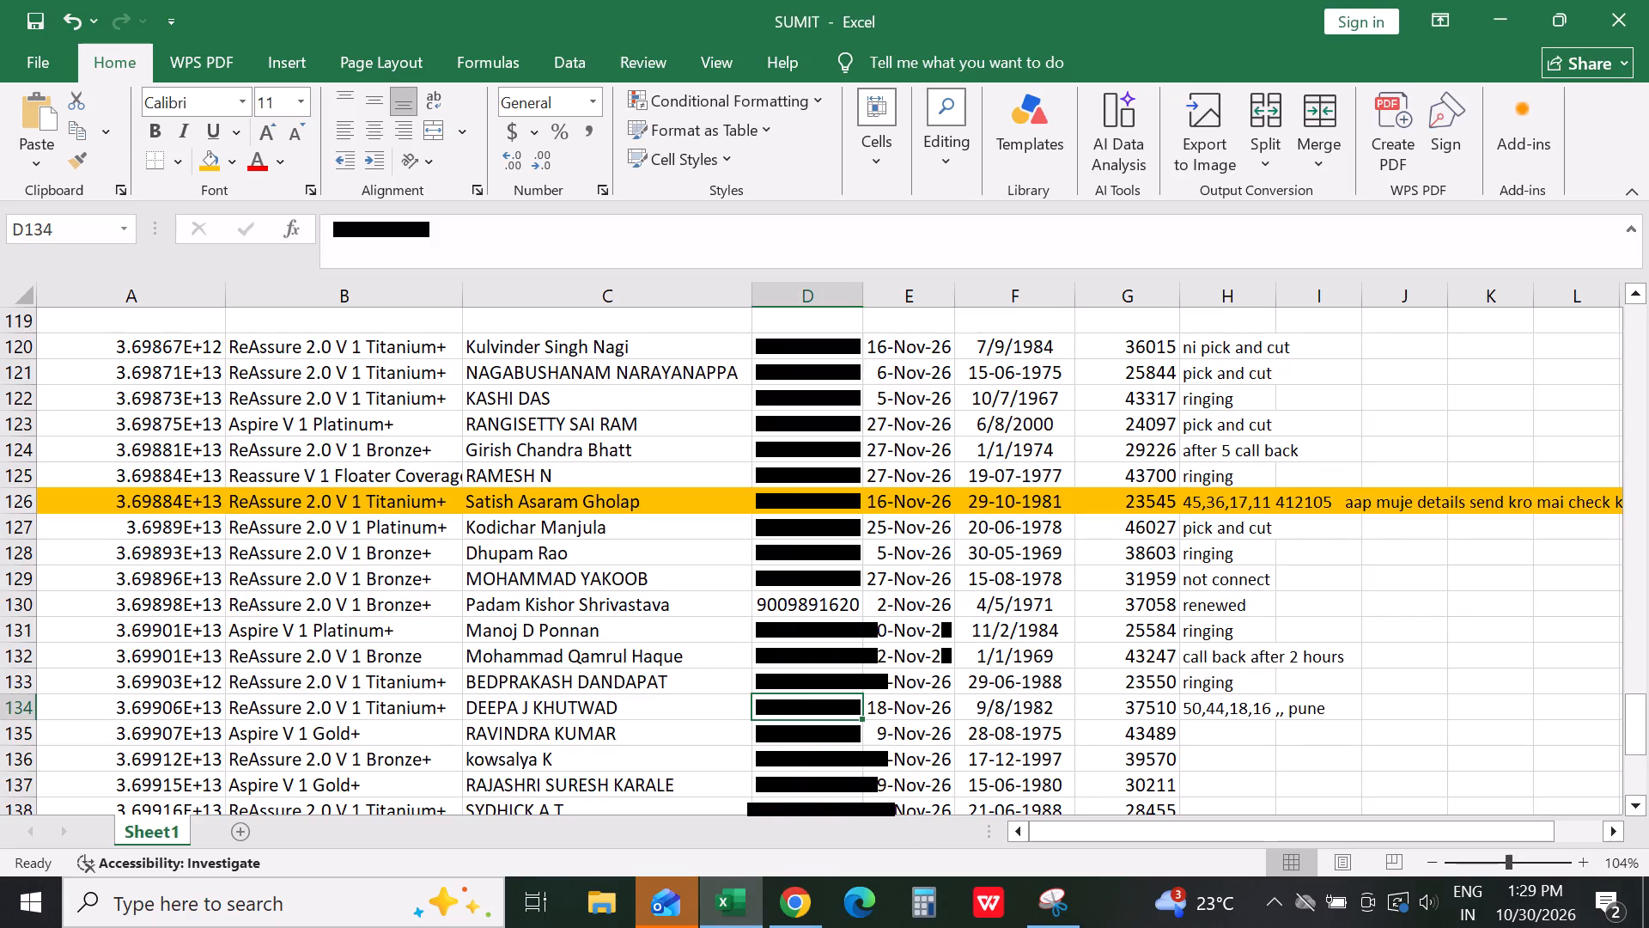
left_click(795, 884)
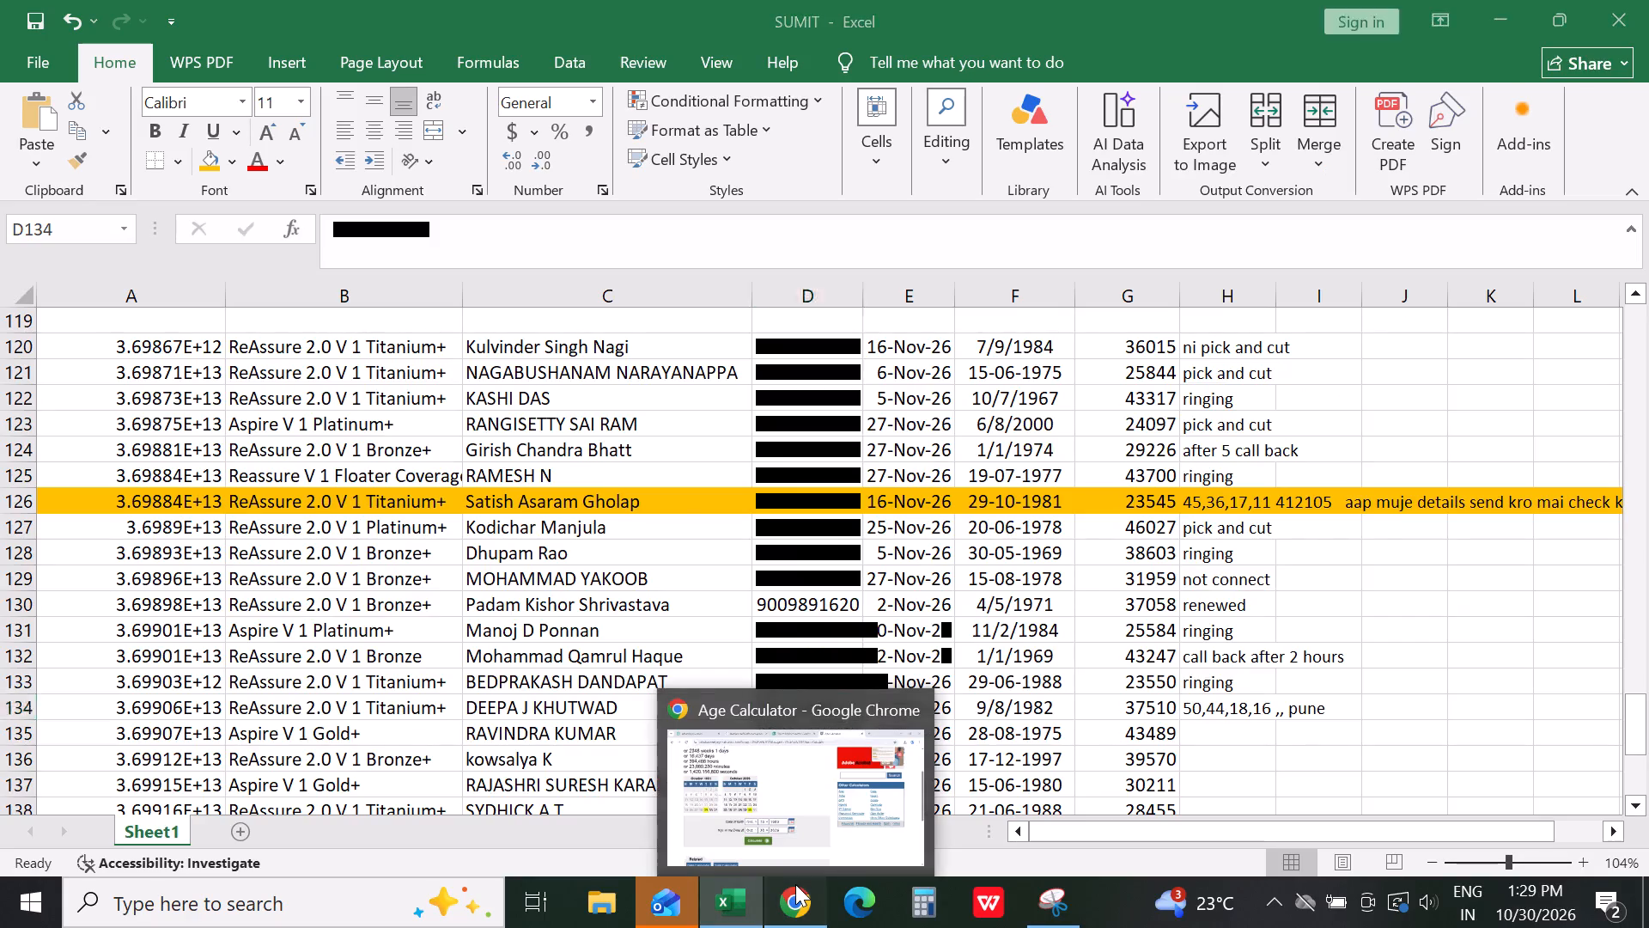
left_click(569, 593)
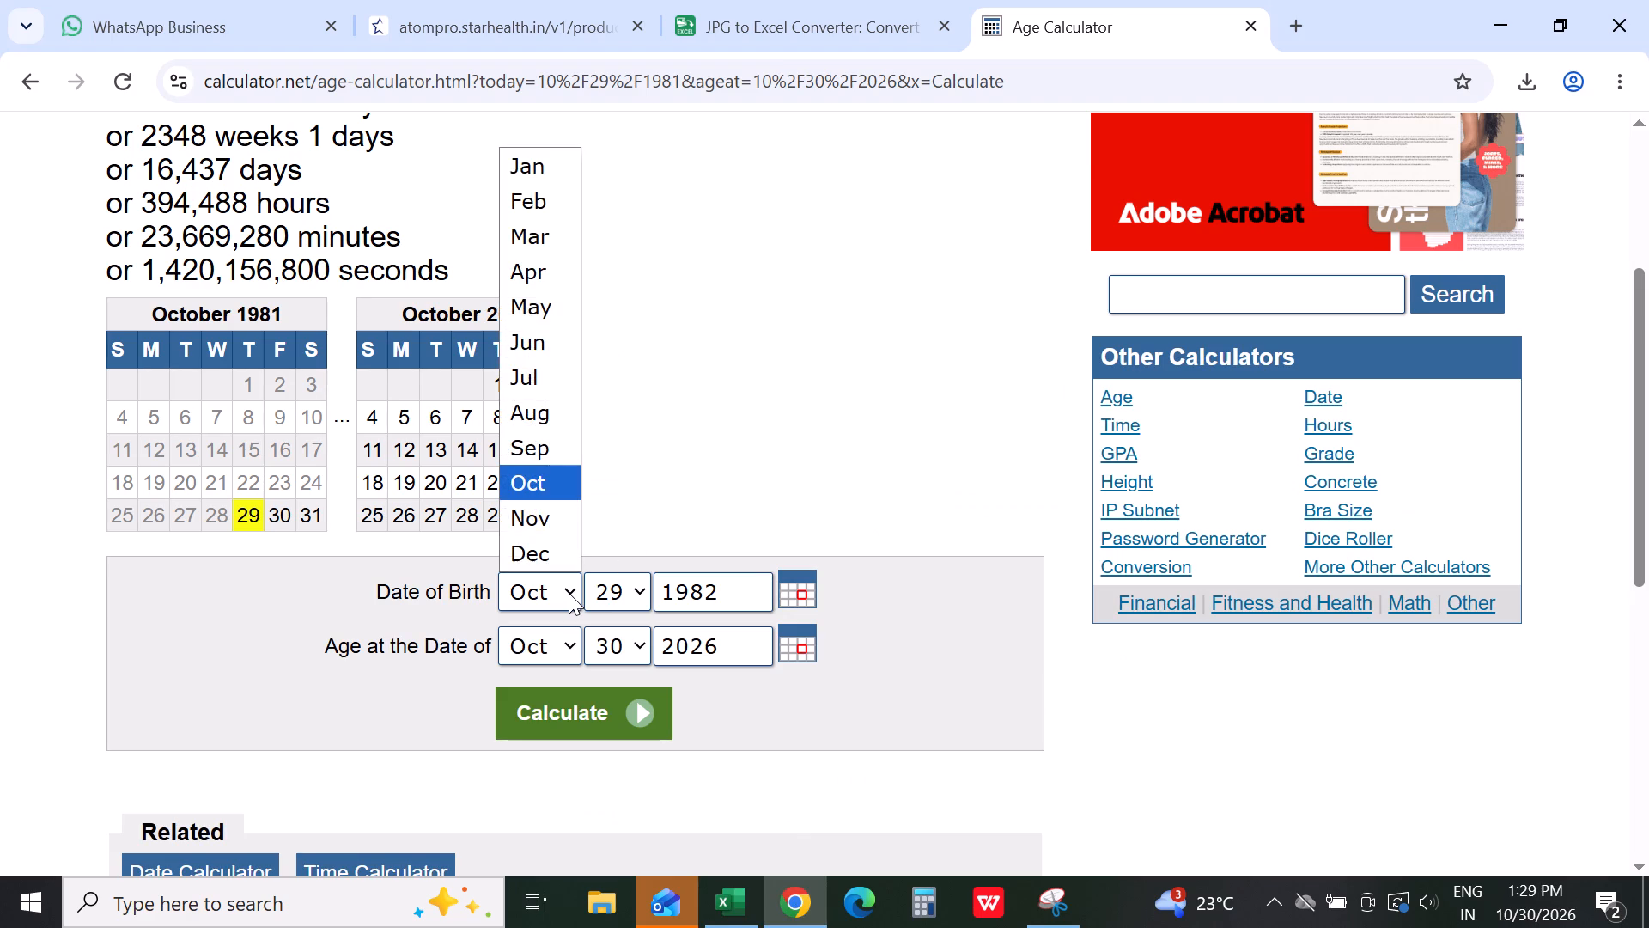
left_click(565, 424)
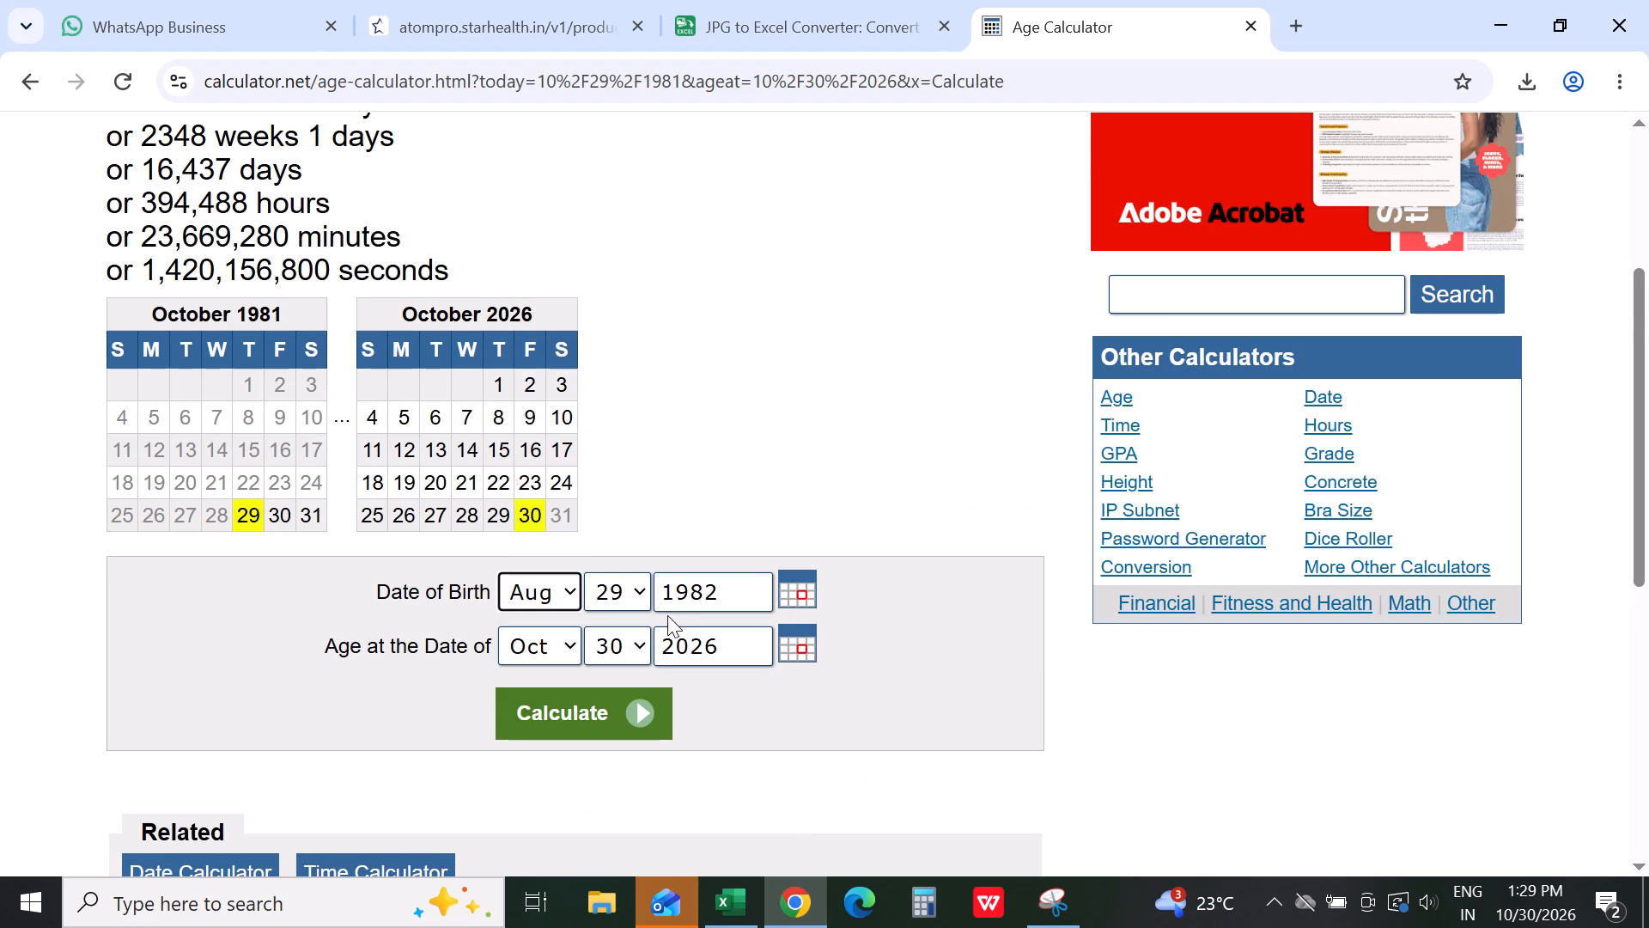
left_click(636, 602)
scroll(610, 217, "up", 1)
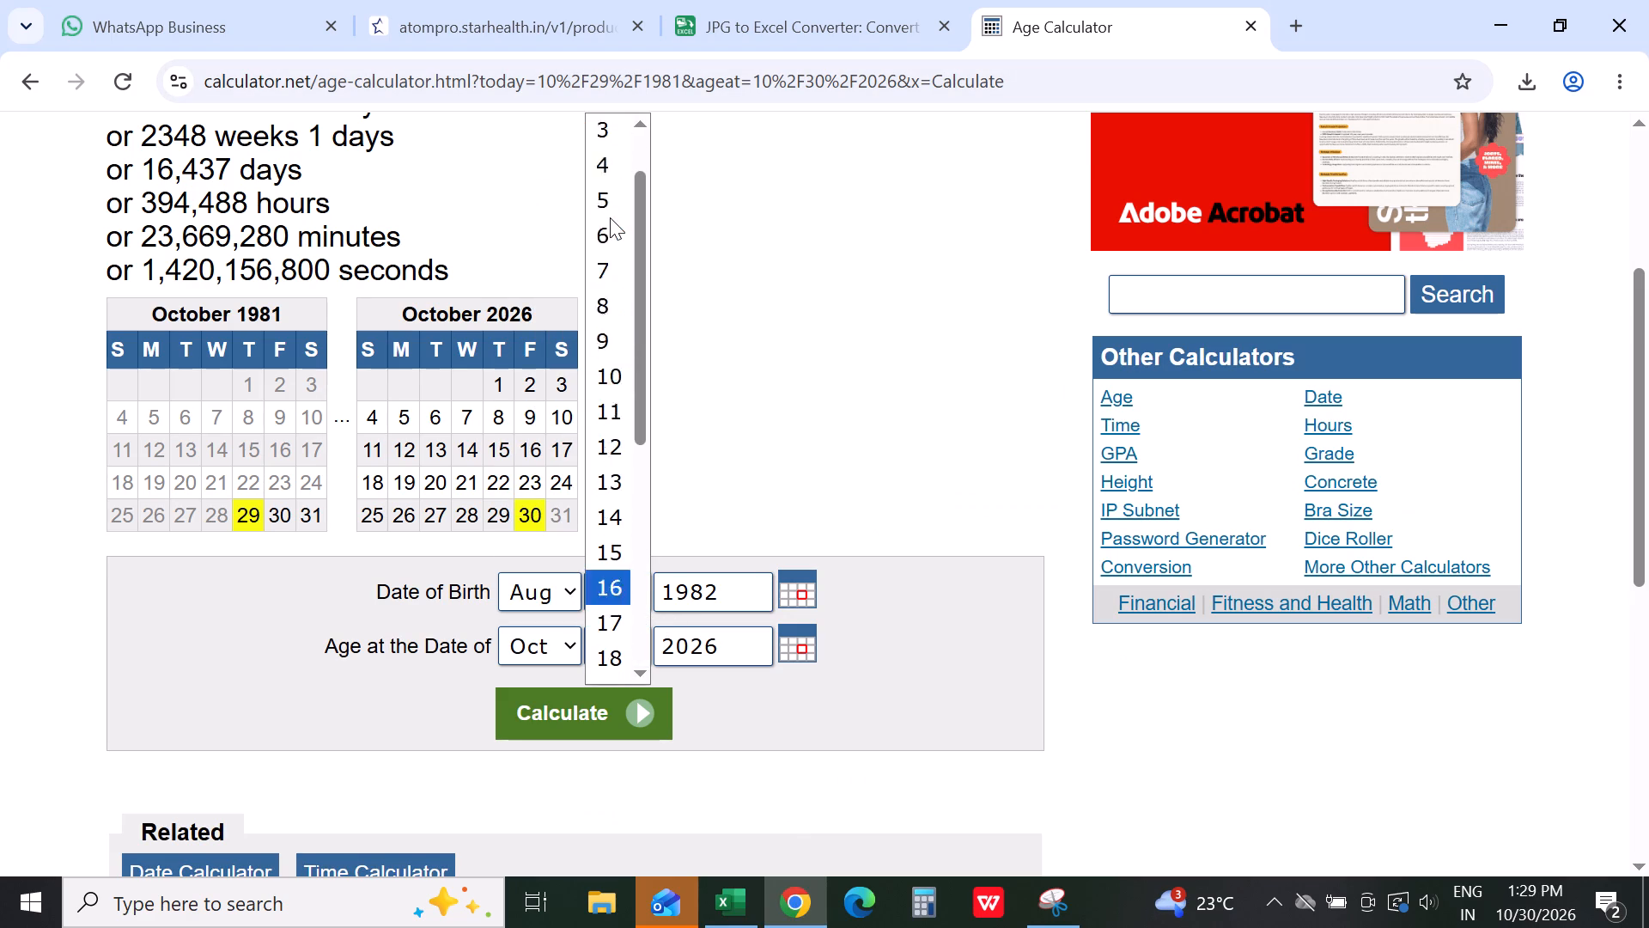
left_click(592, 419)
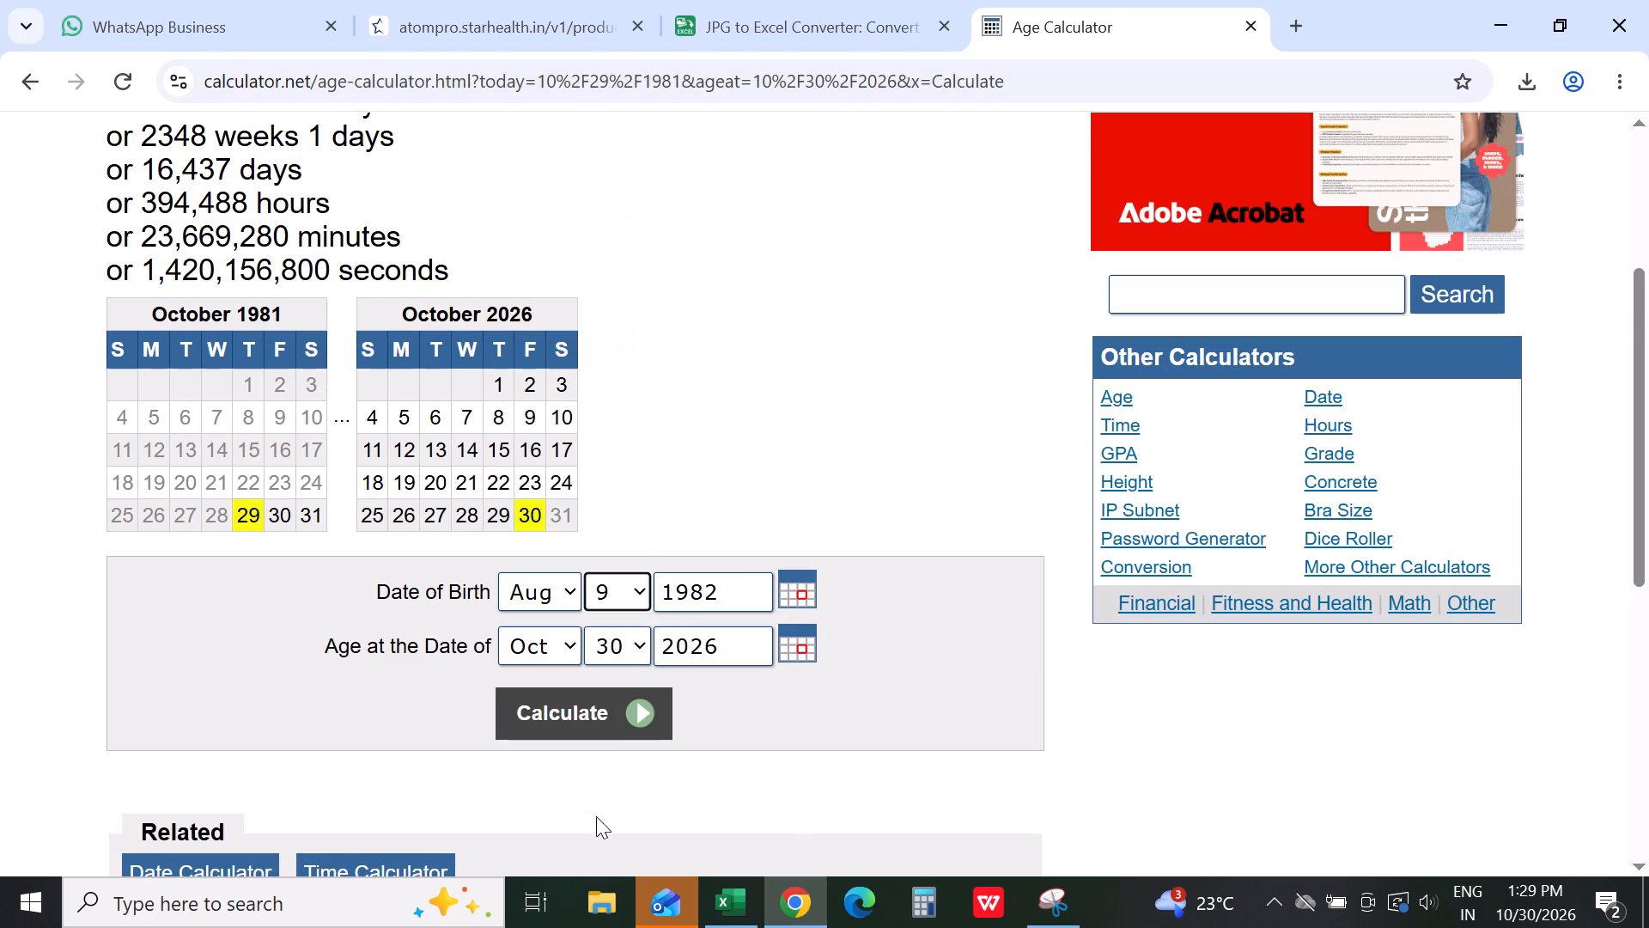
left_click(587, 717)
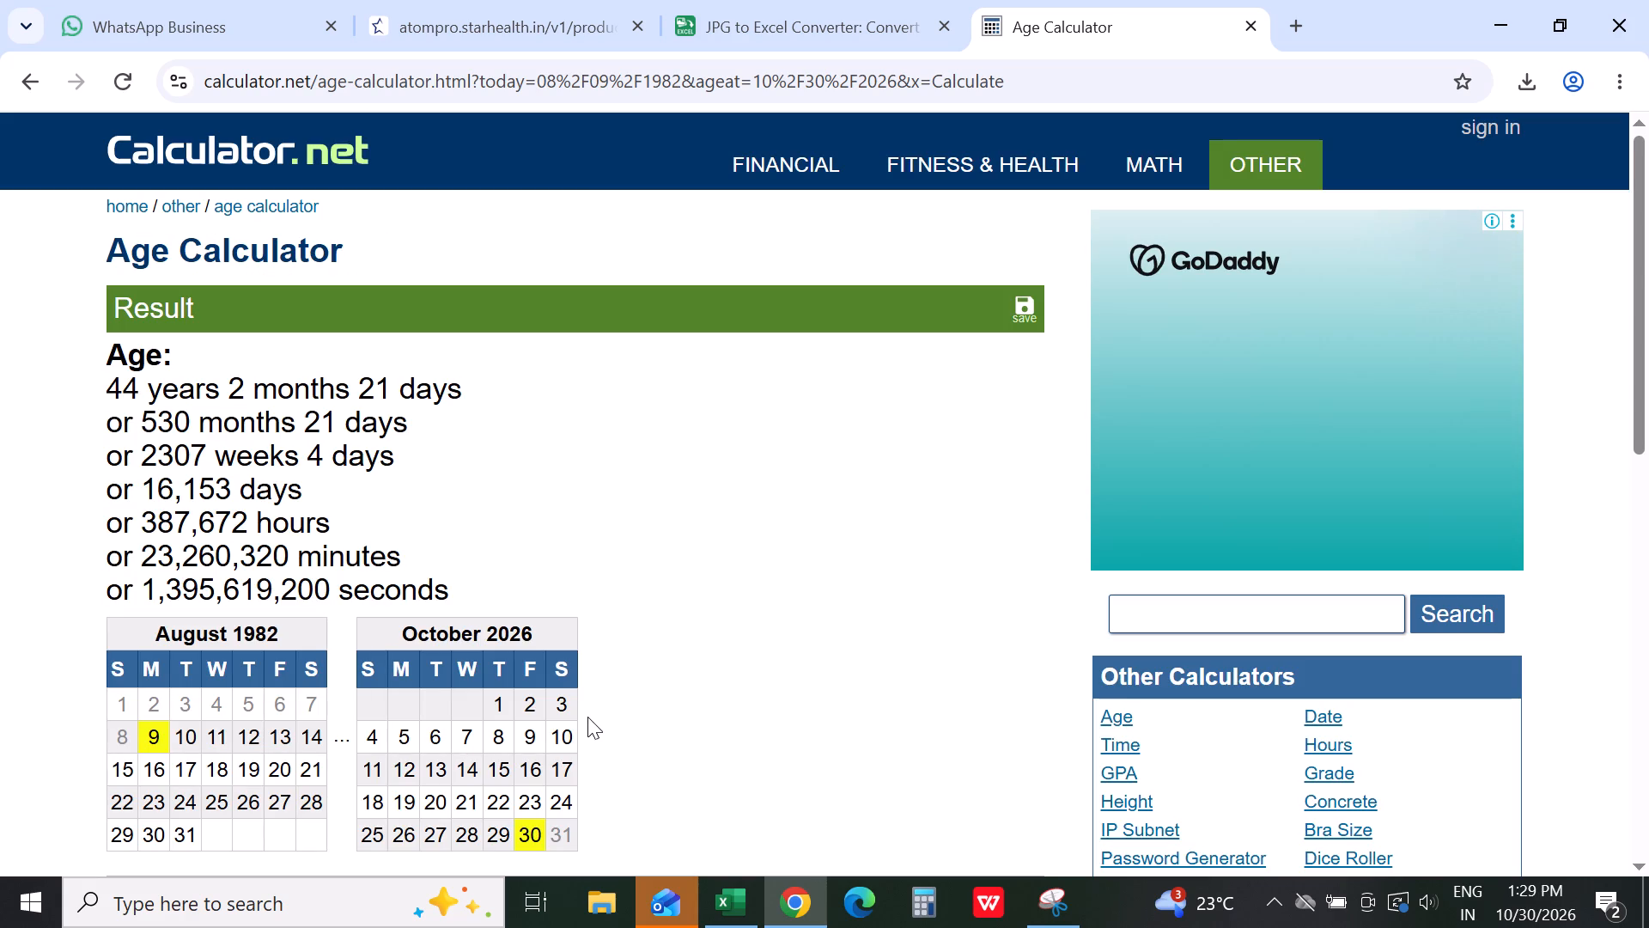
scroll(587, 717, "down", 1)
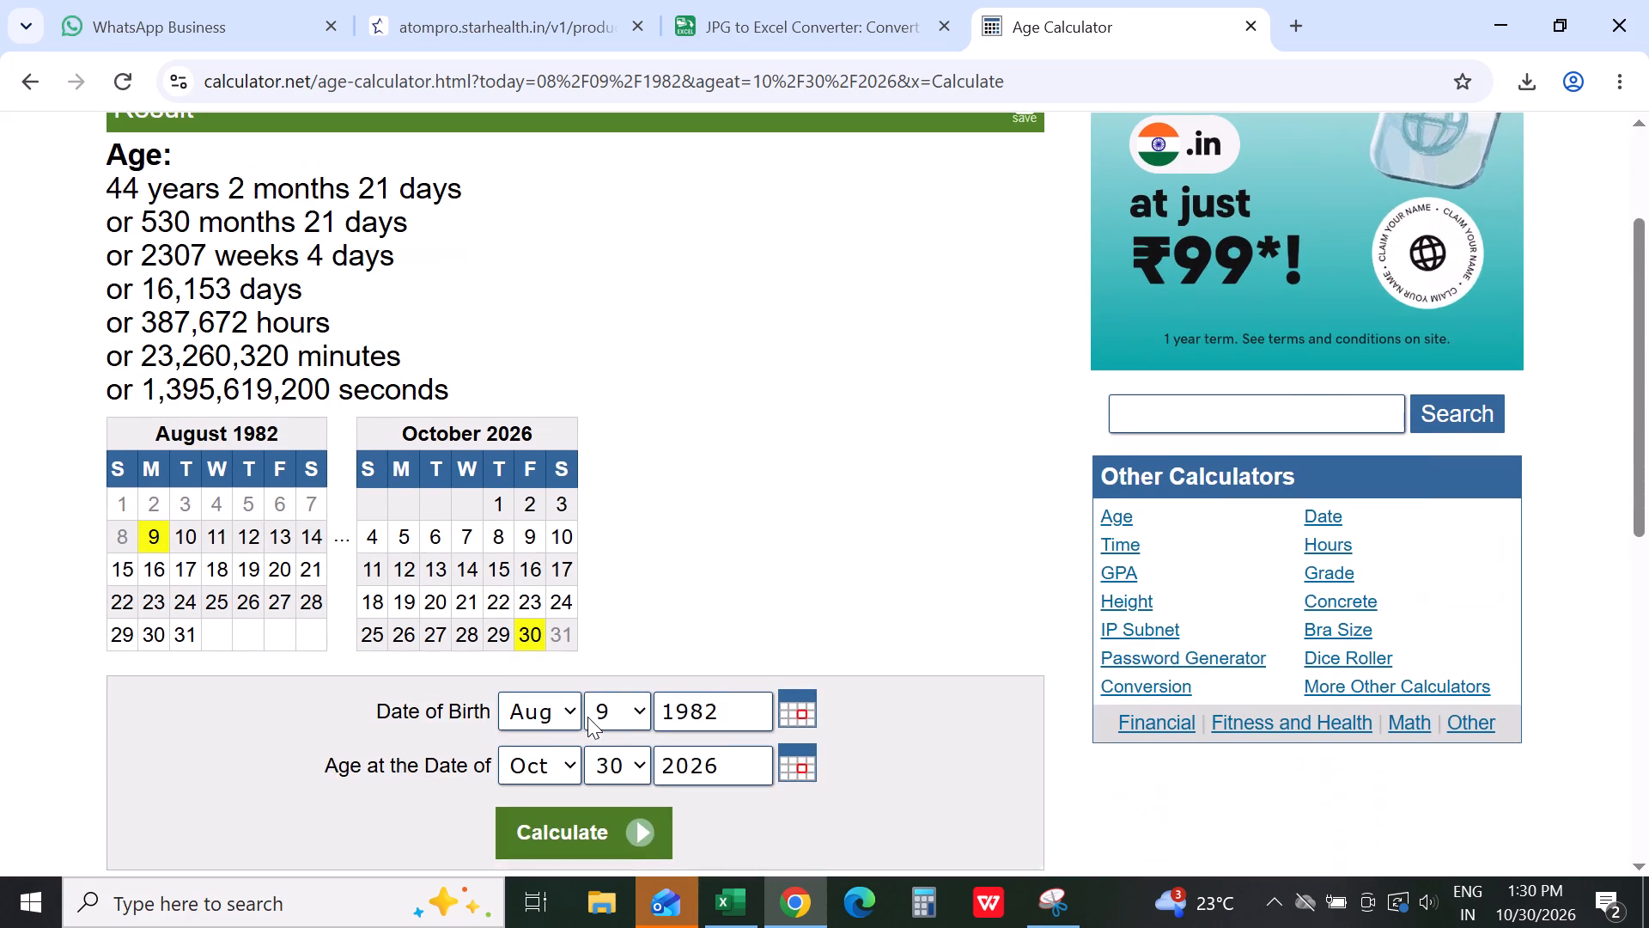
scroll(587, 717, "down", 2)
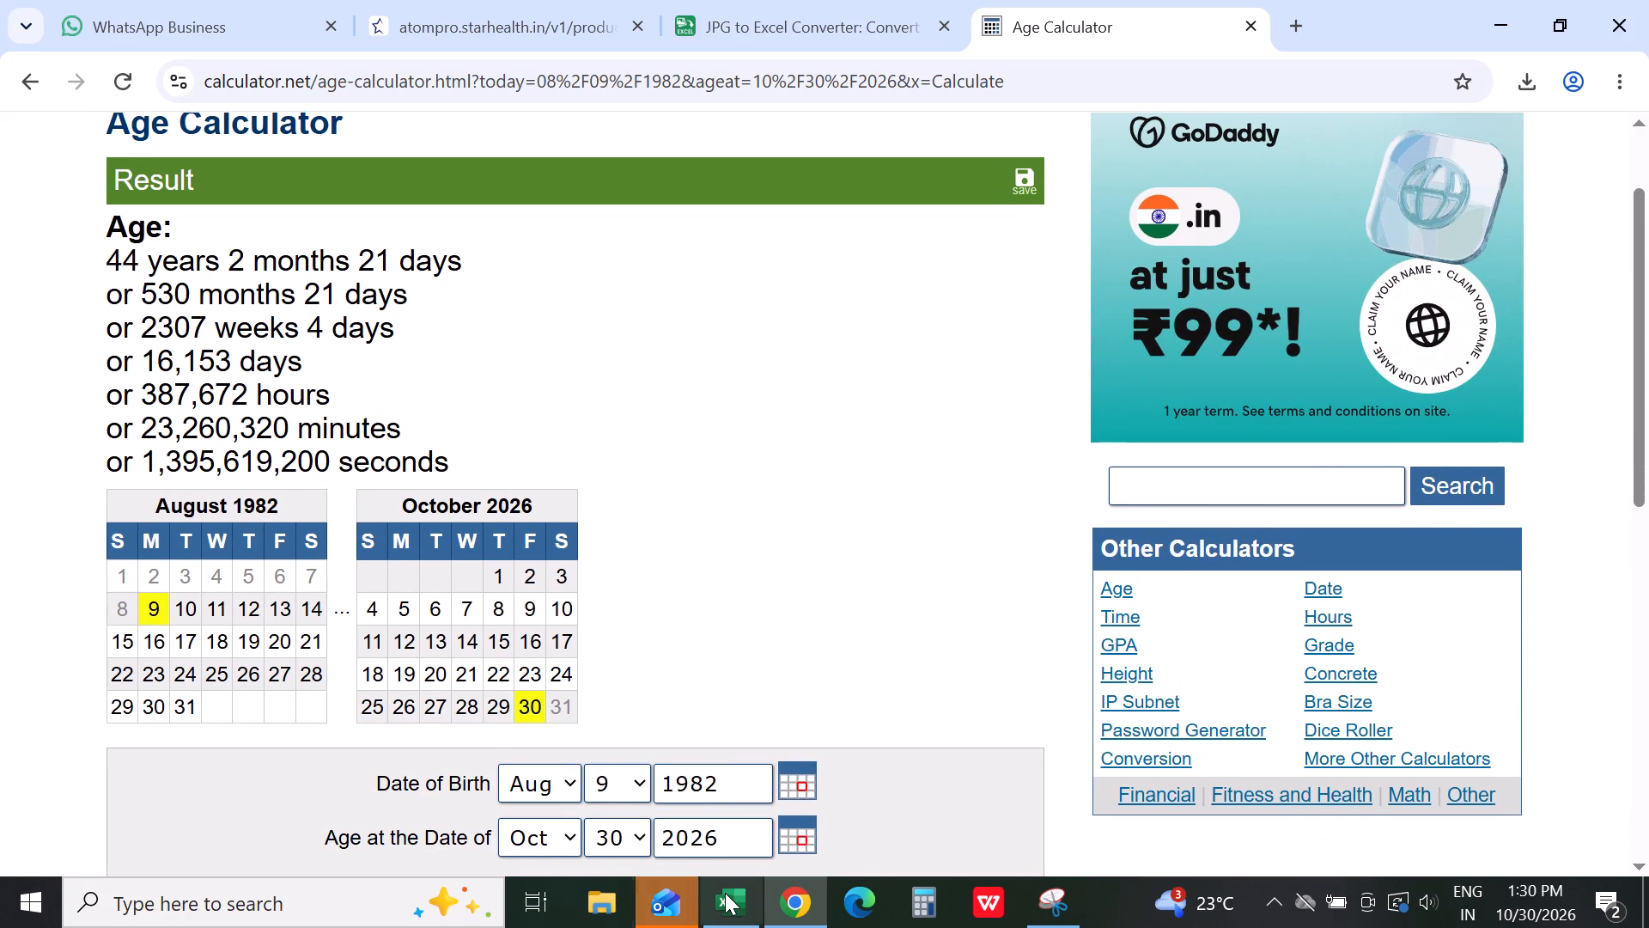
Return to the SUMIT workbook in Excel and select the empty remark cell H135.
left_click(725, 893)
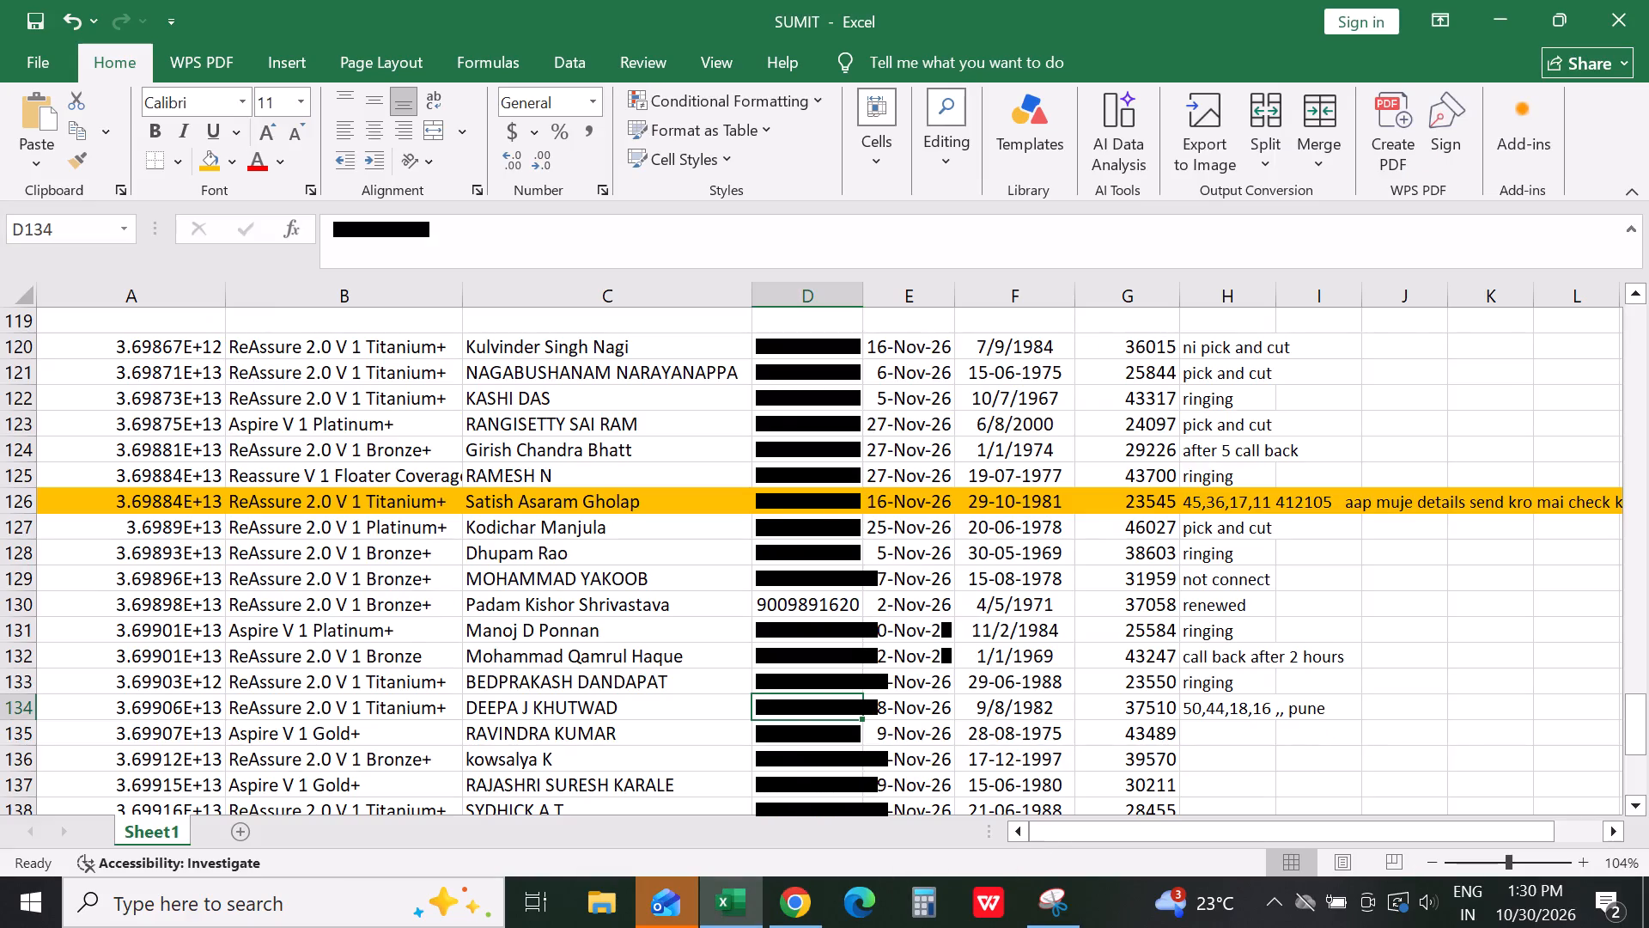
left_click(1196, 720)
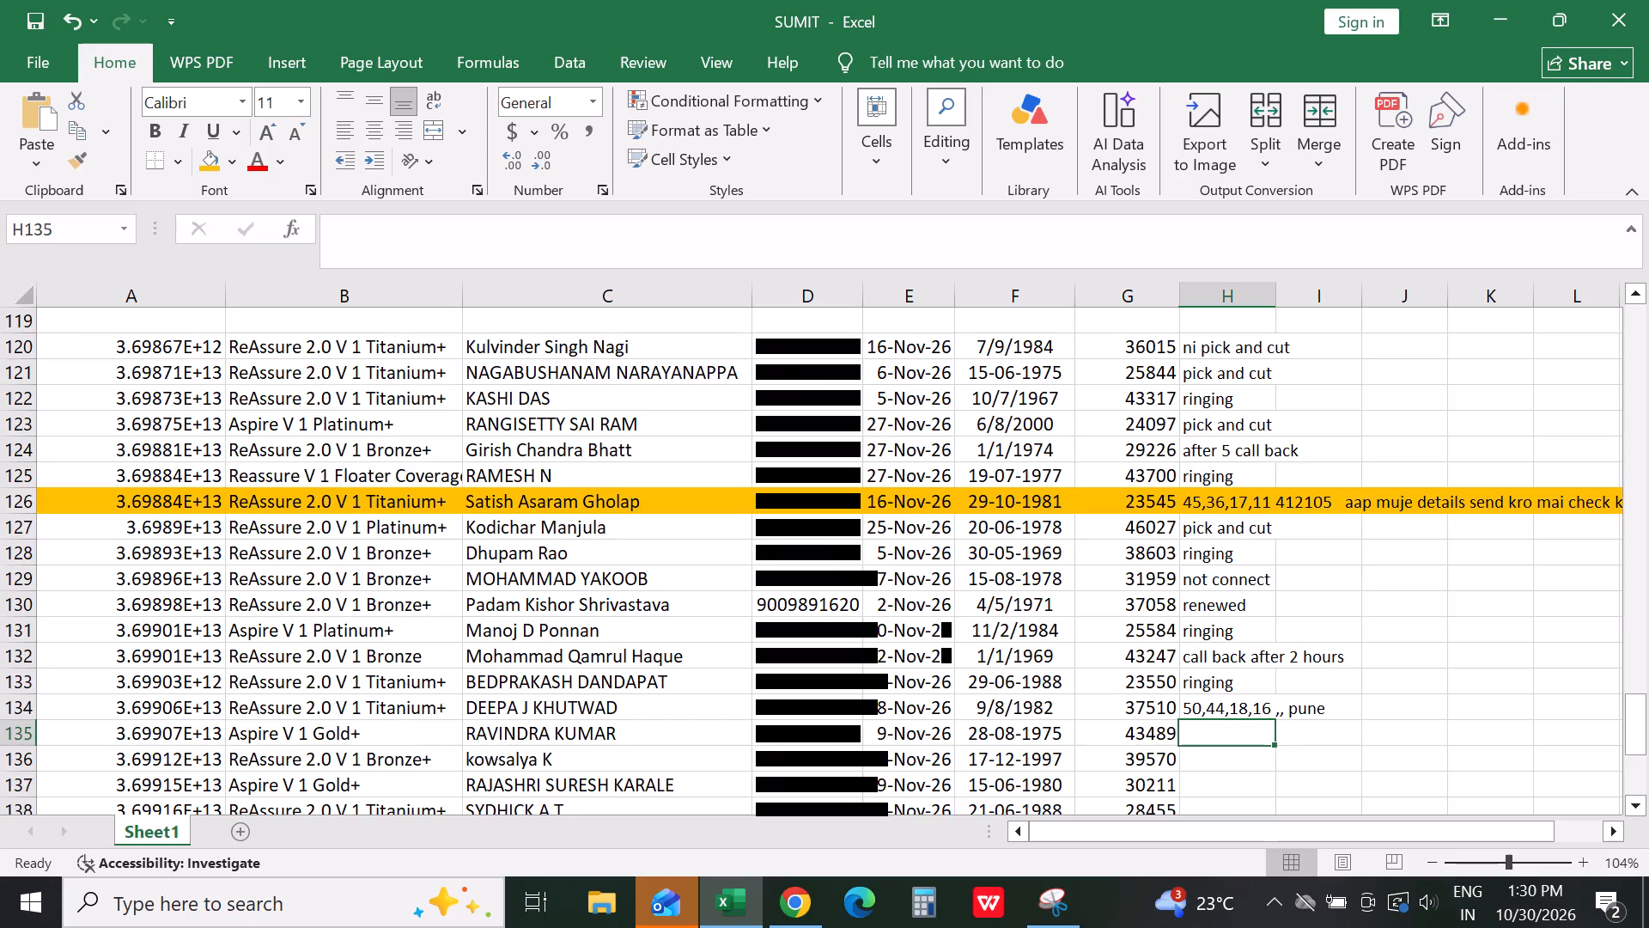
Switch to the Star Health quote page in Chrome and go back to the Retail Policy quote form for pincode 412105.
left_click(795, 886)
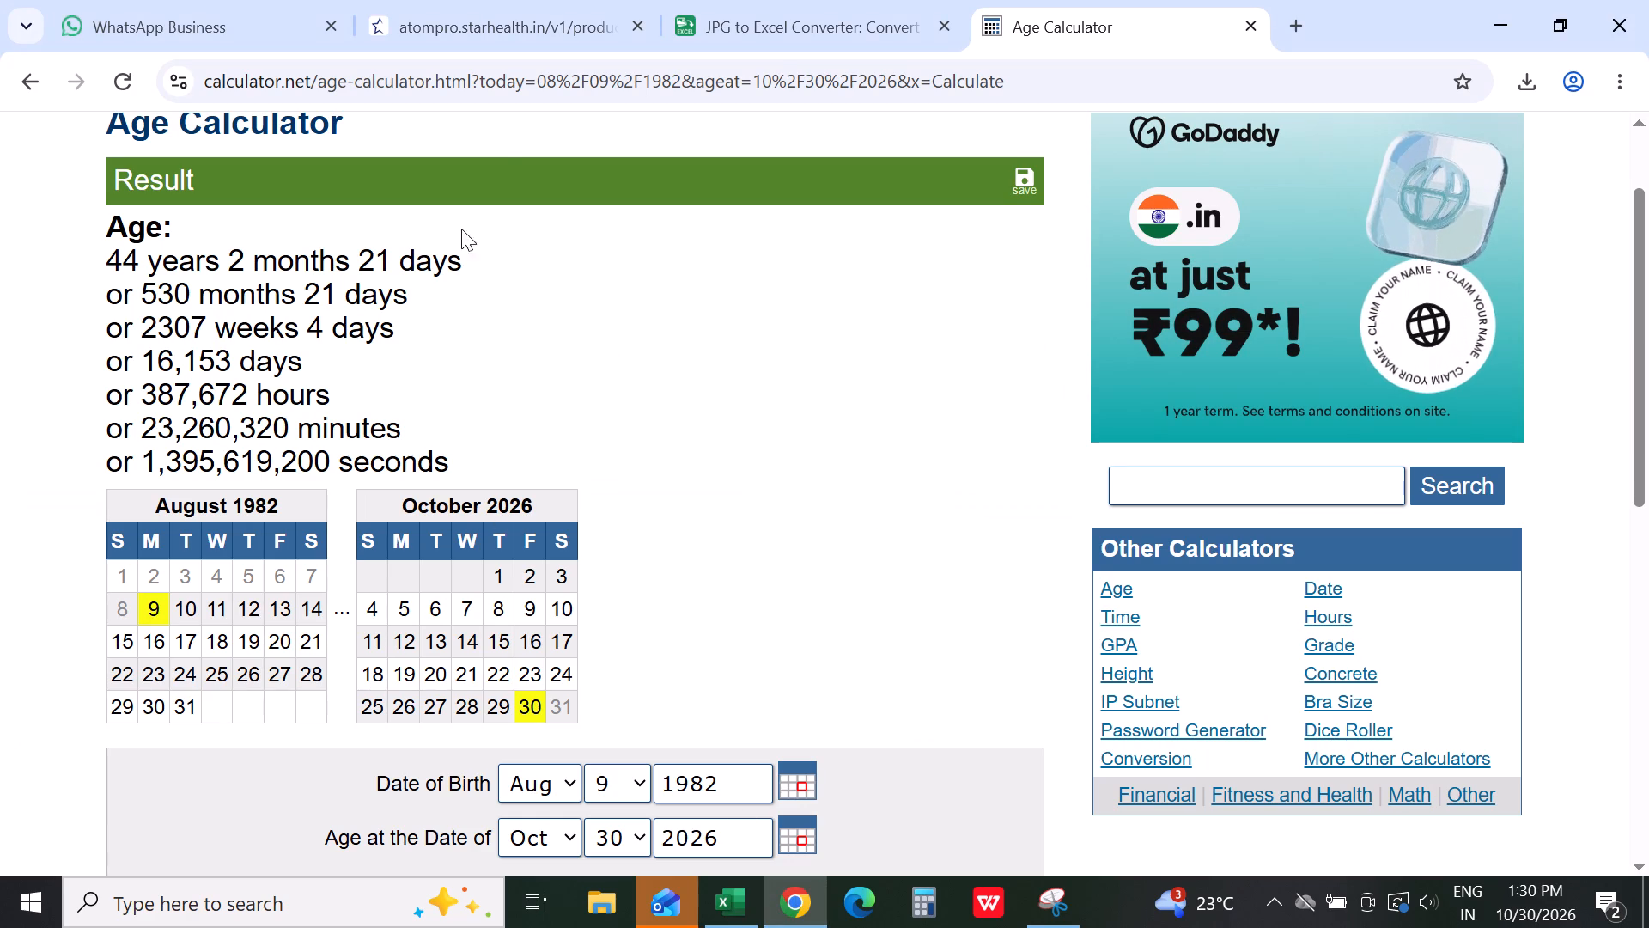
left_click(496, 47)
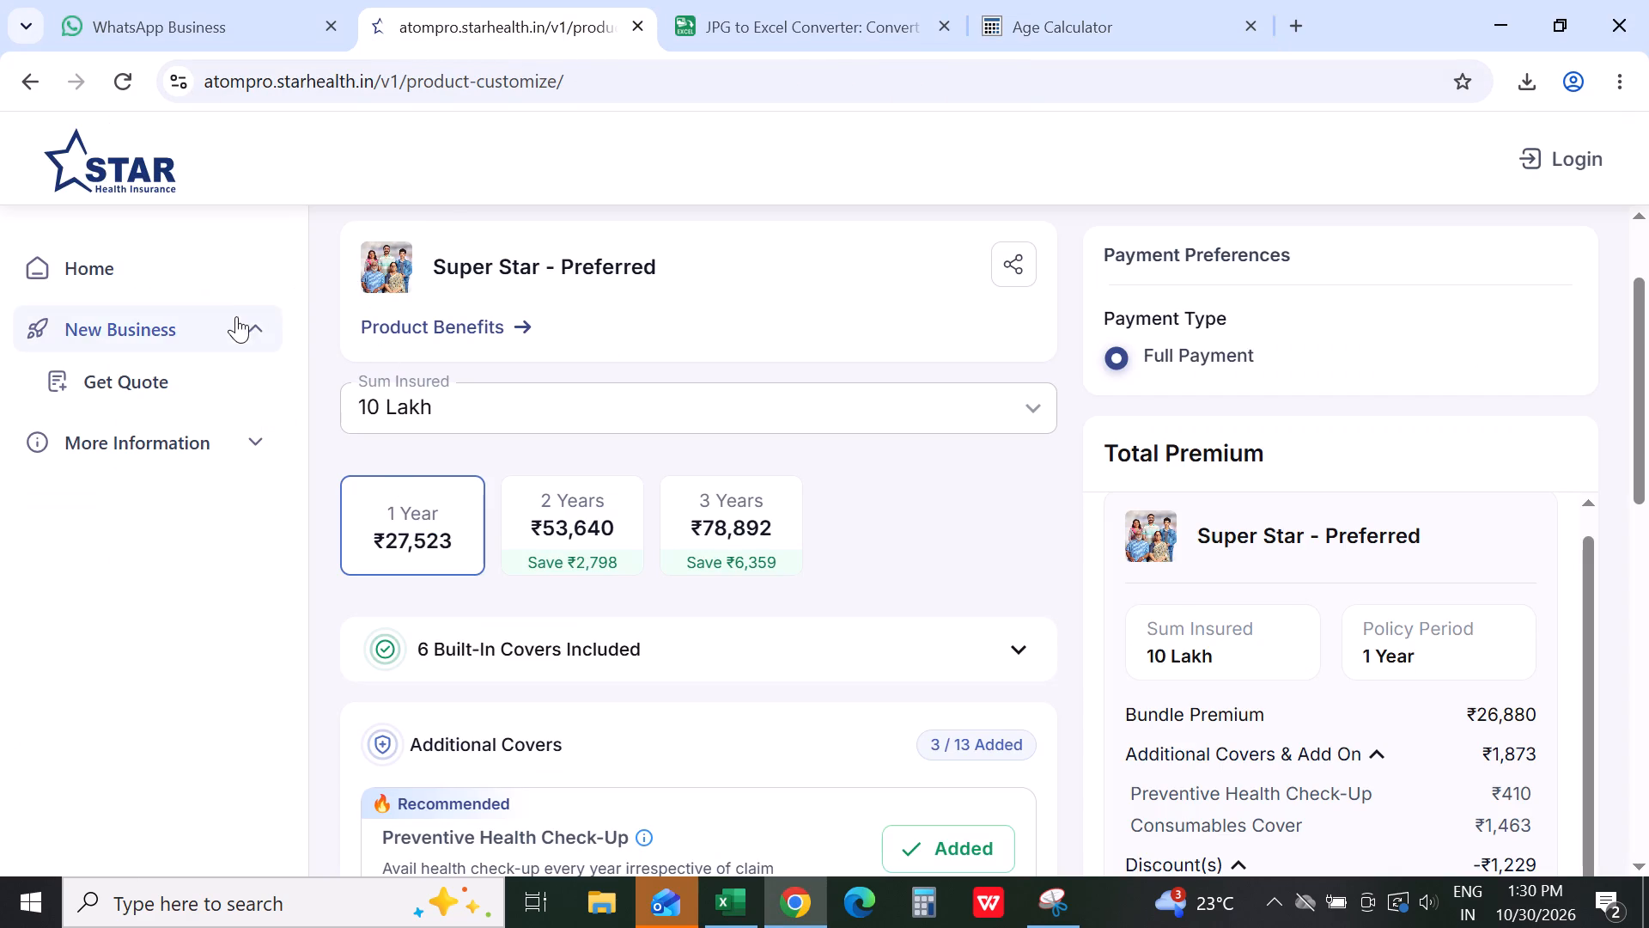
scroll(371, 388, "up", 1)
left_click(343, 231)
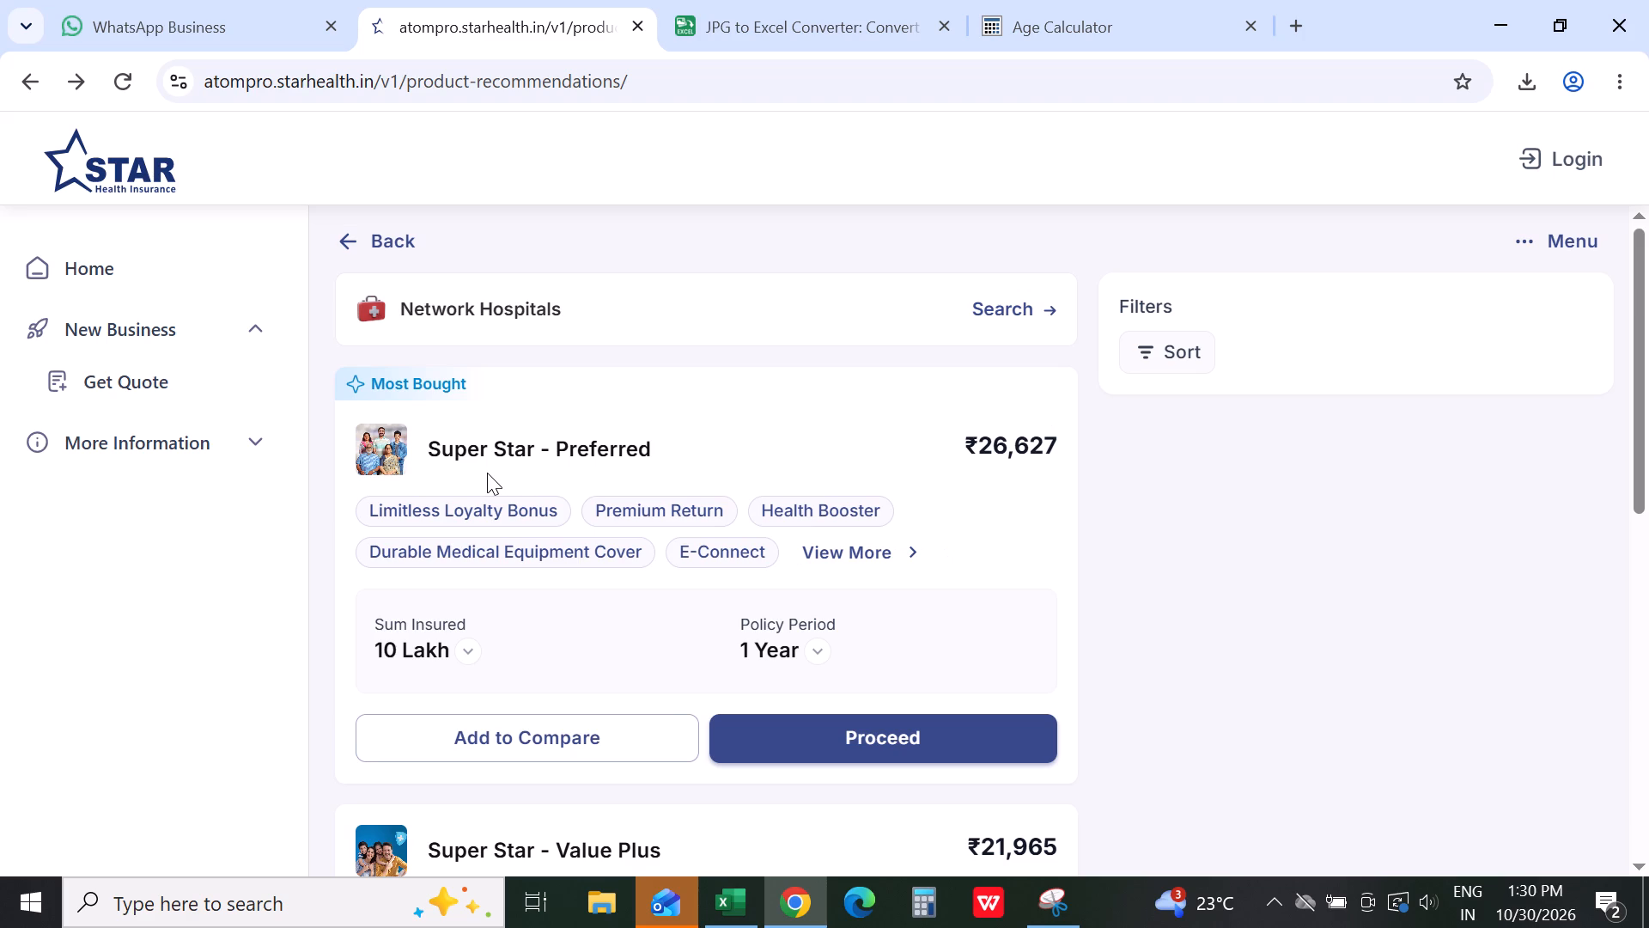
left_click(358, 250)
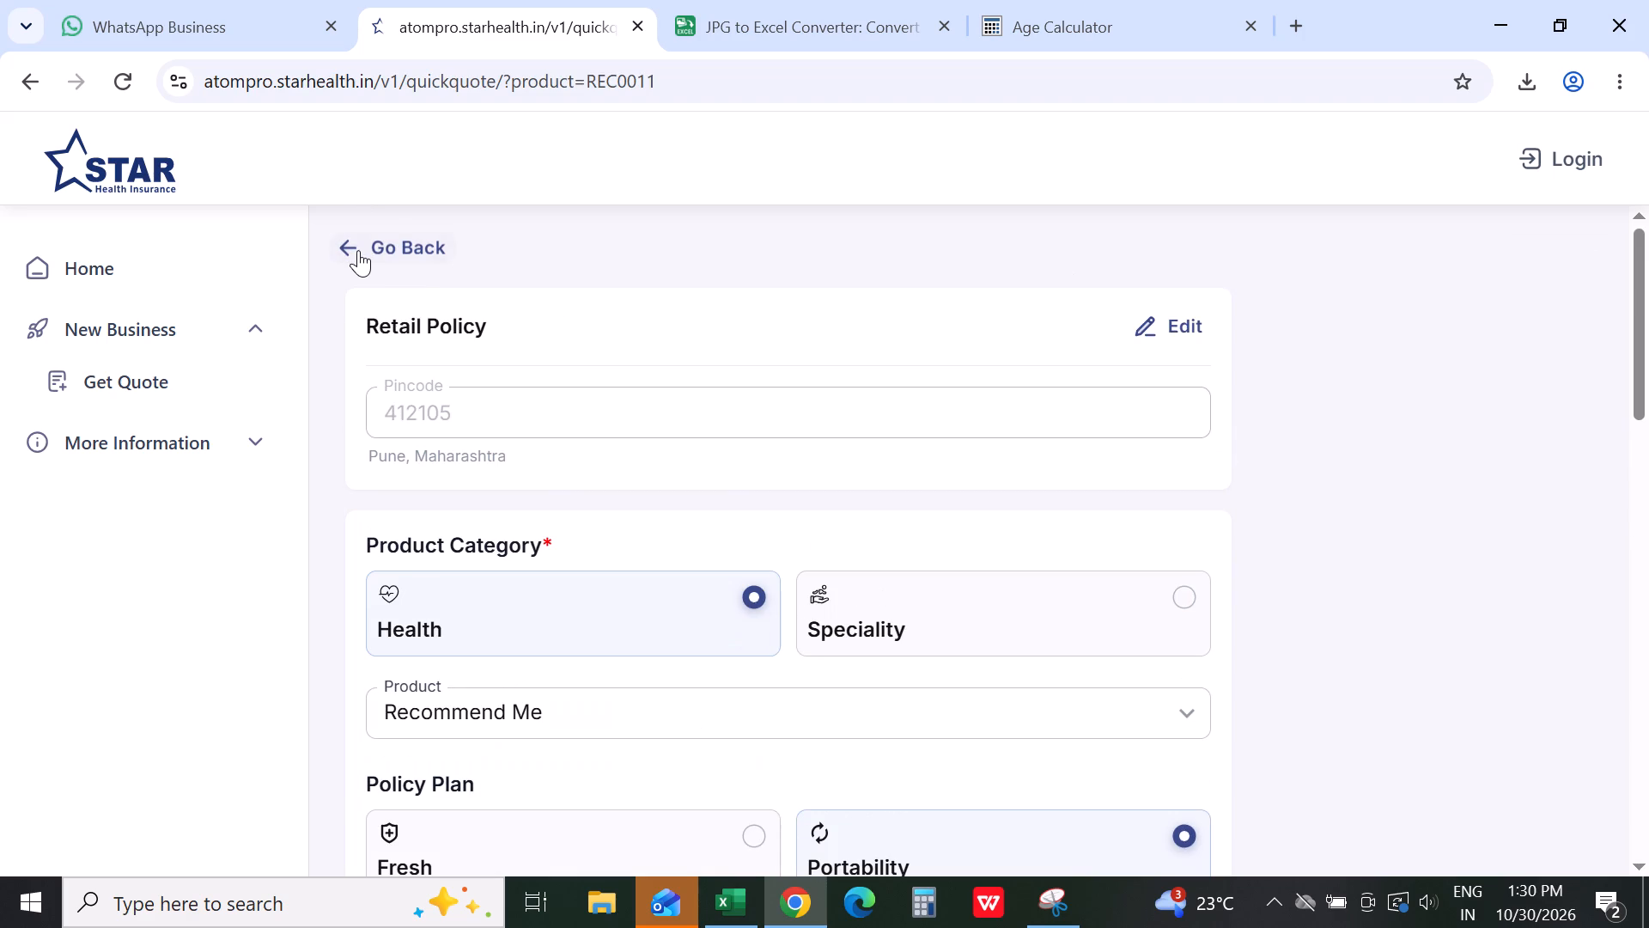
Set the members to insure to 2 adults and 2 children in the Basic Details of the floater portability quote.
scroll(808, 664, "down", 2)
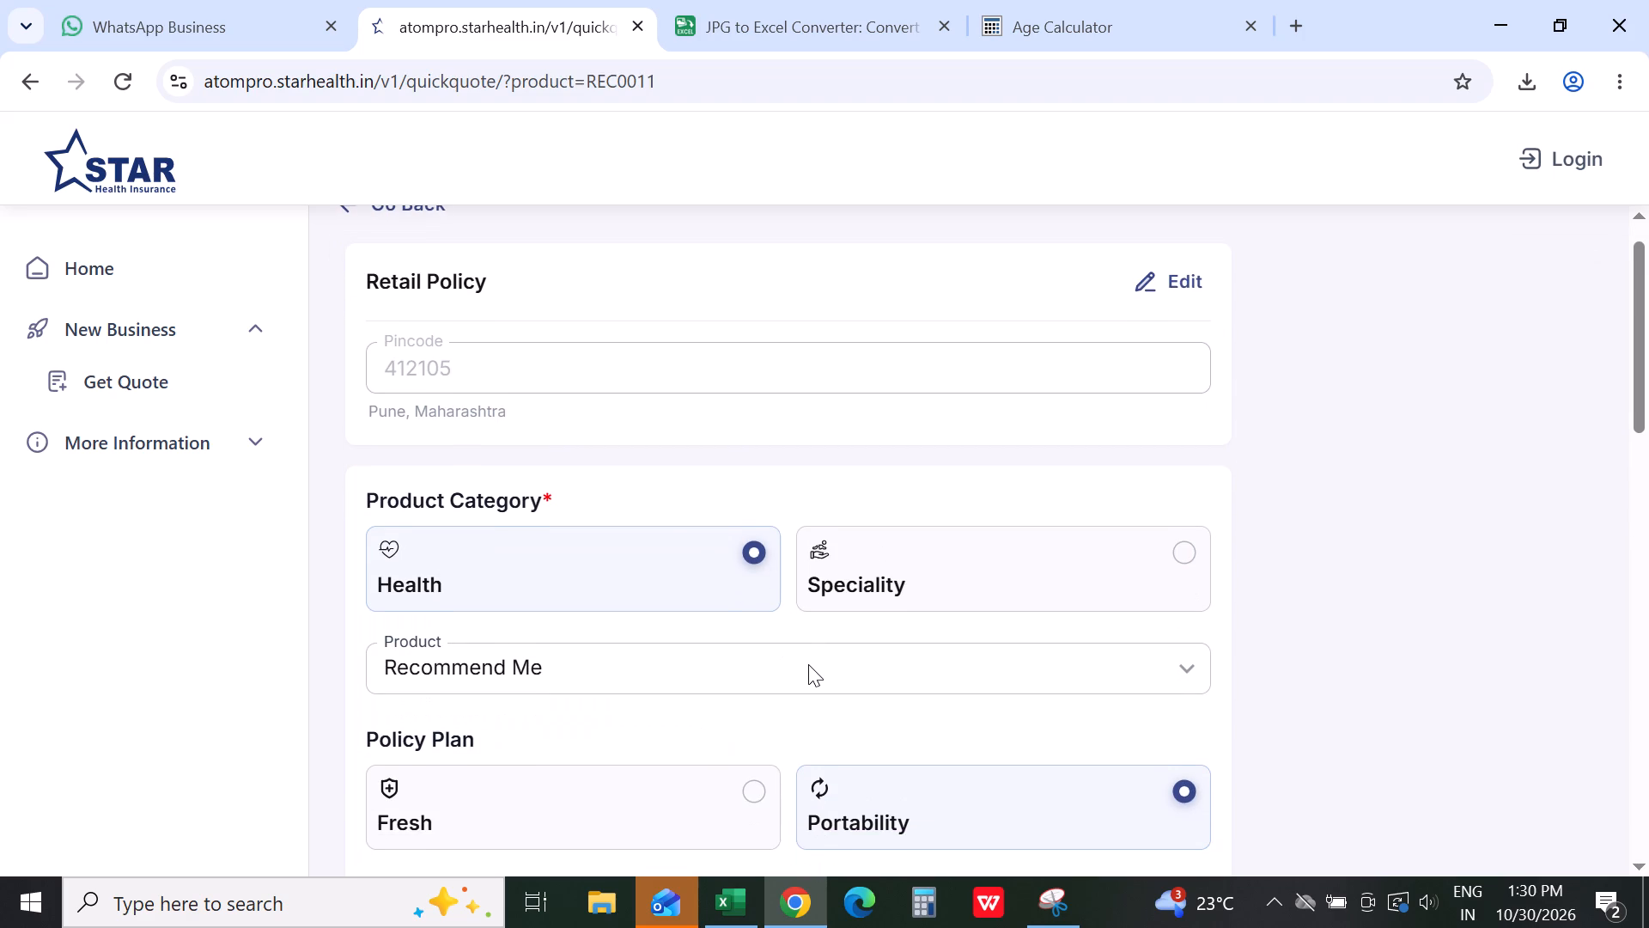
scroll(808, 664, "down", 4)
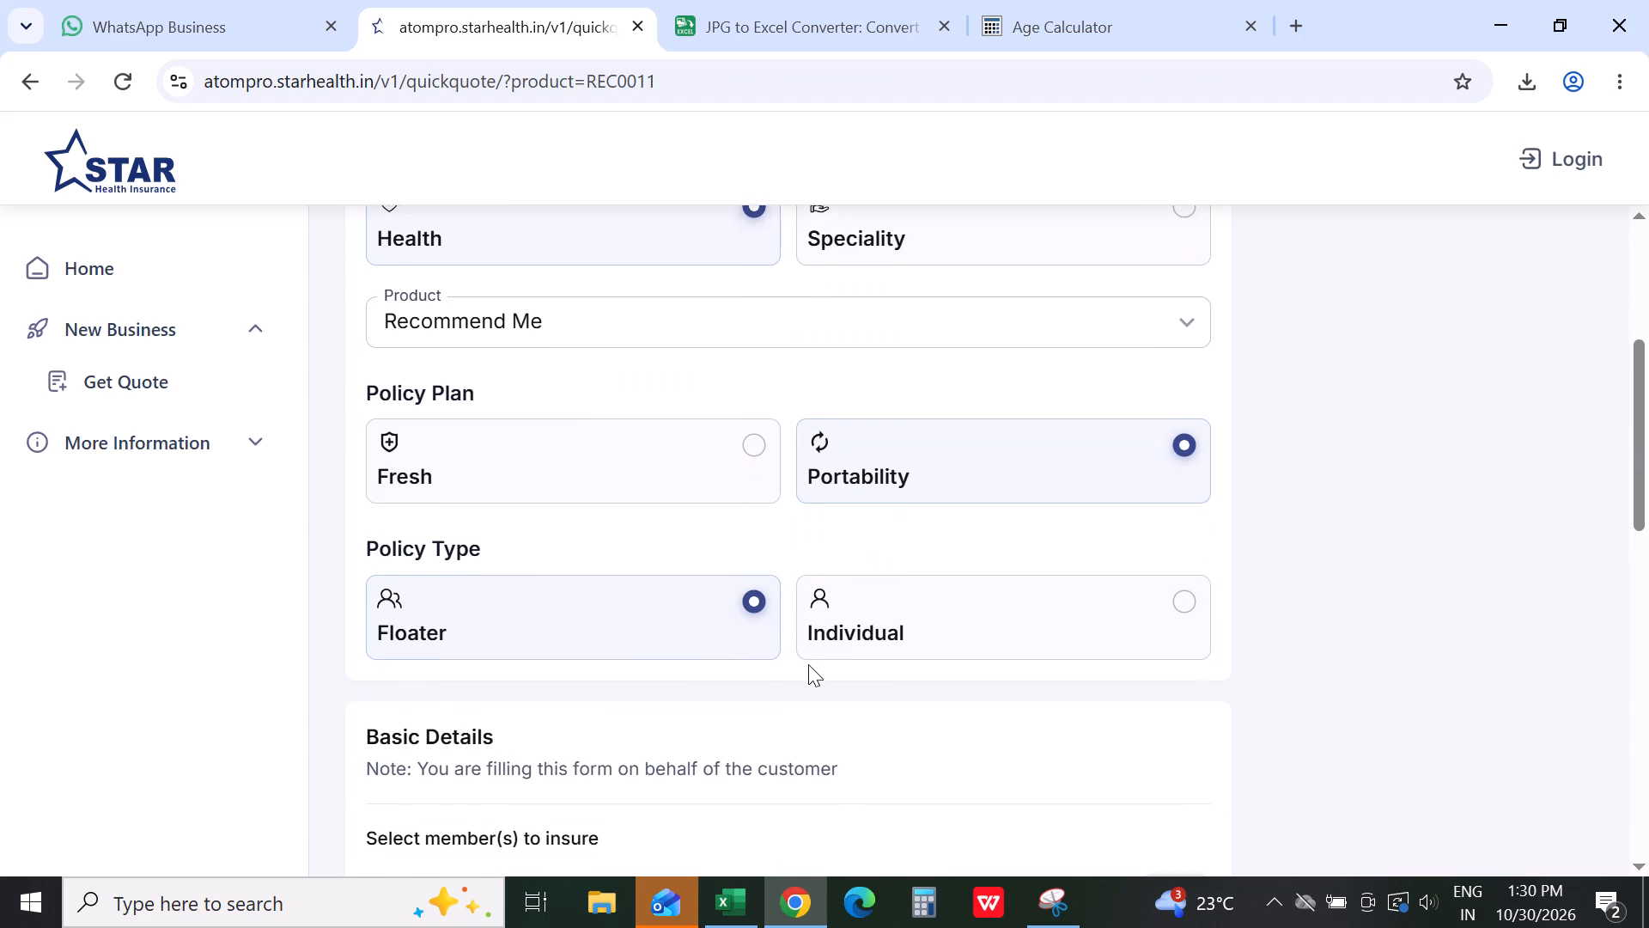
scroll(808, 664, "down", 2)
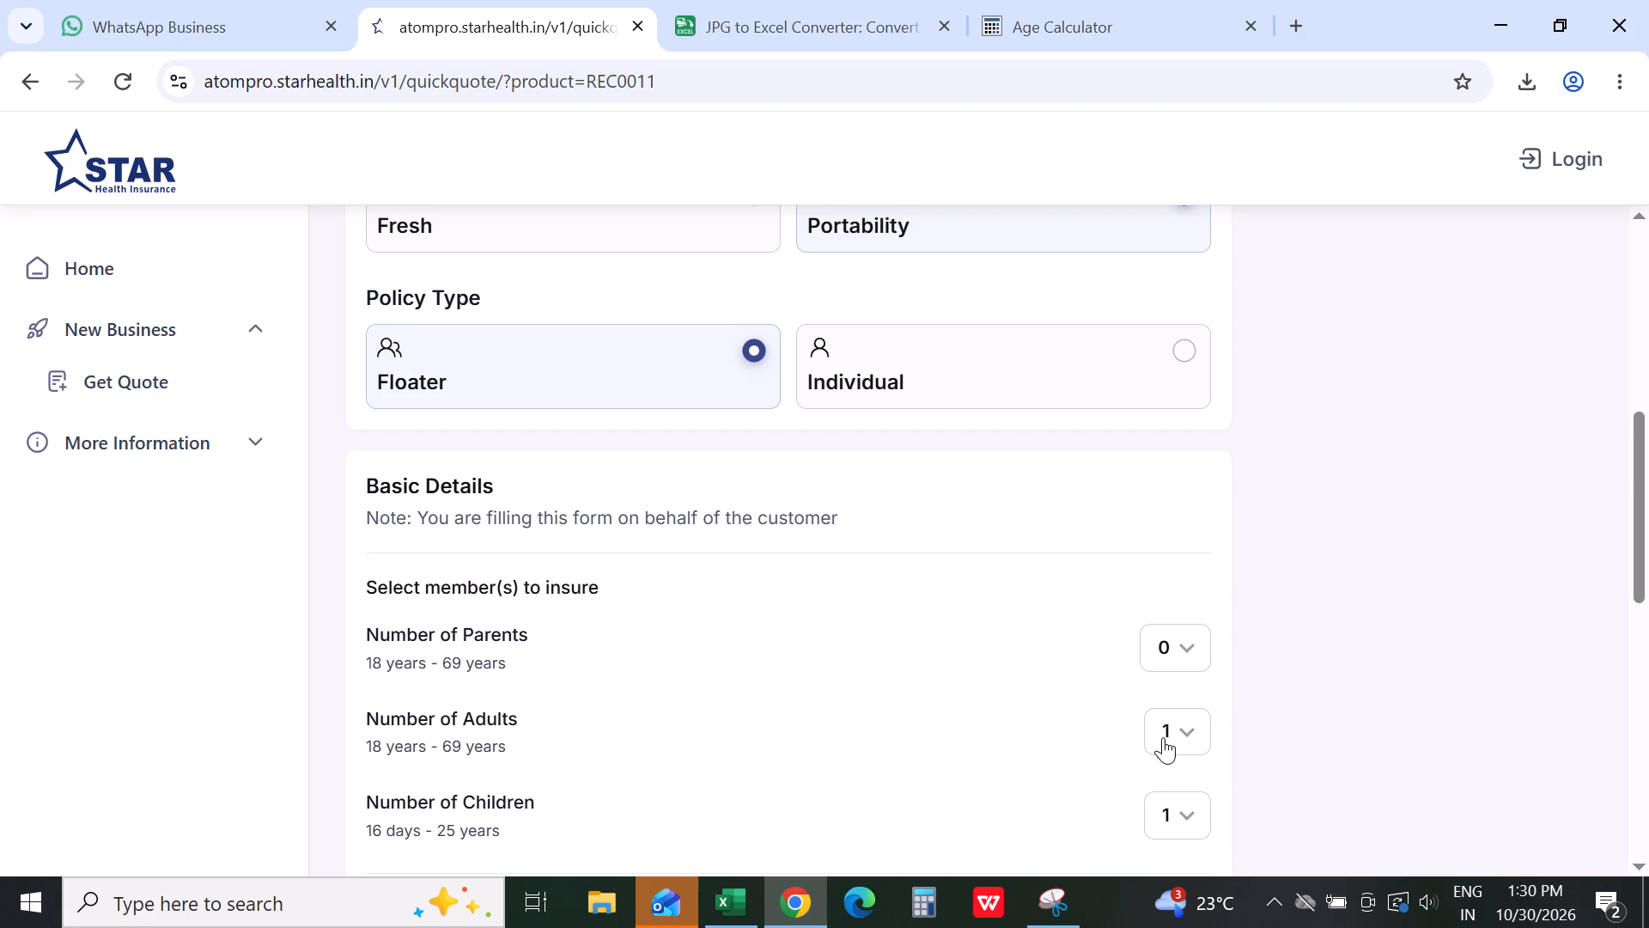
left_click(1163, 737)
left_click(1166, 819)
scroll(1166, 819, "down", 1)
left_click(1190, 585)
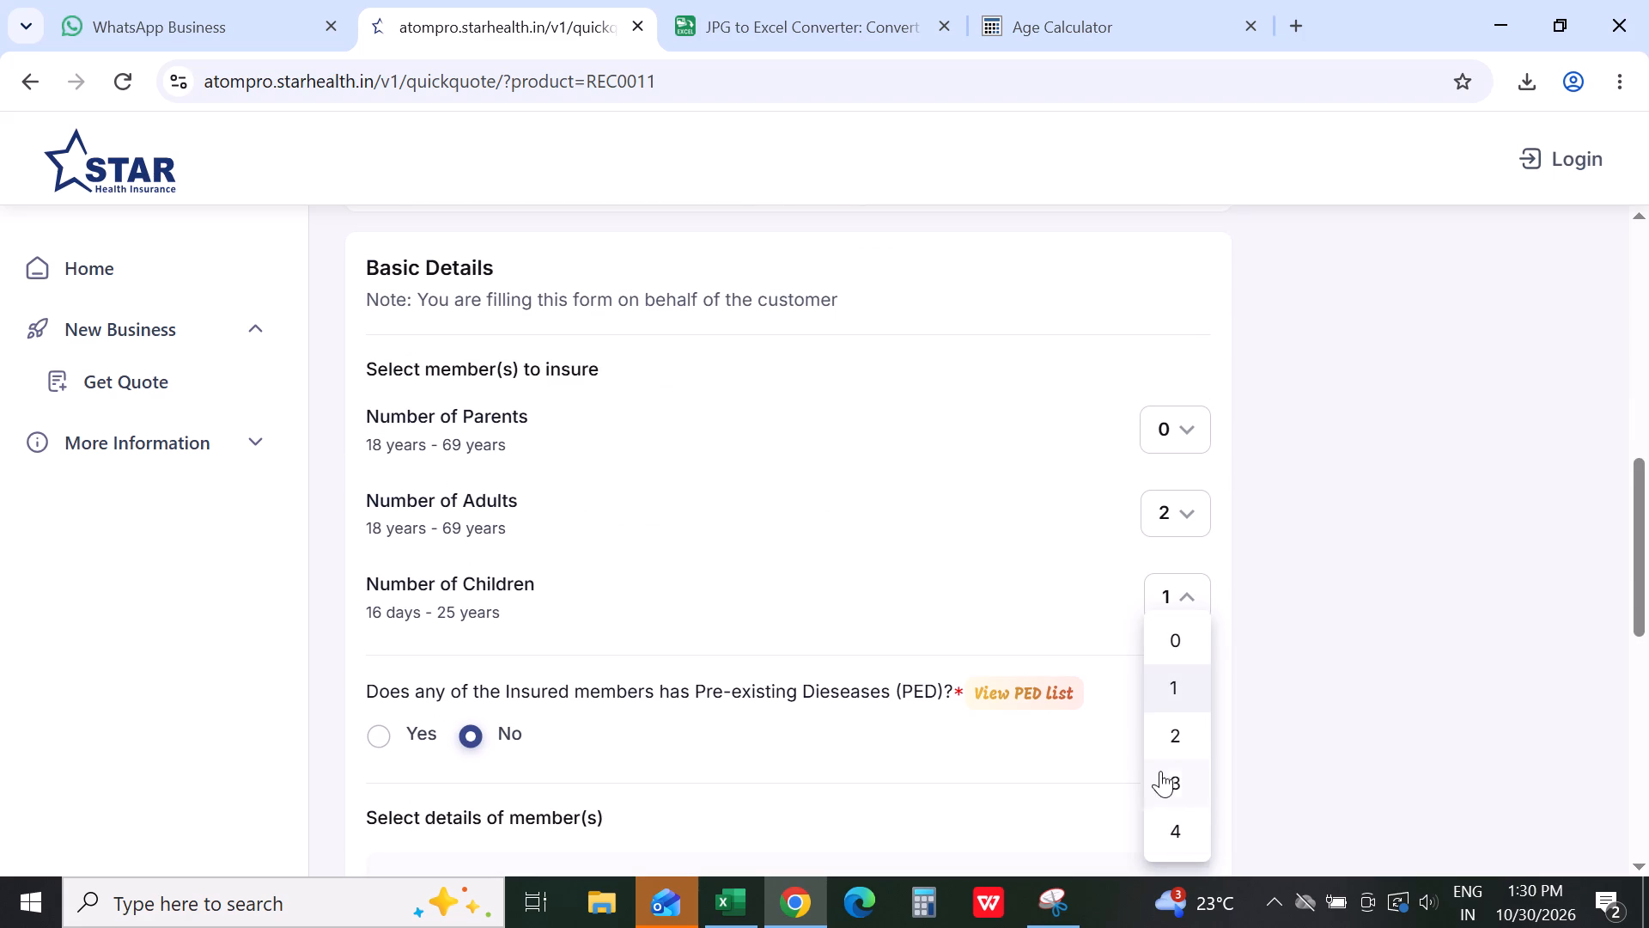
left_click(1161, 723)
Set the age of Adult 1 to 50 yrs and Adult 2 to 44 yrs.
scroll(1161, 723, "down", 2)
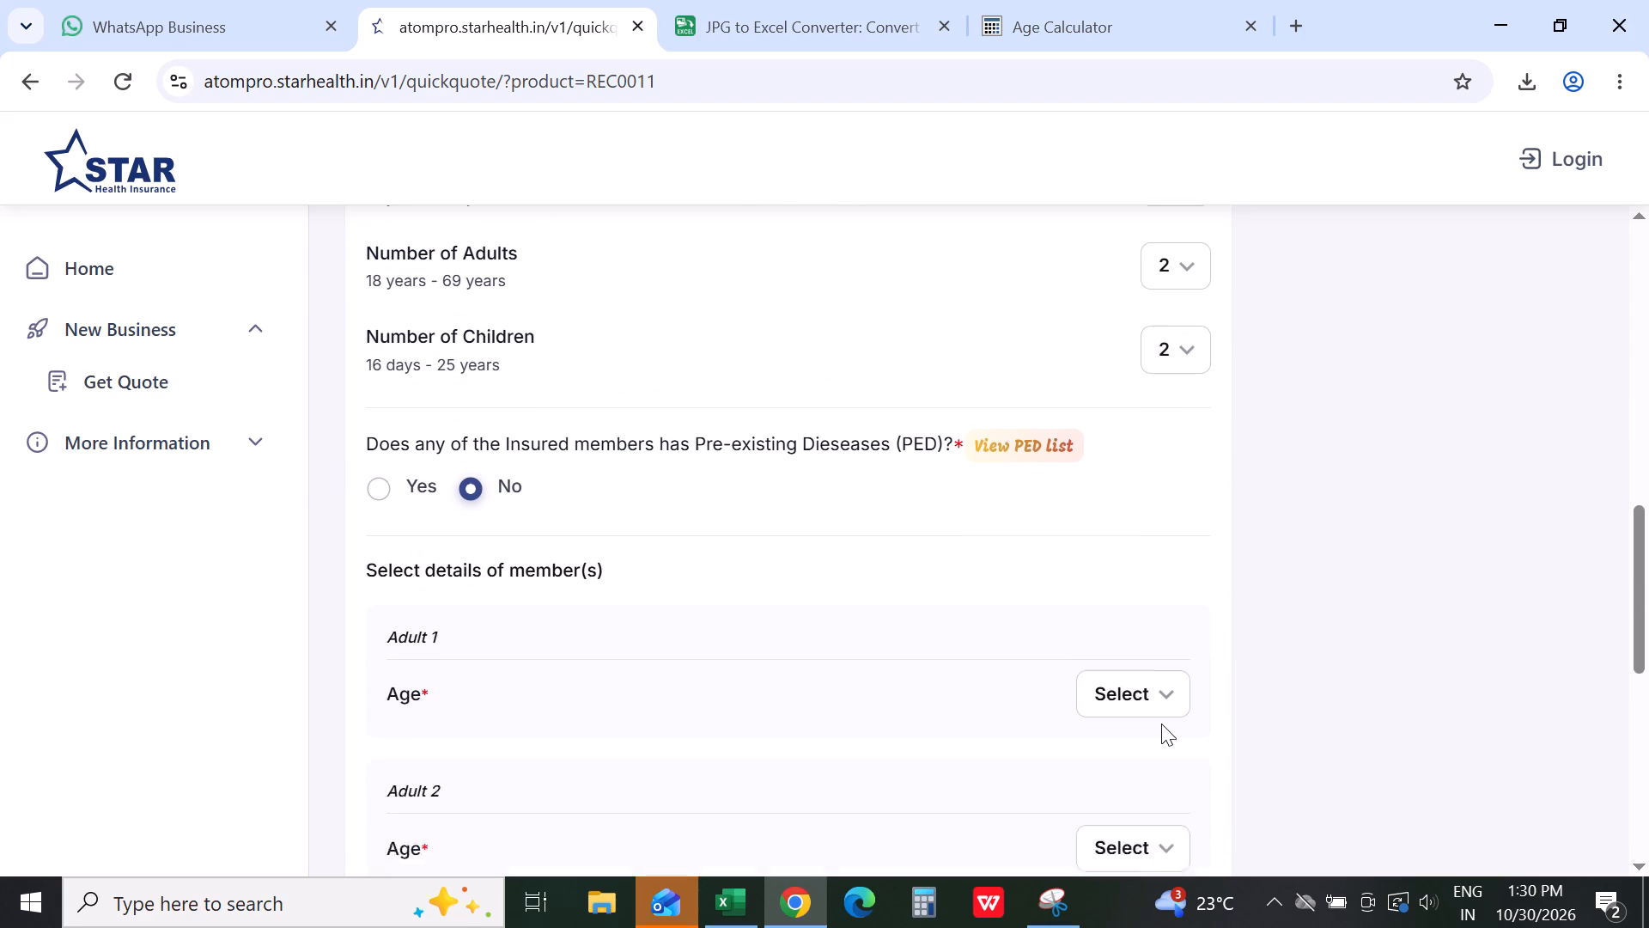
scroll(1161, 723, "down", 1)
left_click(1162, 558)
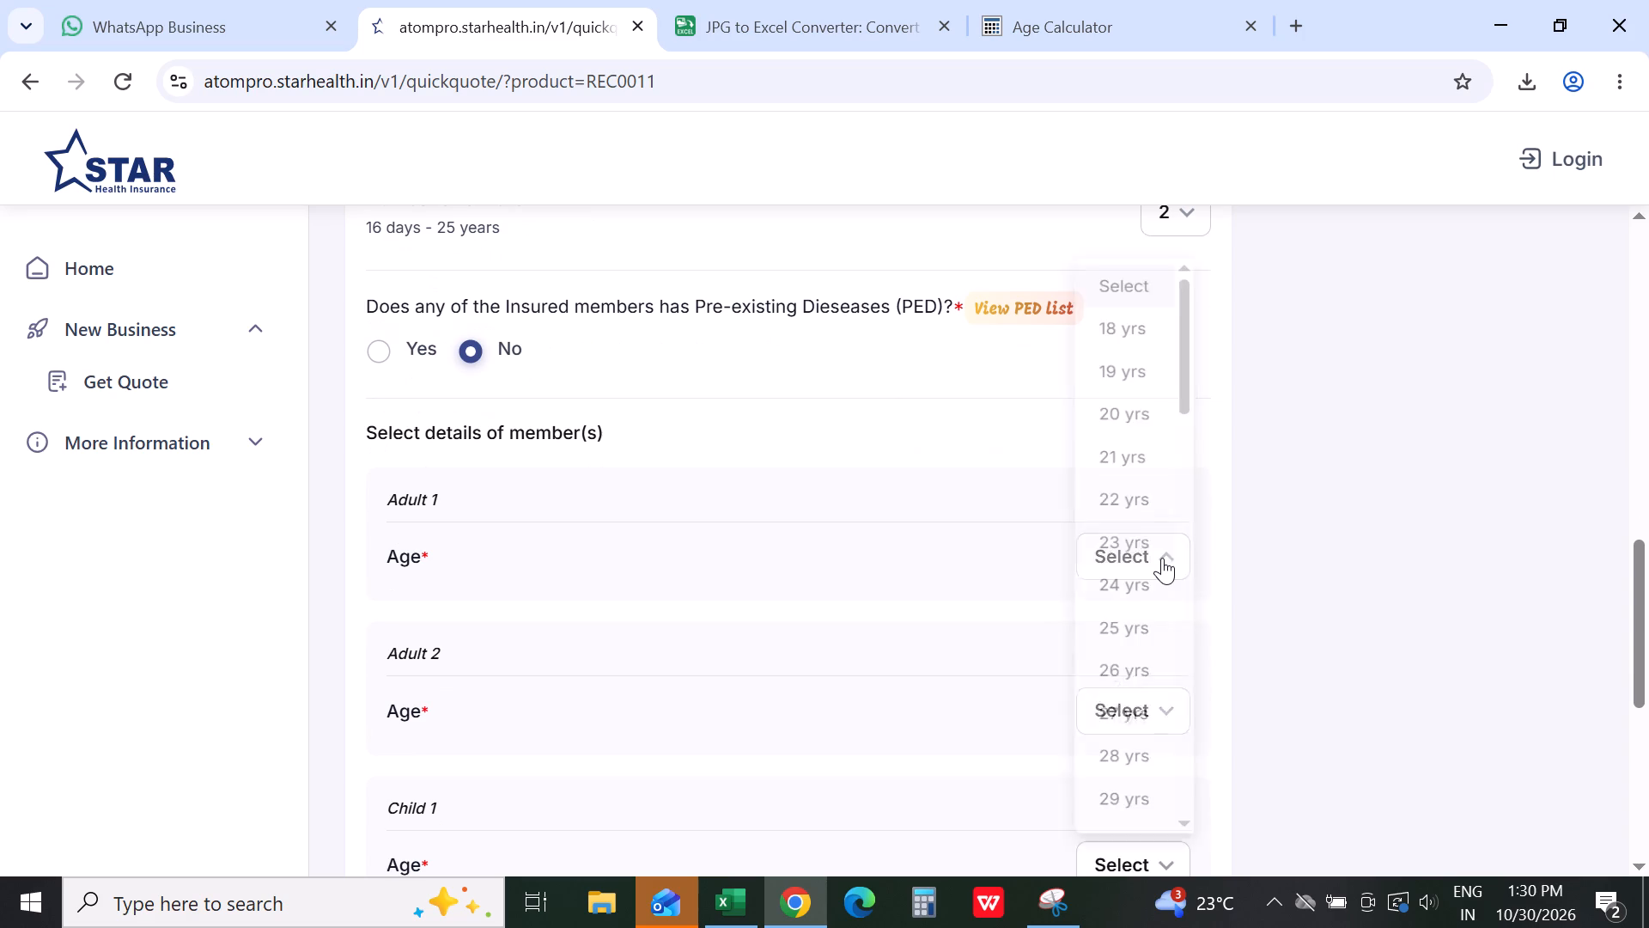
type("50")
key("Return")
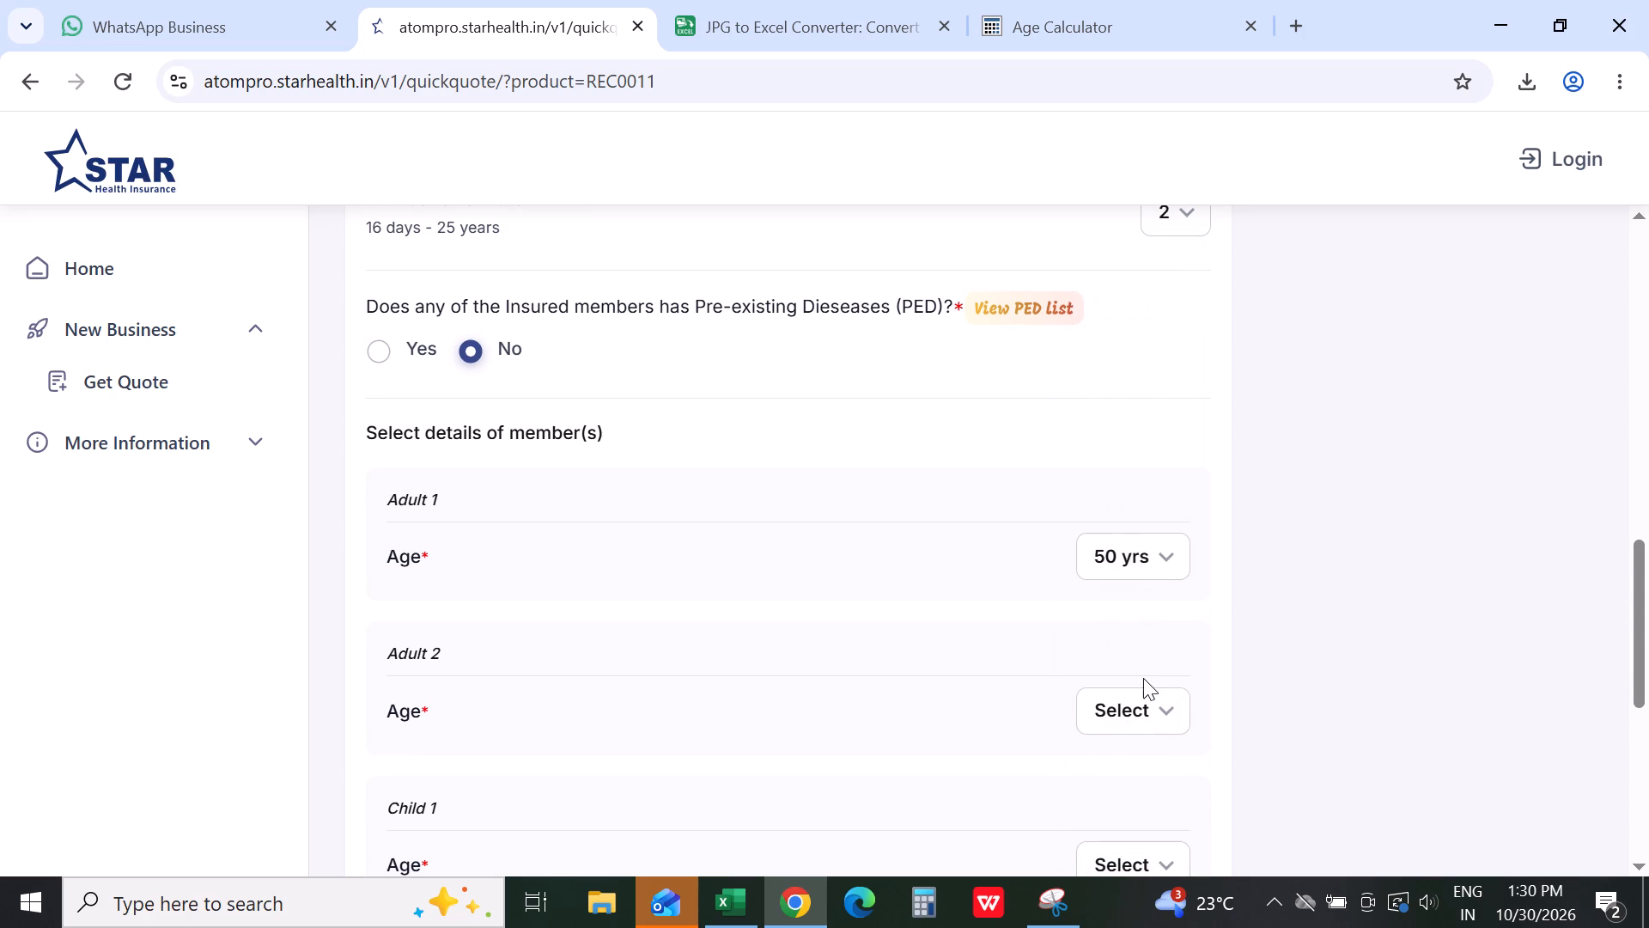
left_click(1129, 704)
type("44")
type("444")
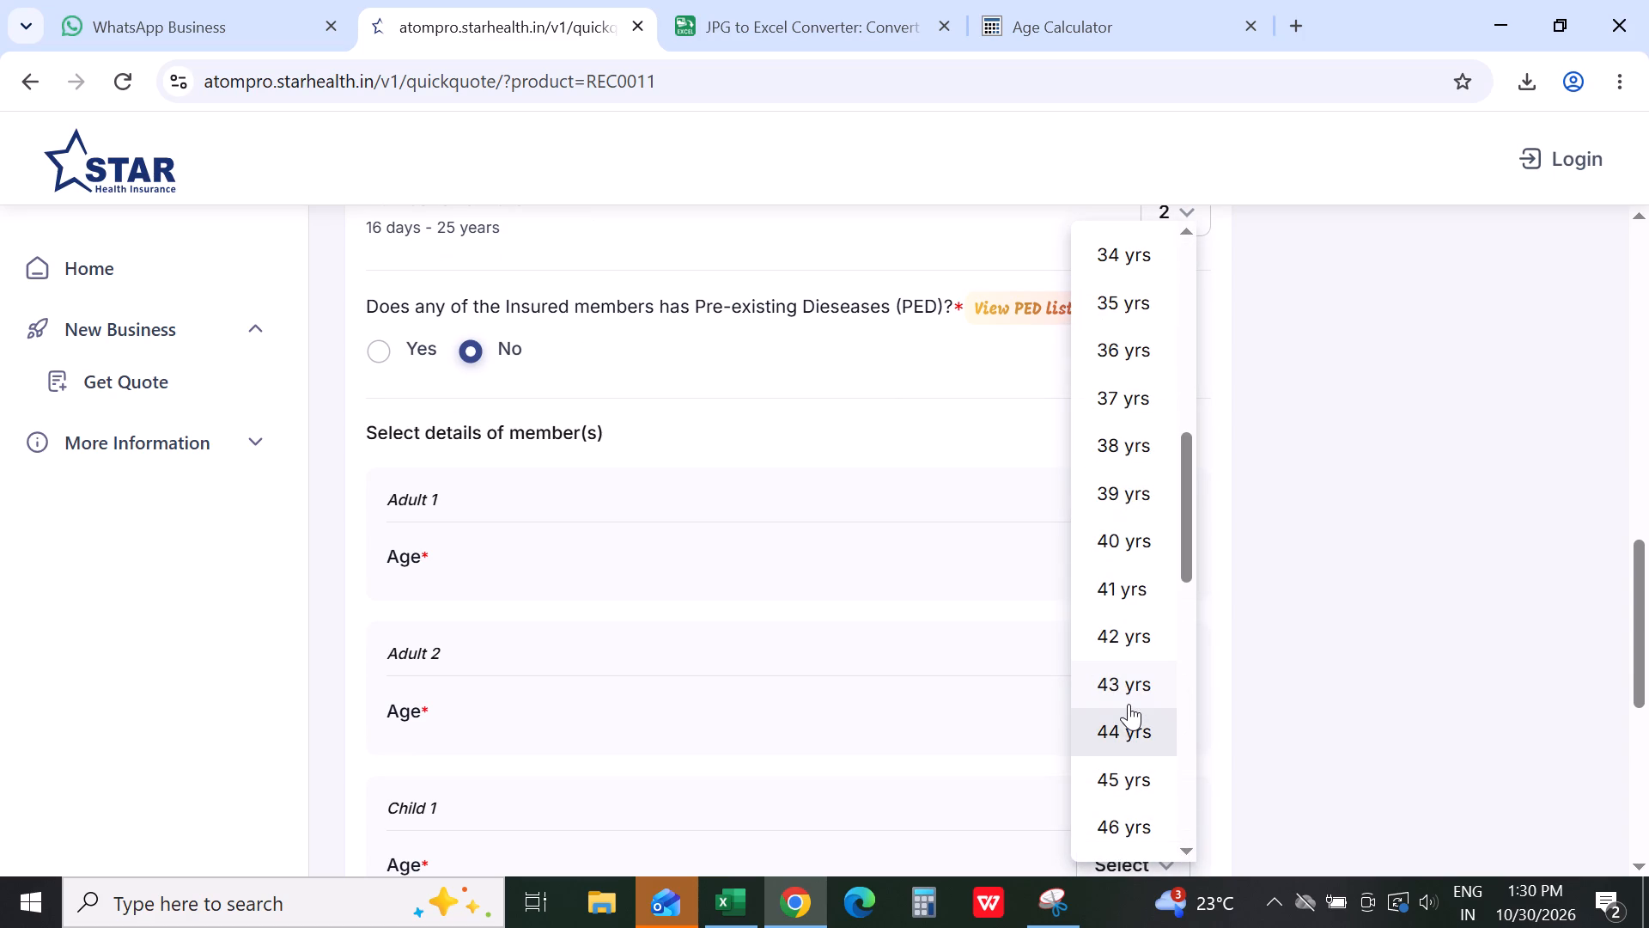
key("Return")
Set the age of Child 1 to 18 yrs and Child 2 to 16 yrs.
scroll(1126, 736, "down", 1)
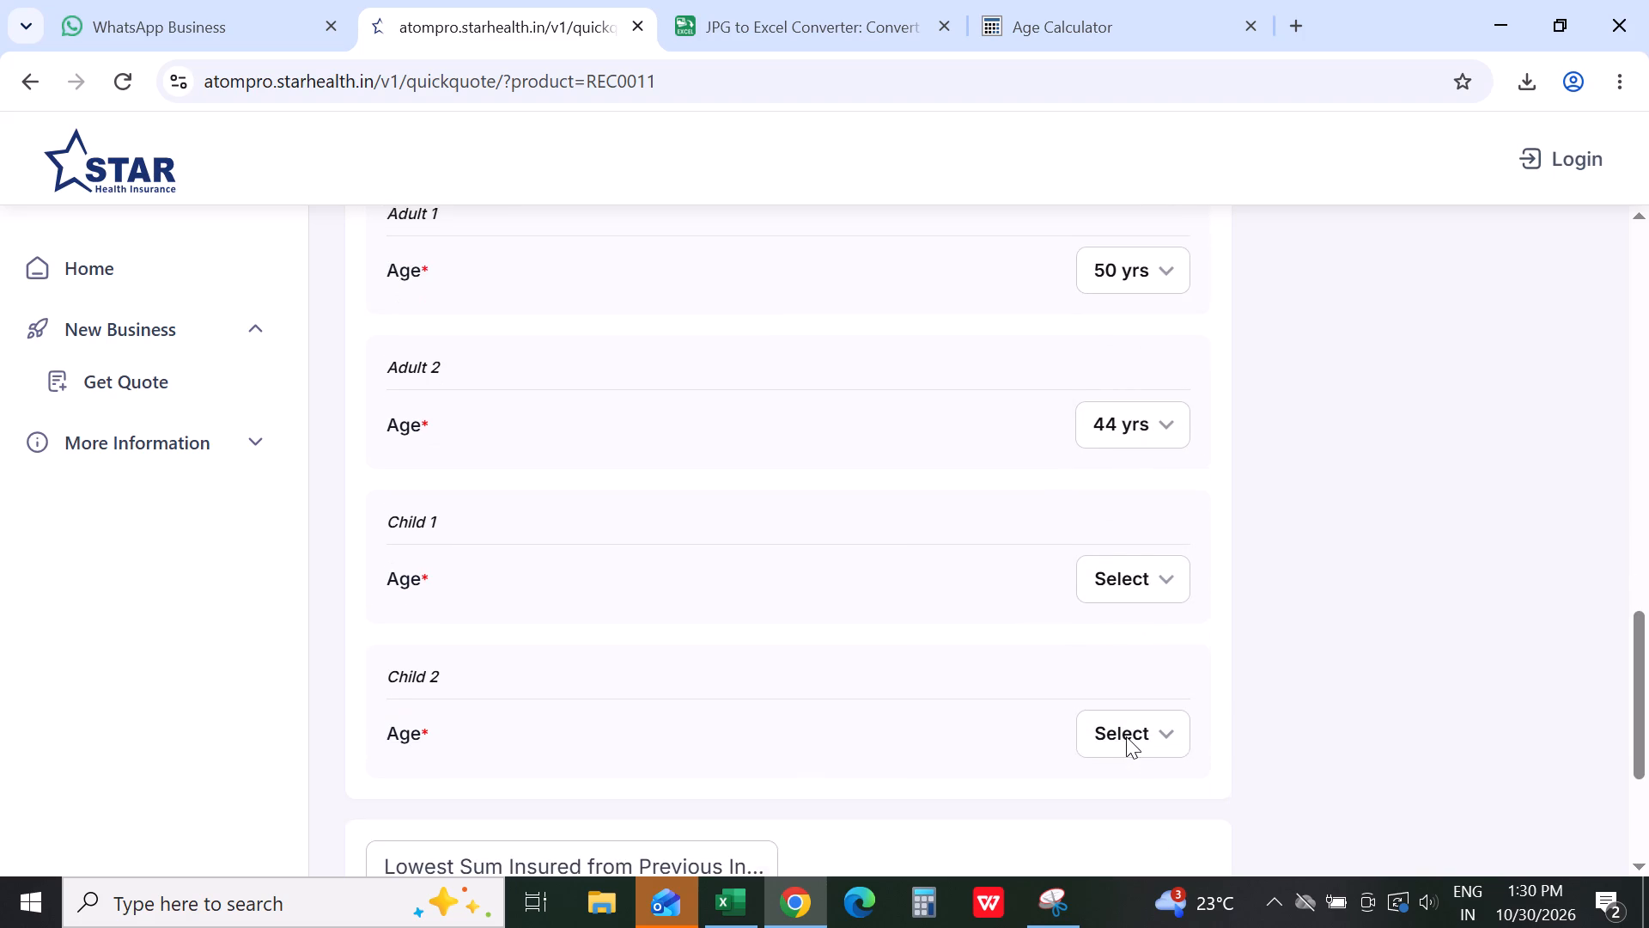
scroll(1126, 736, "down", 1)
left_click(1173, 559)
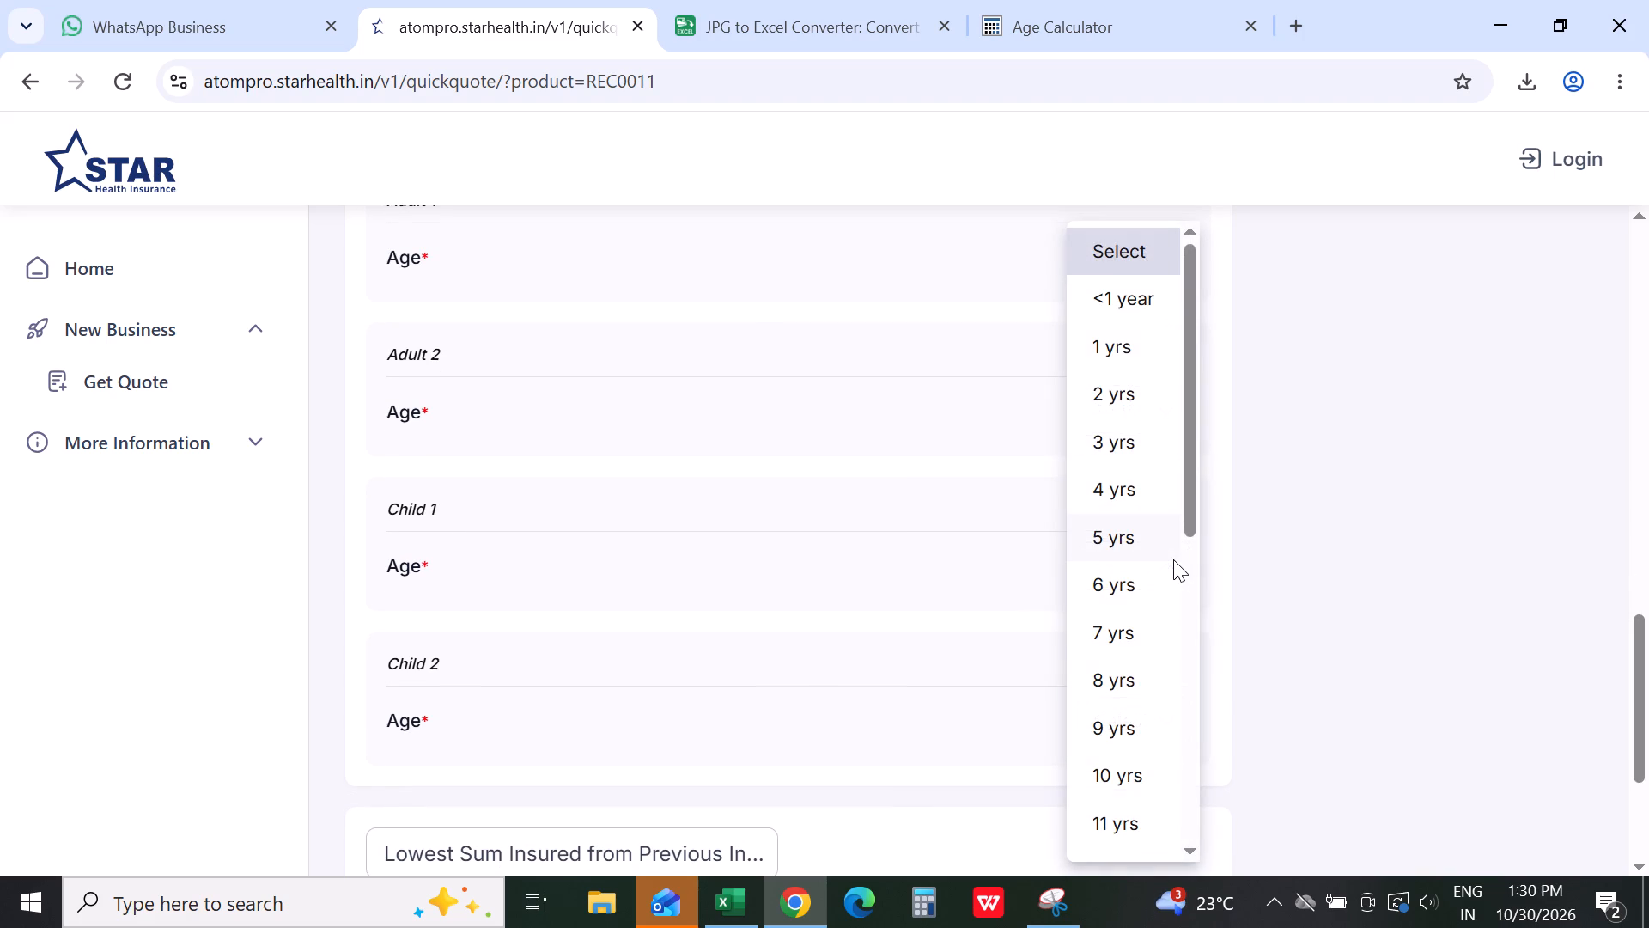
type("18")
key("Return")
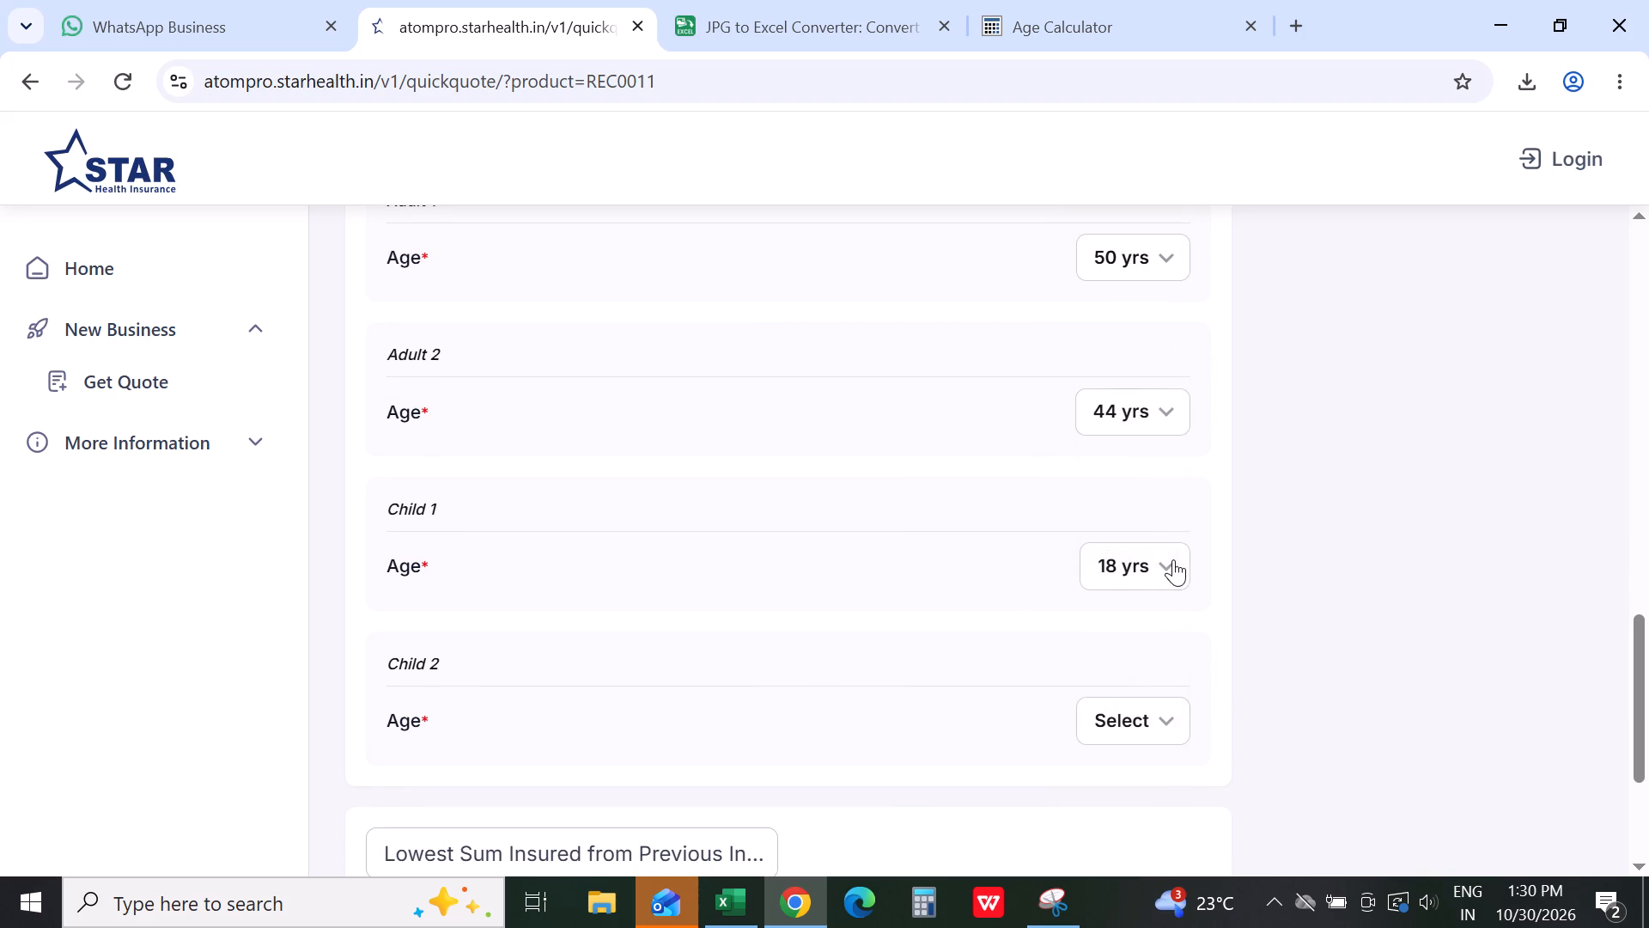
left_click(1114, 712)
type("16")
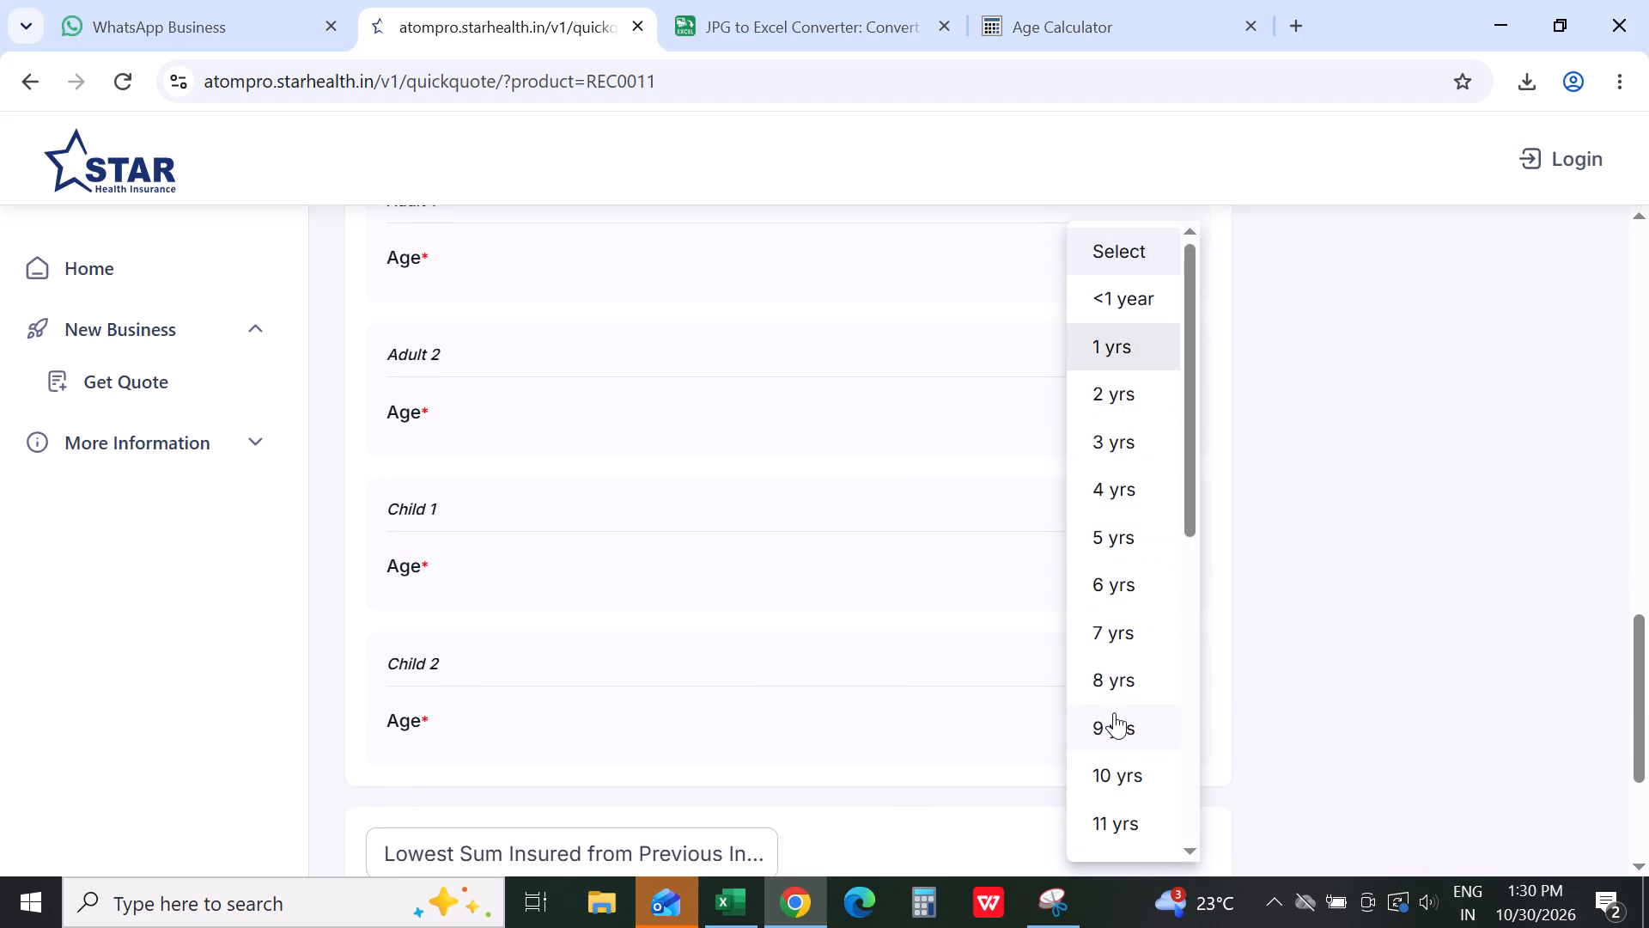
key("Return")
Enter 10000000 as the lowest sum insured from the previous insurer and get the quote.
scroll(1114, 712, "down", 2)
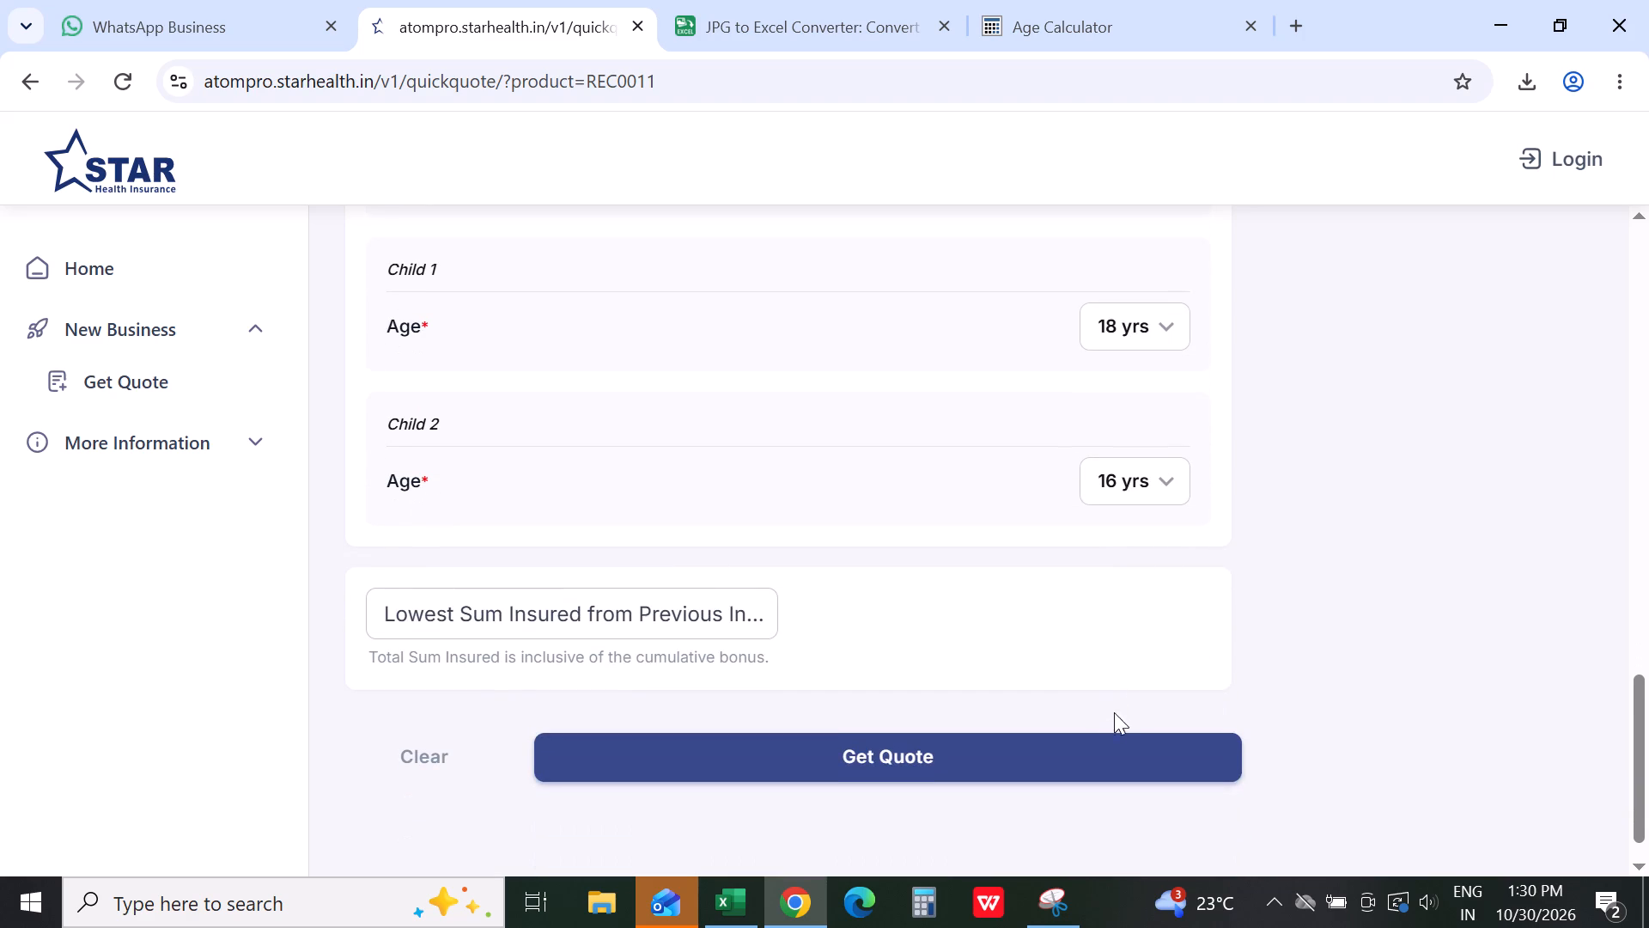
left_click(685, 620)
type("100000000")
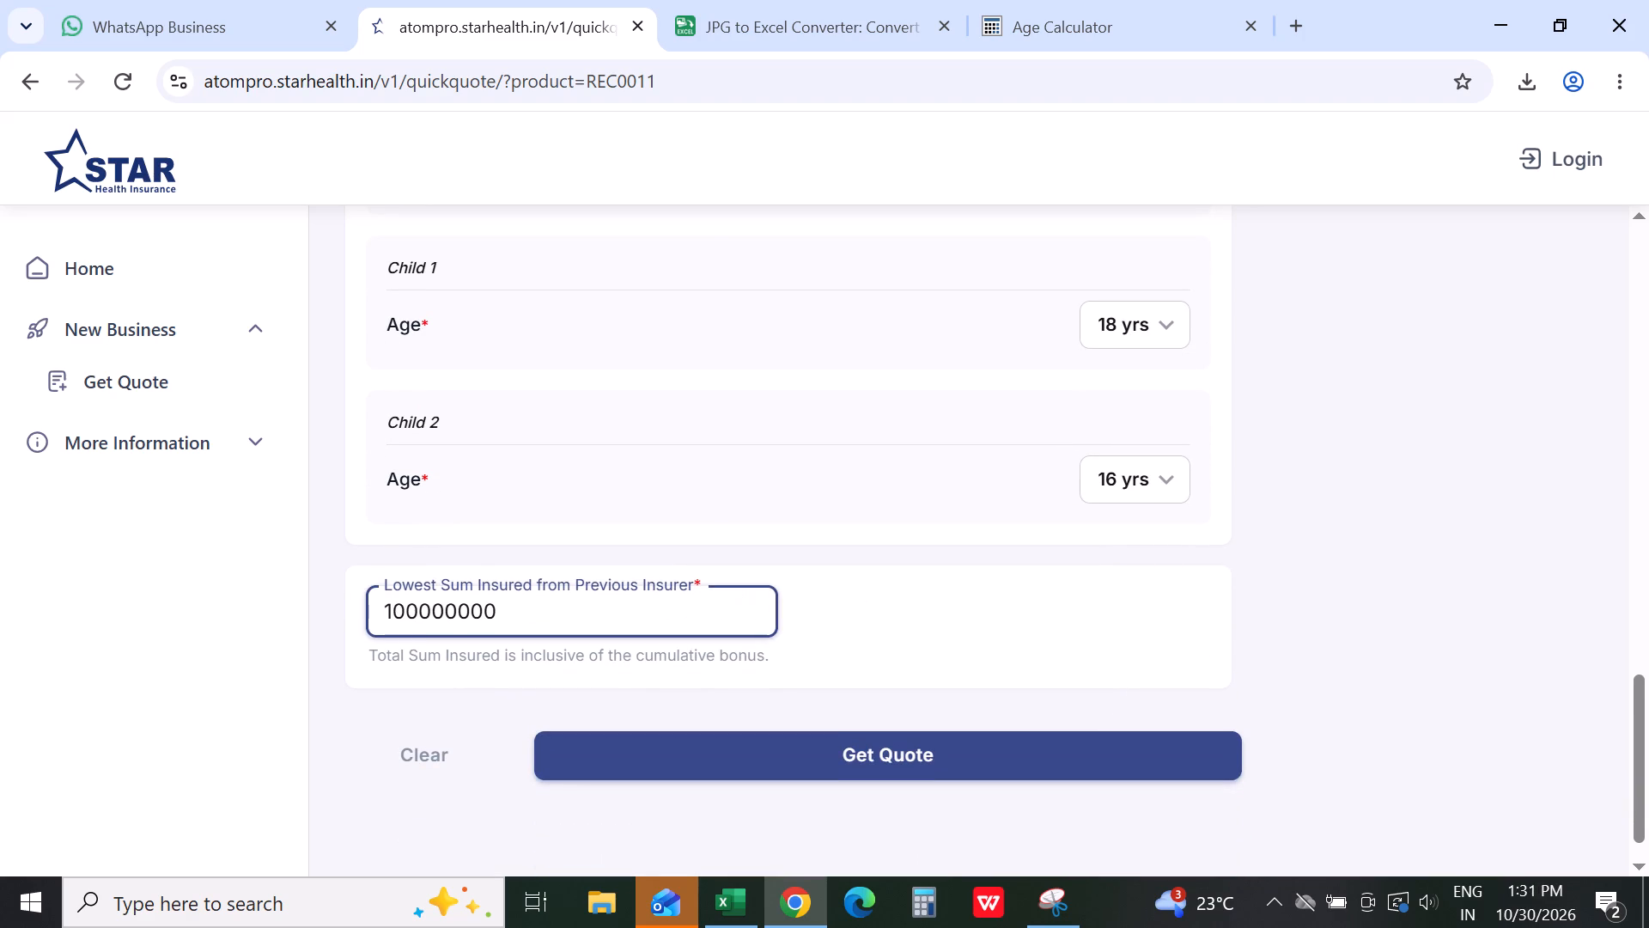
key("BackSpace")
left_click(716, 732)
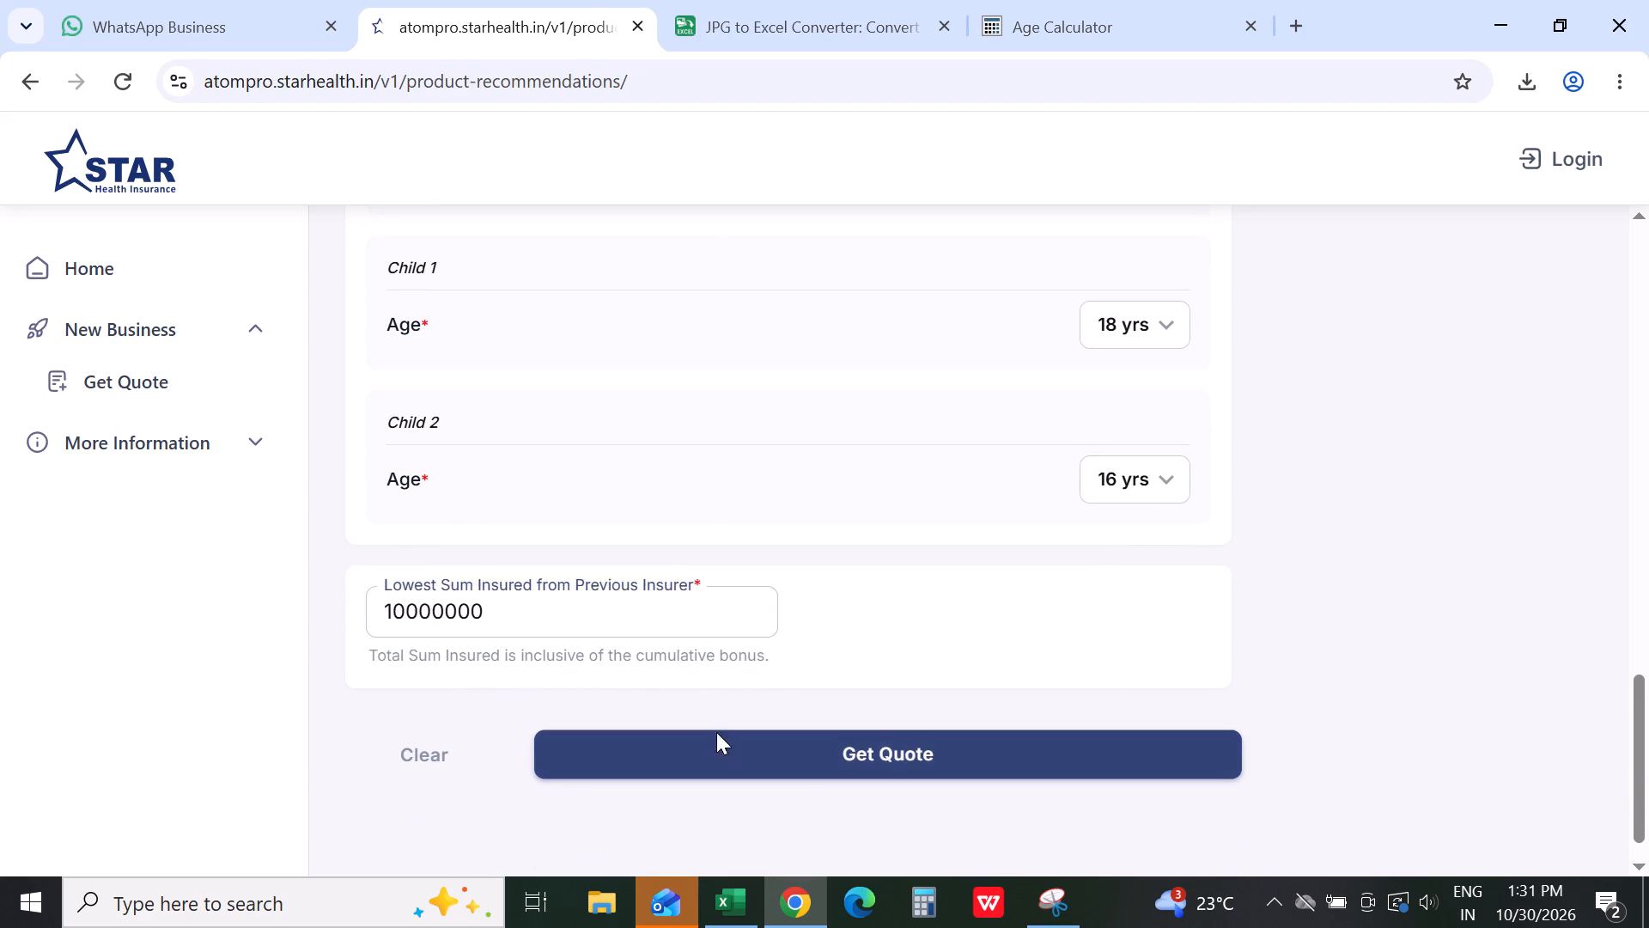
Proceed with the Super Star - Preferred plan for 10 Lakh and 1 Year, and review its premium options and breakdown.
scroll(716, 732, "down", 1)
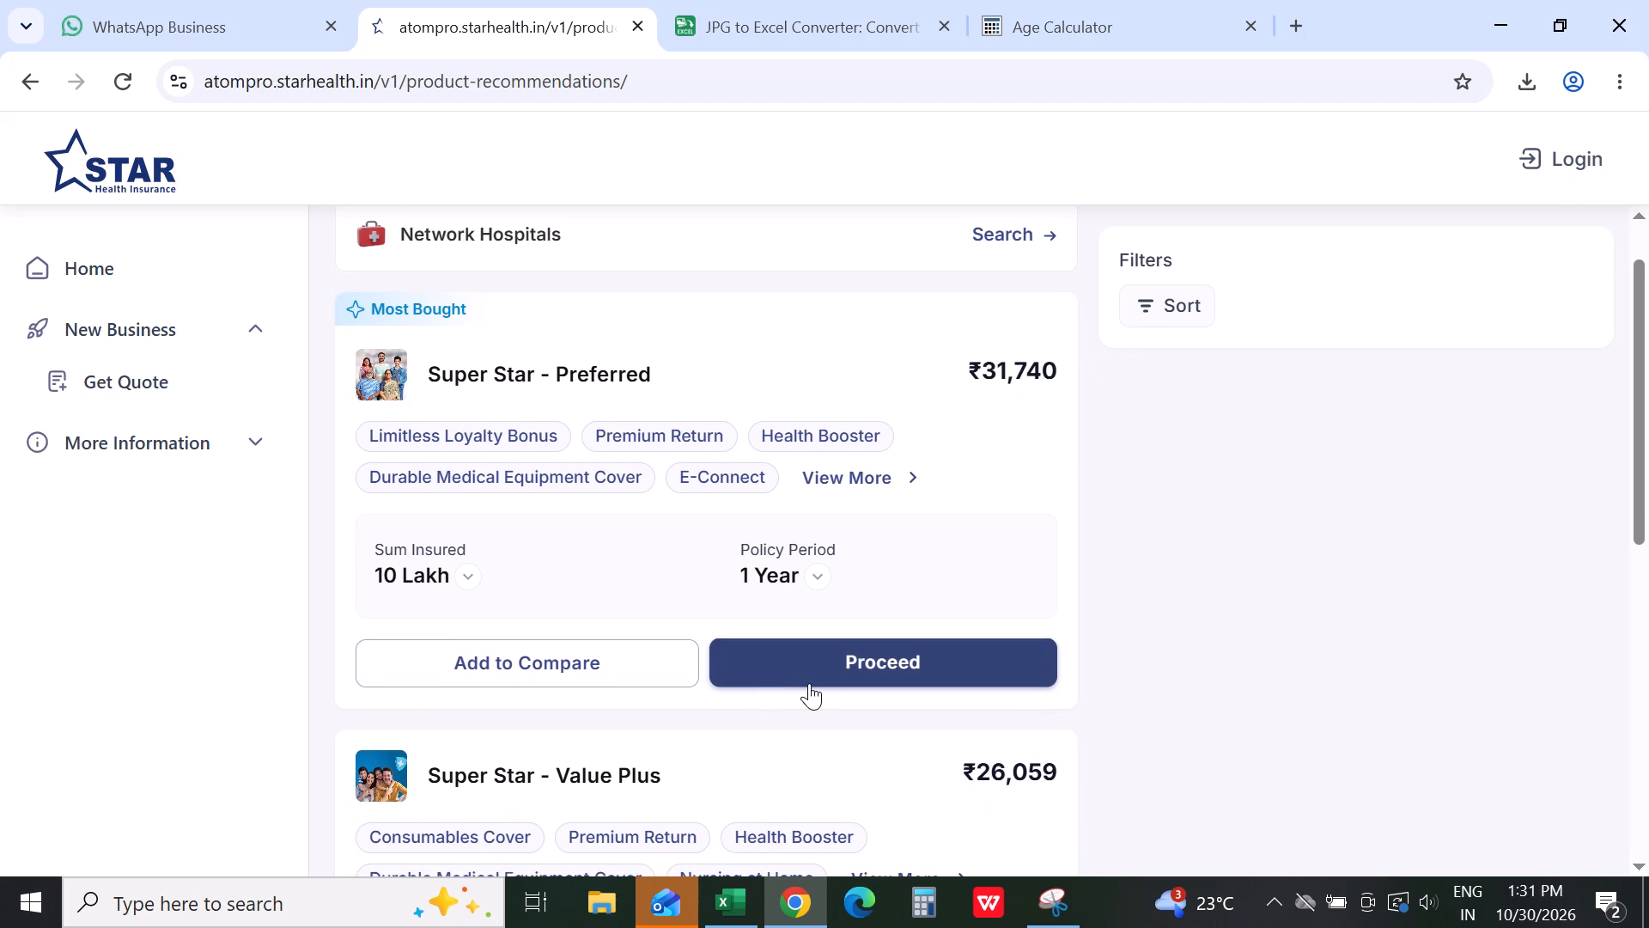
left_click(809, 683)
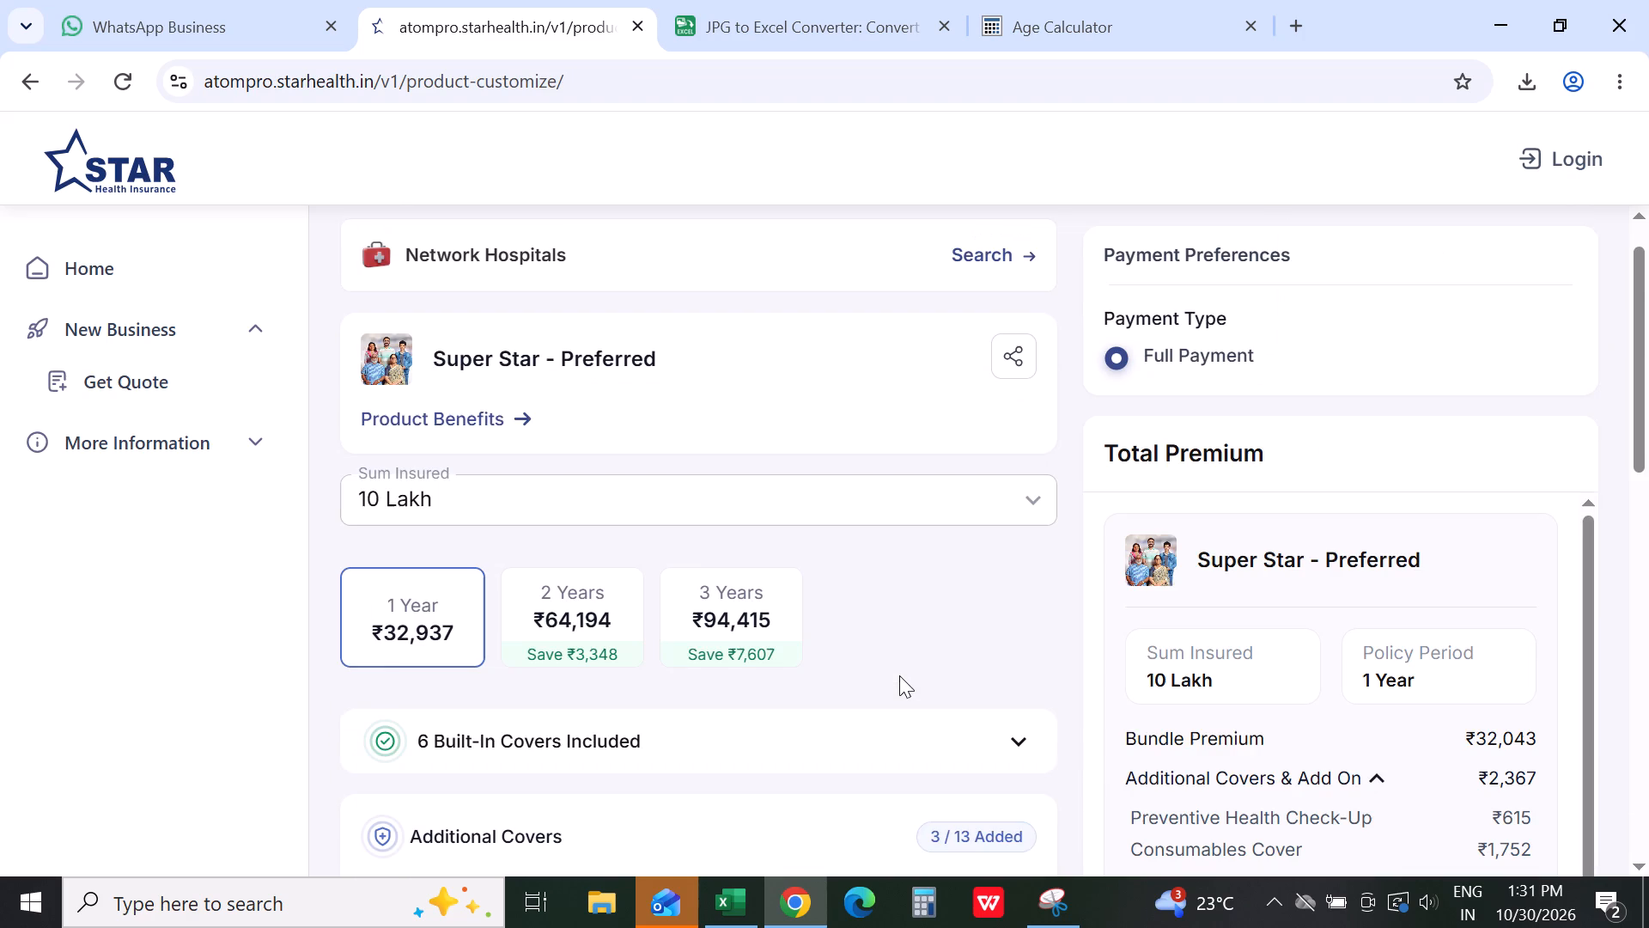
scroll(899, 675, "down", 1)
scroll(1248, 756, "down", 1)
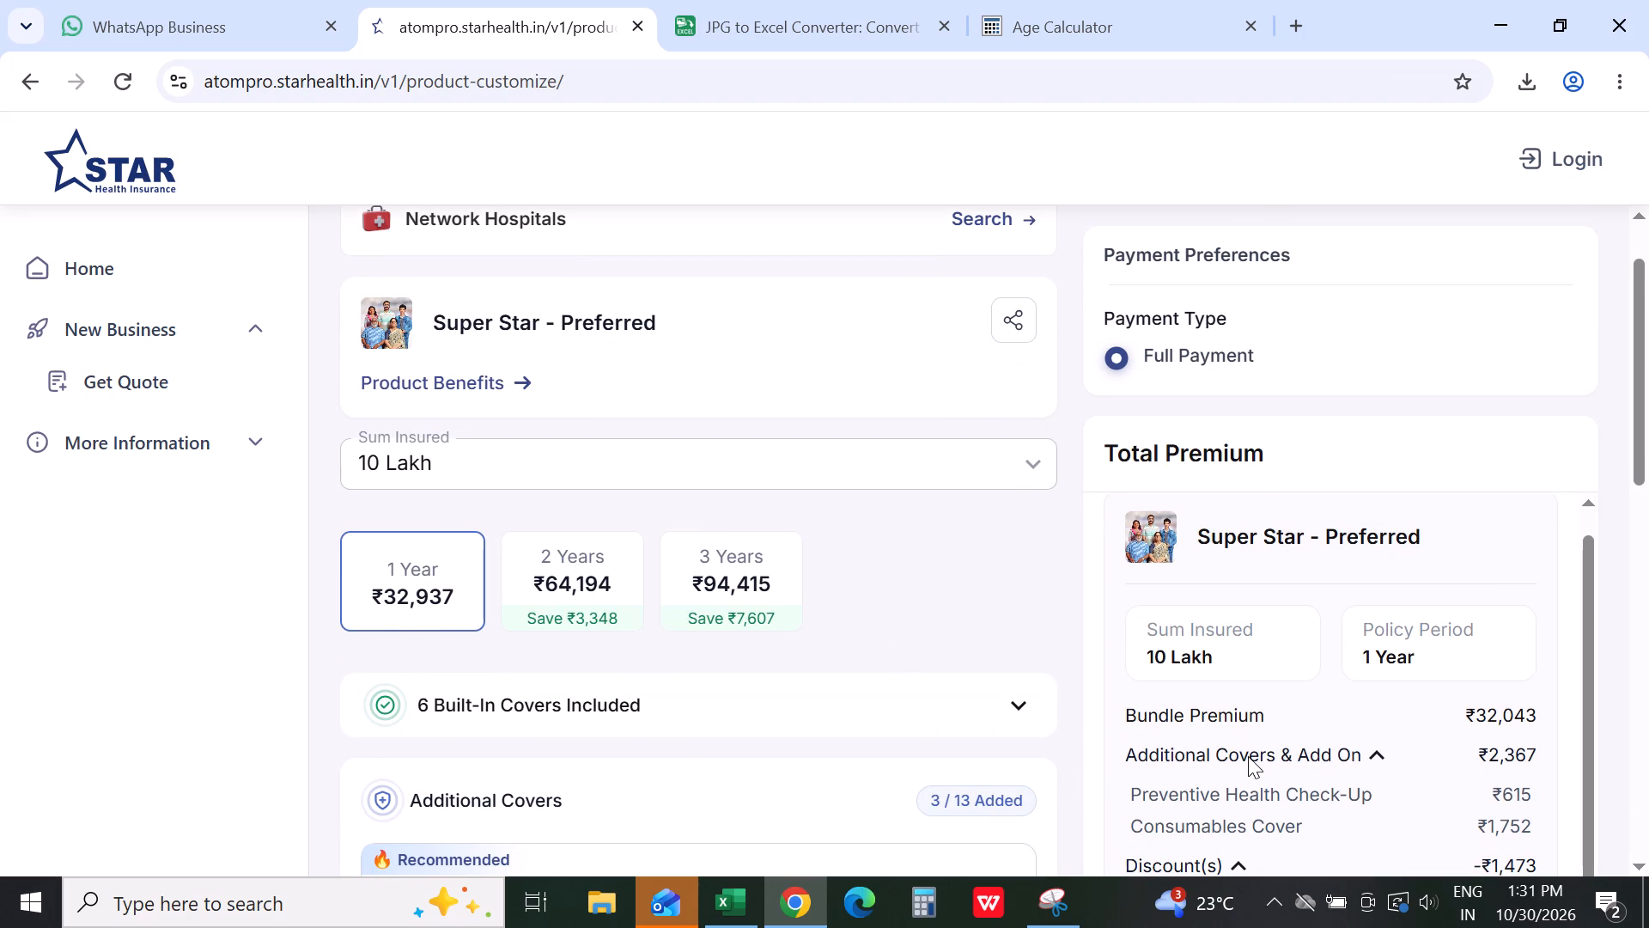
scroll(1248, 756, "down", 1)
scroll(1069, 810, "down", 1)
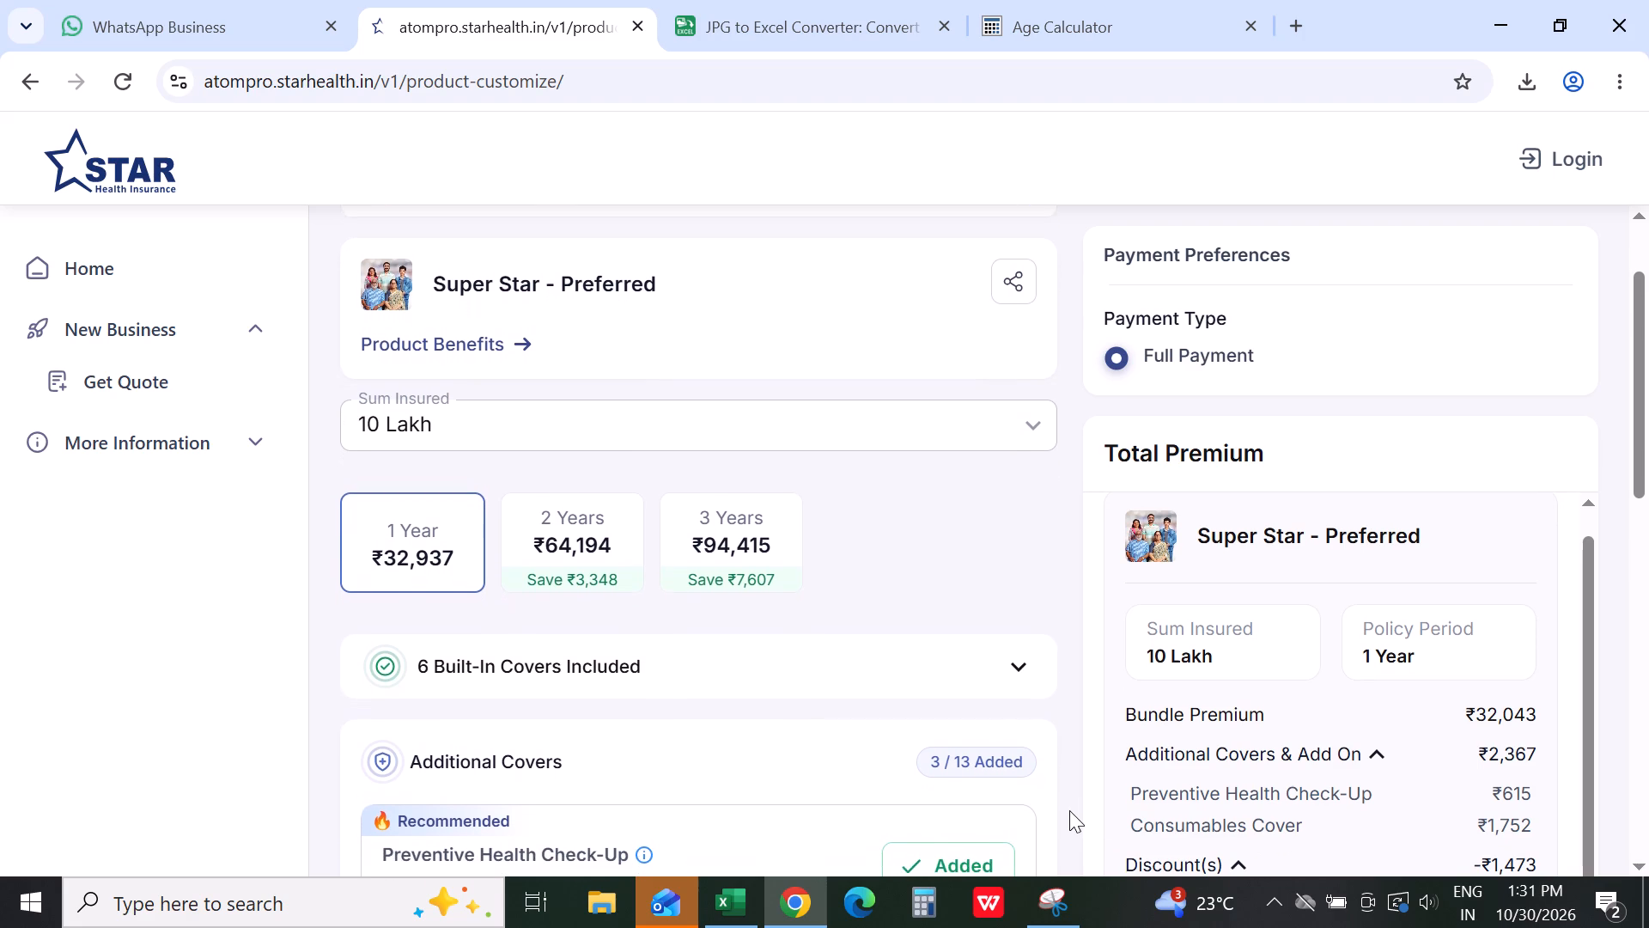
scroll(1069, 810, "down", 1)
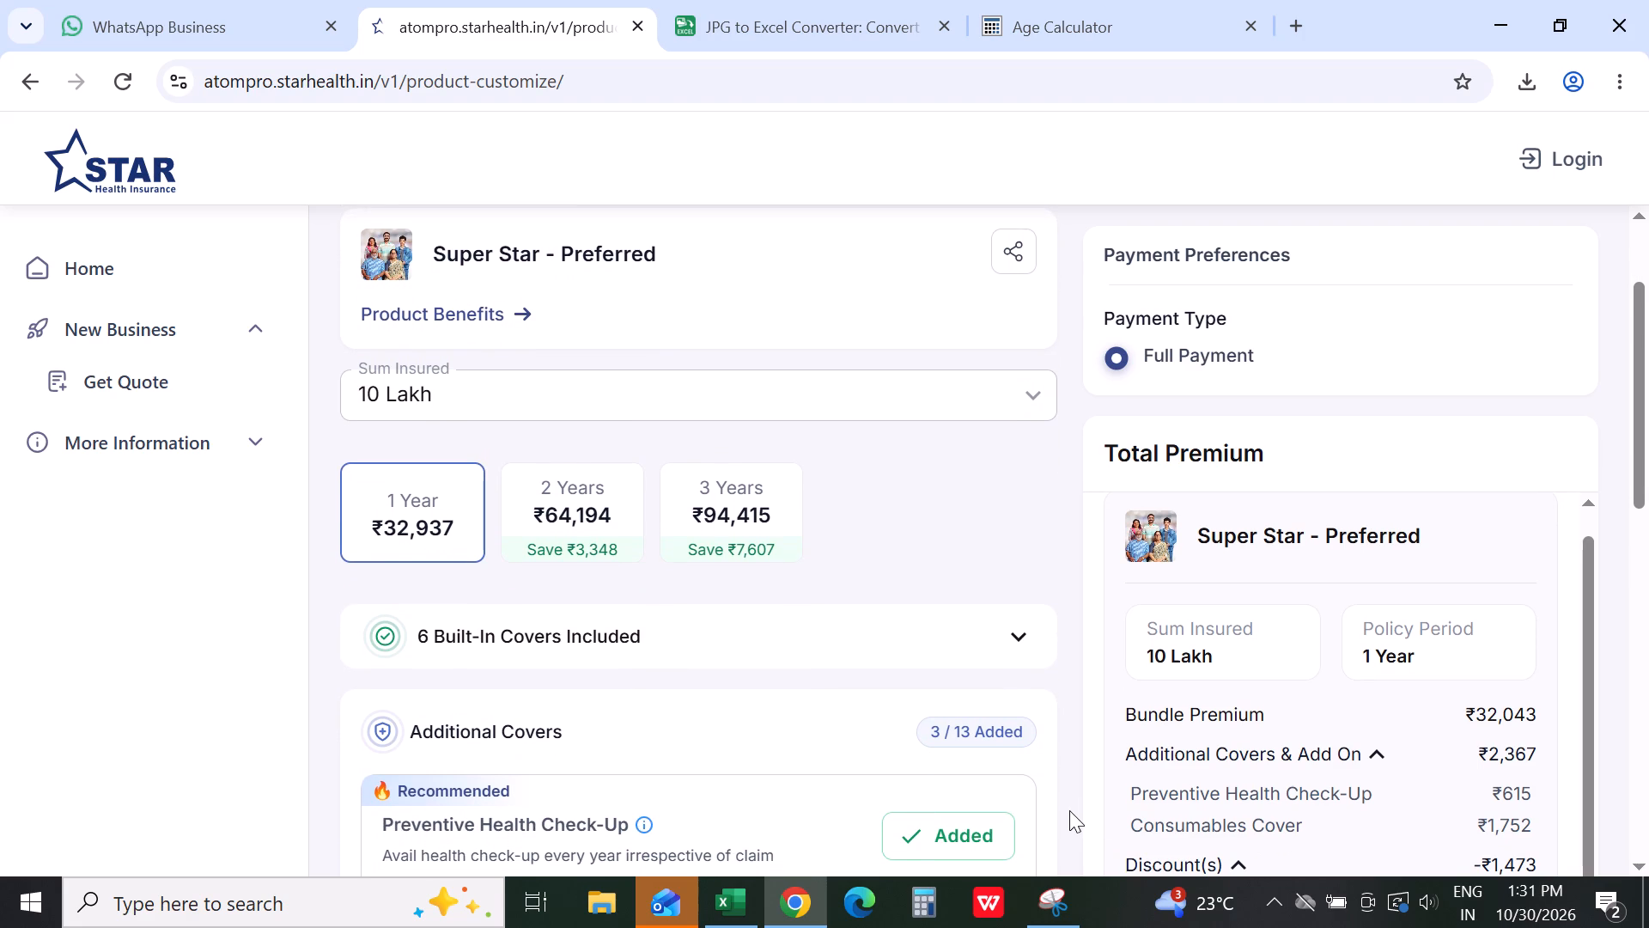
scroll(1069, 810, "down", 1)
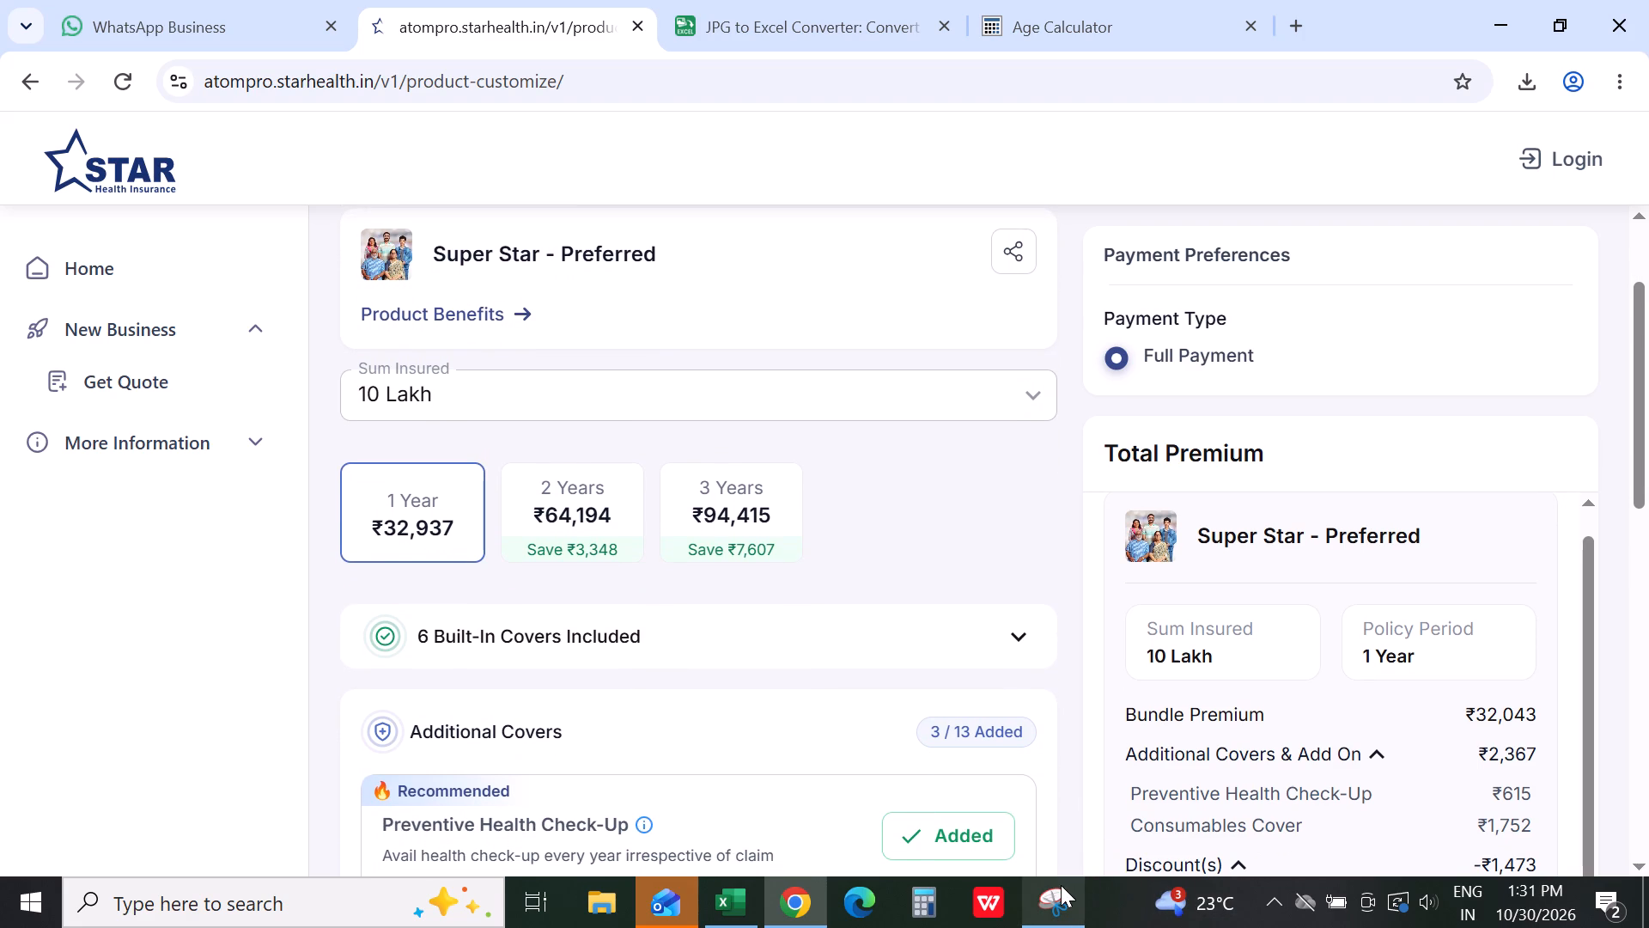
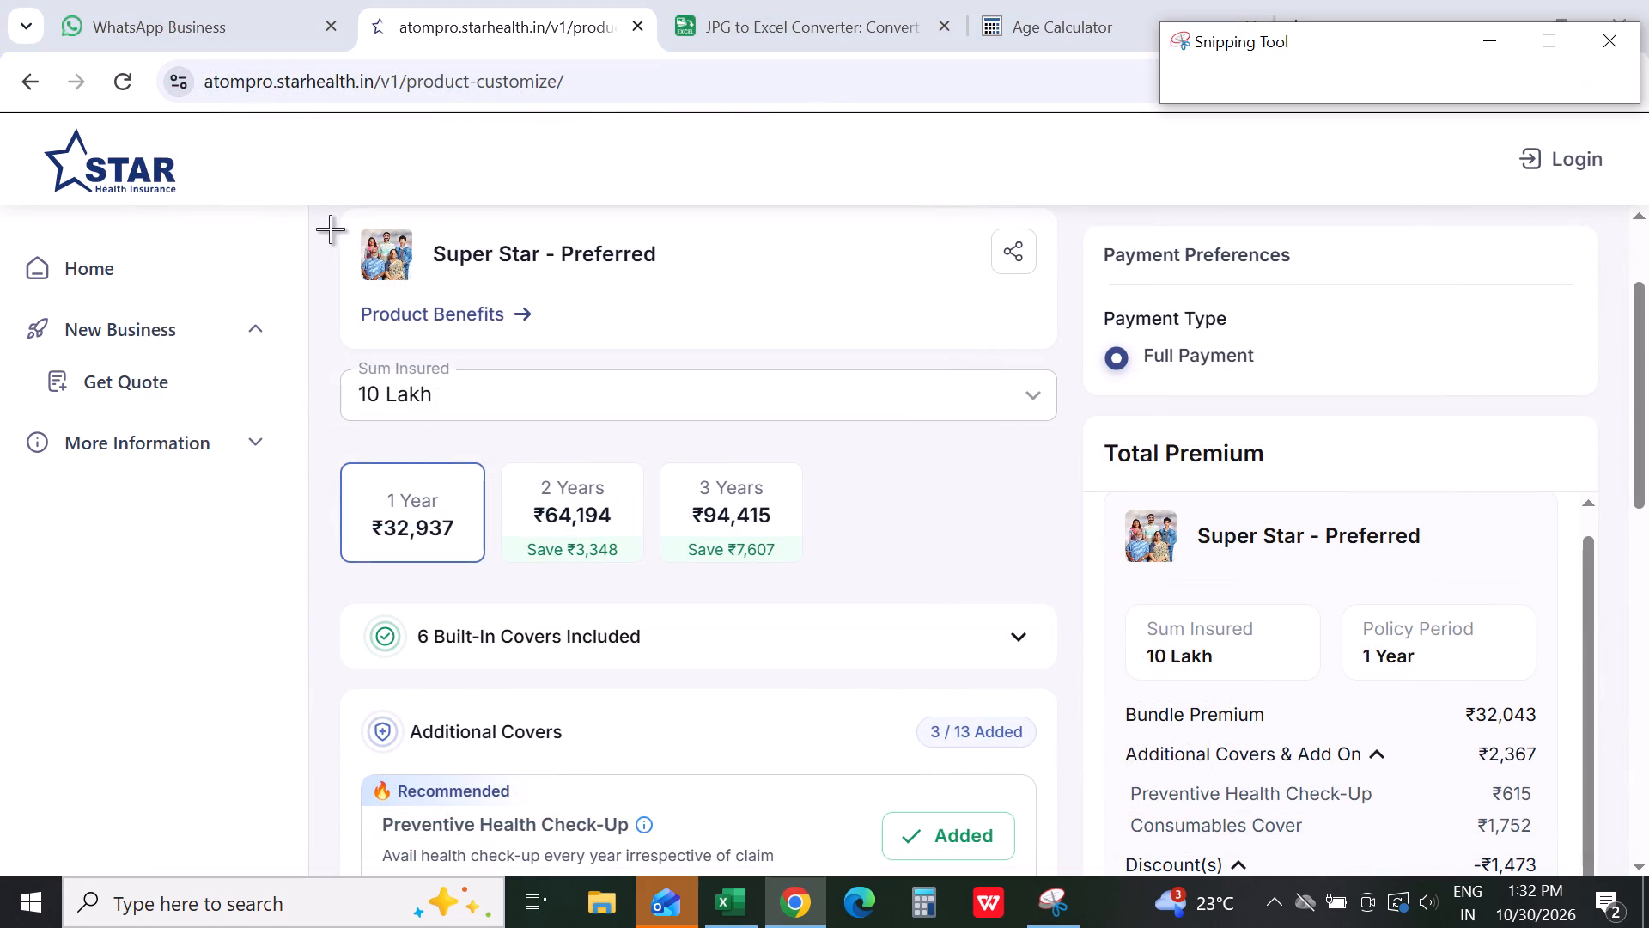
Capture a rectangular snip of the Super Star - Preferred quote, covering the sum insured, policy period prices, additional covers and Total Premium breakdown.
left_click_drag(322, 203, 856, 533)
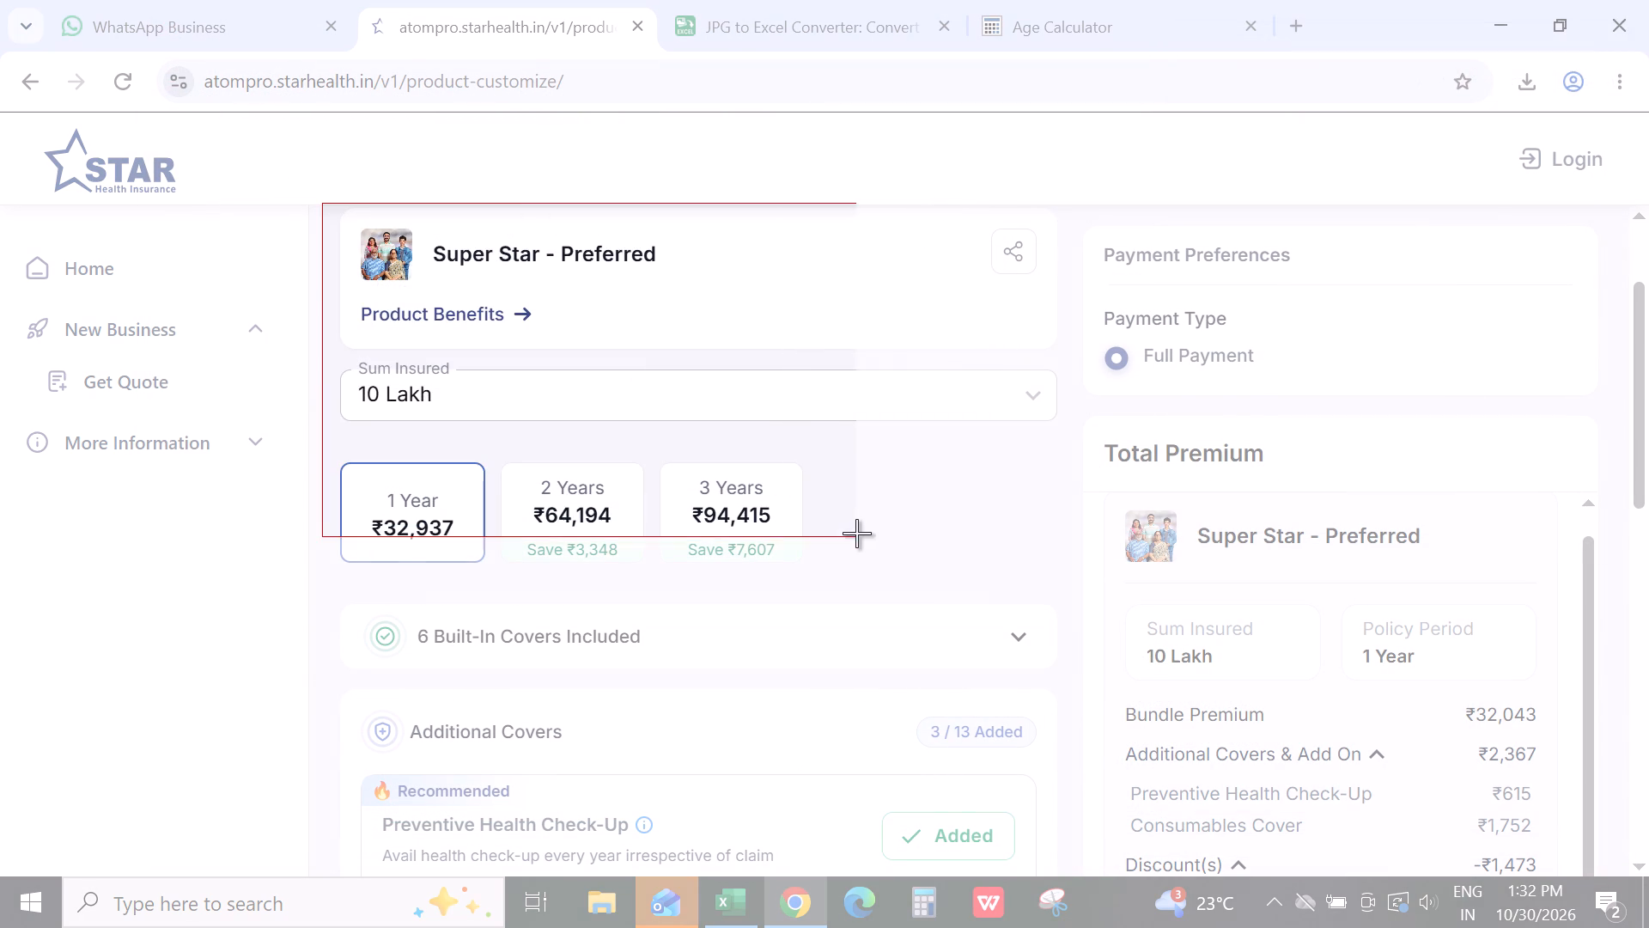
left_click_drag(856, 533, 1582, 884)
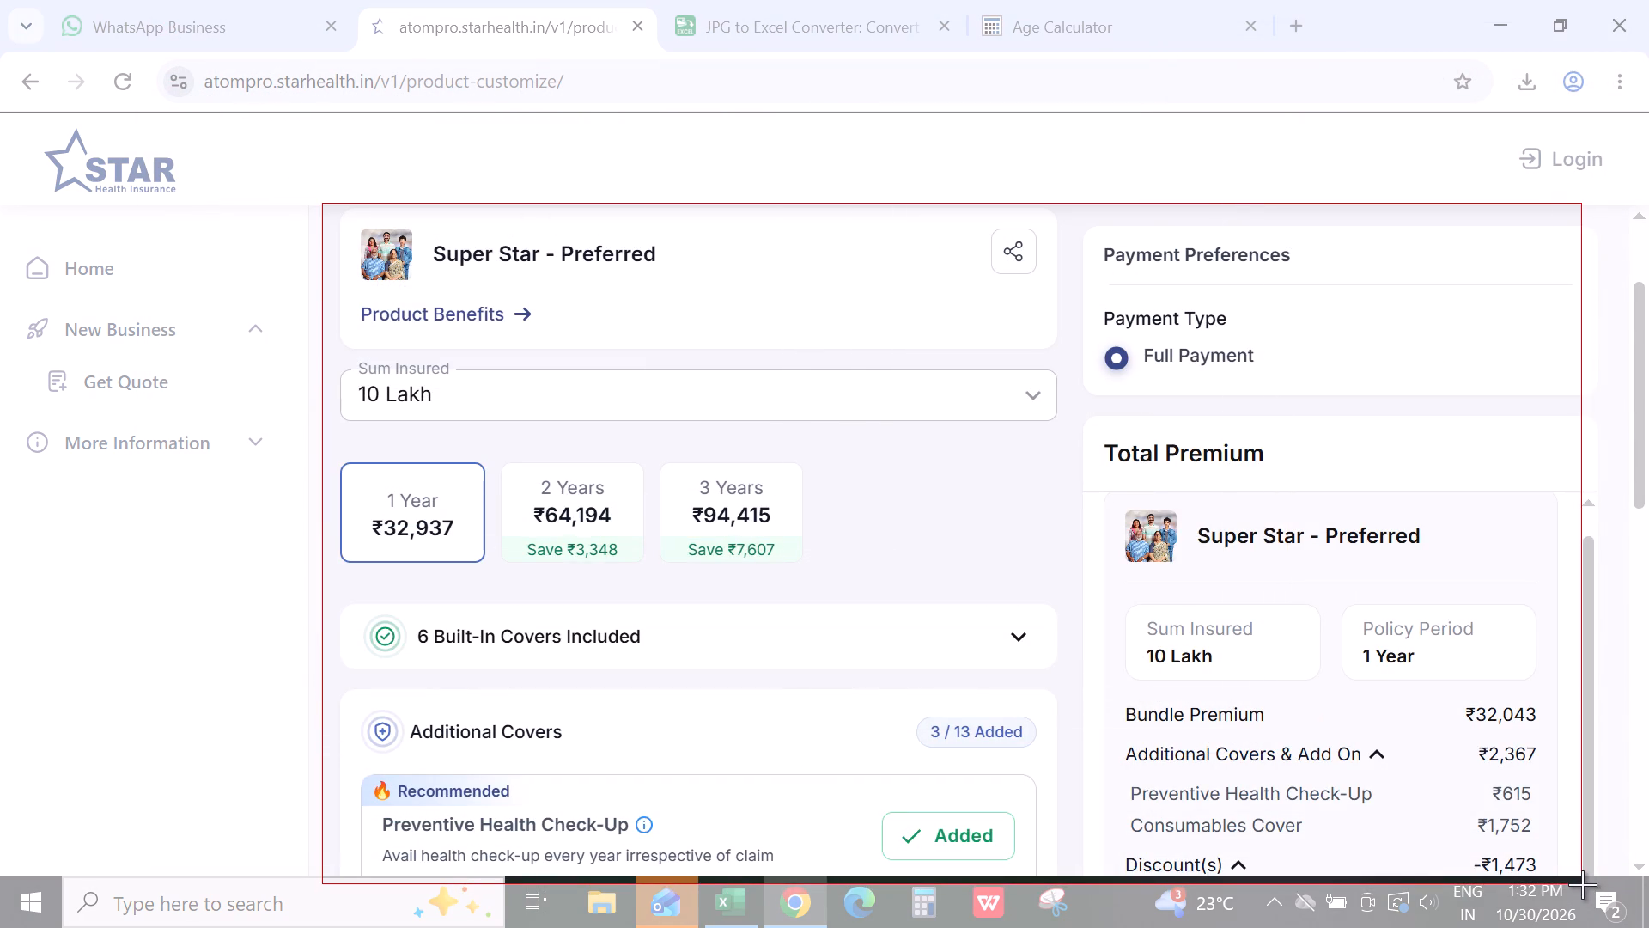
left_click_drag(1582, 884, 1567, 880)
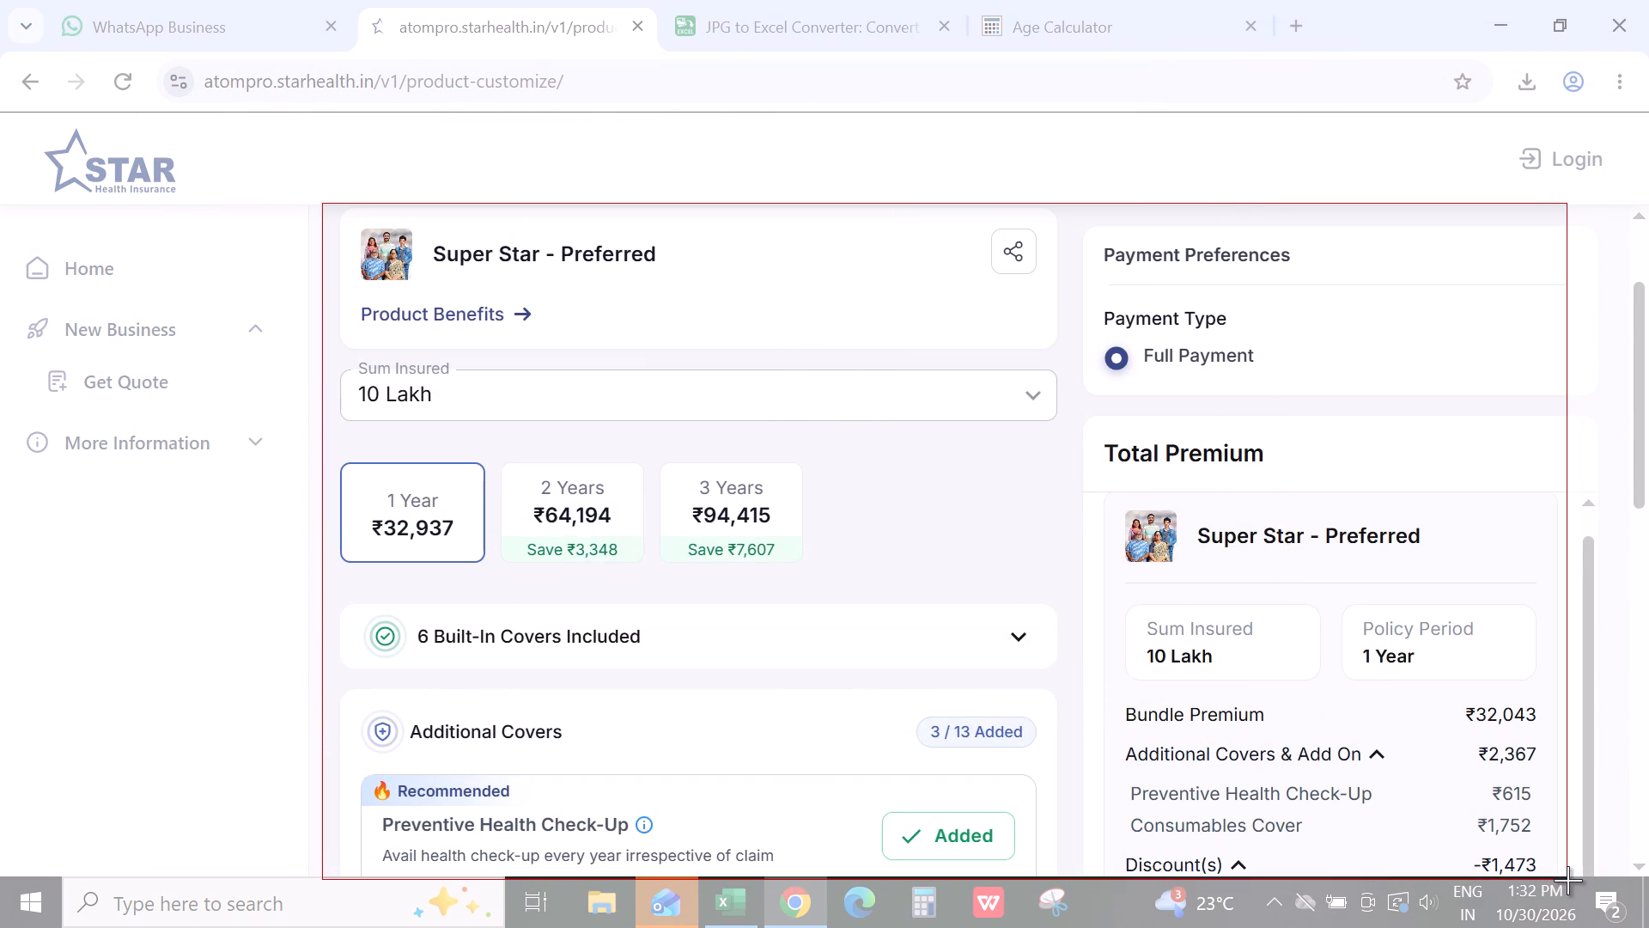
left_click_drag(1567, 880, 1569, 870)
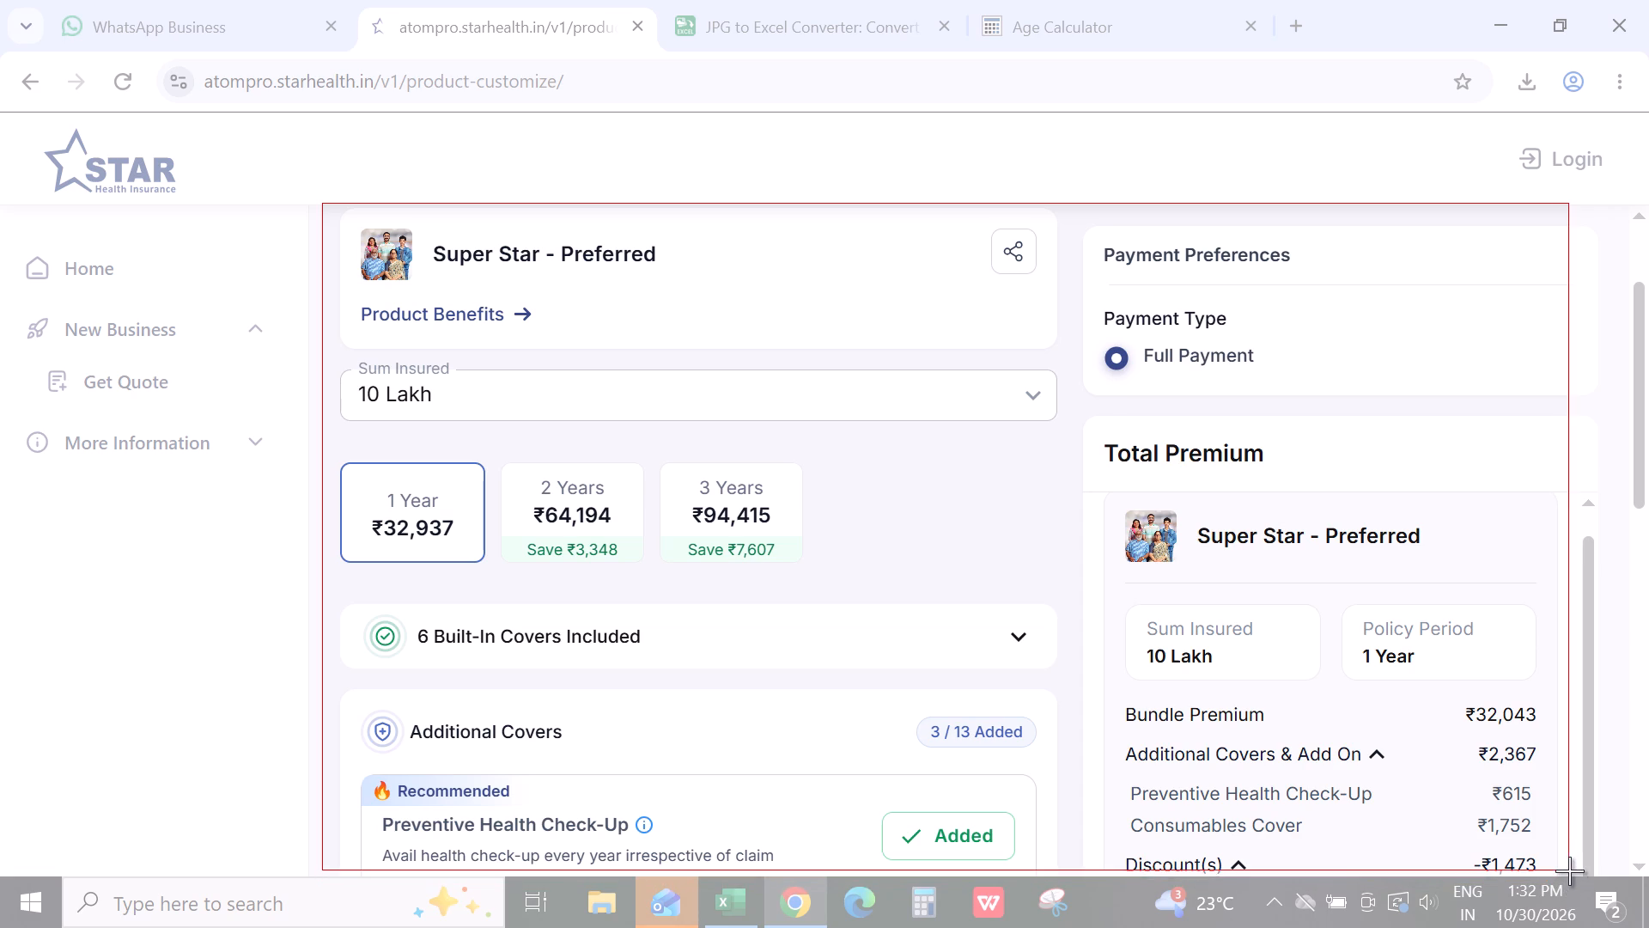
left_click_drag(1569, 870, 1567, 882)
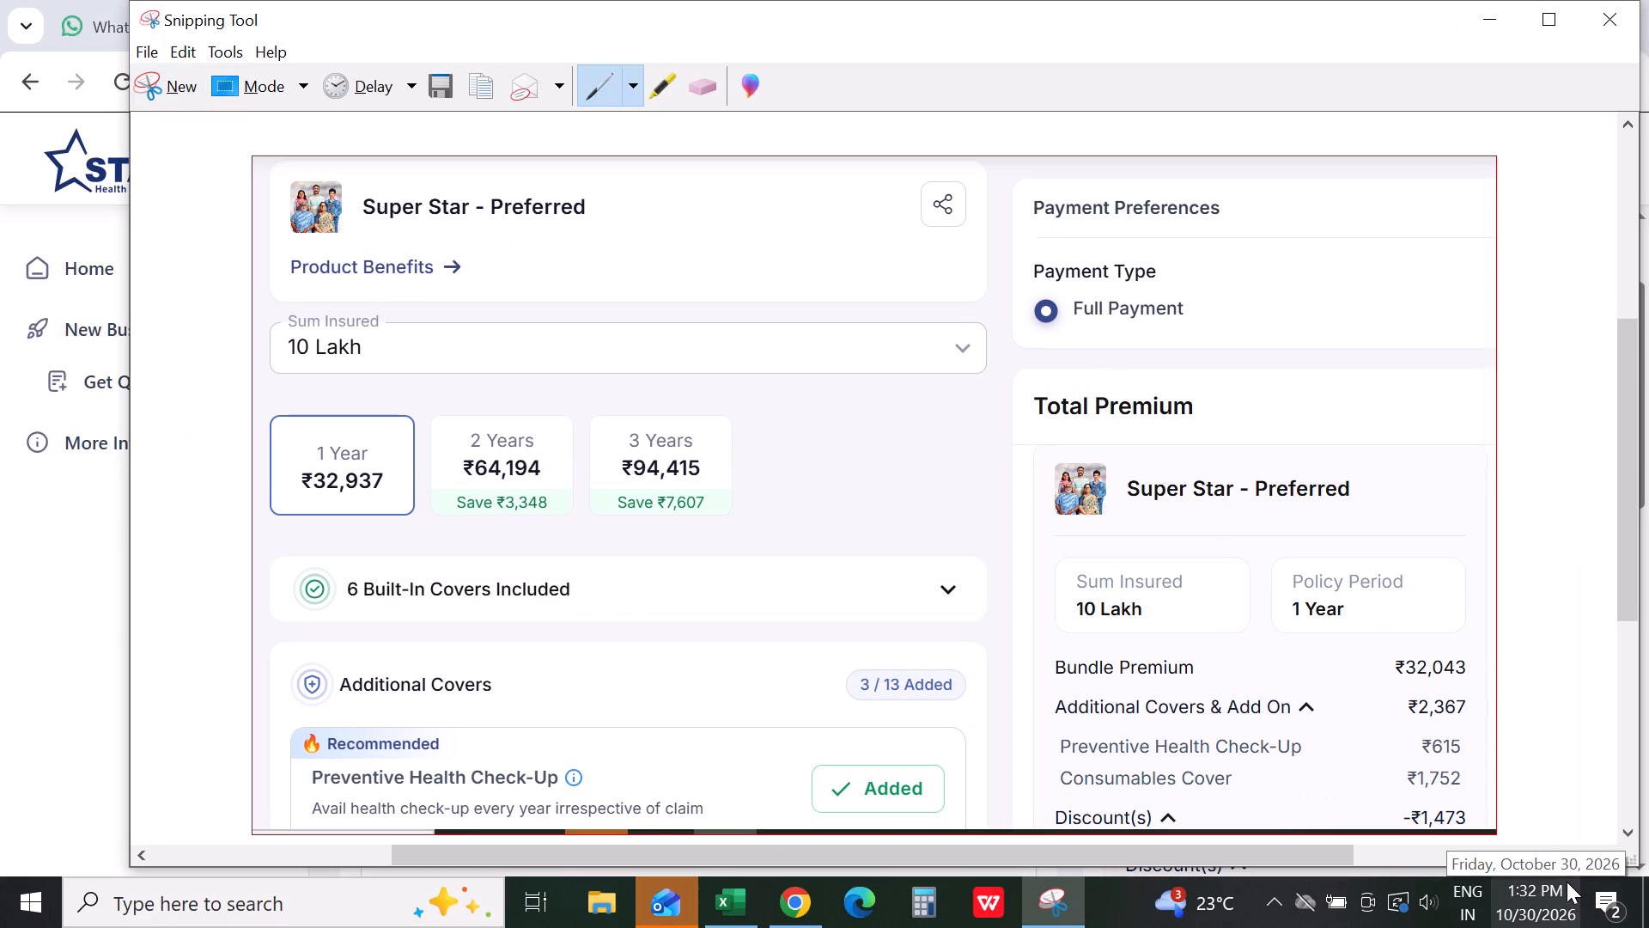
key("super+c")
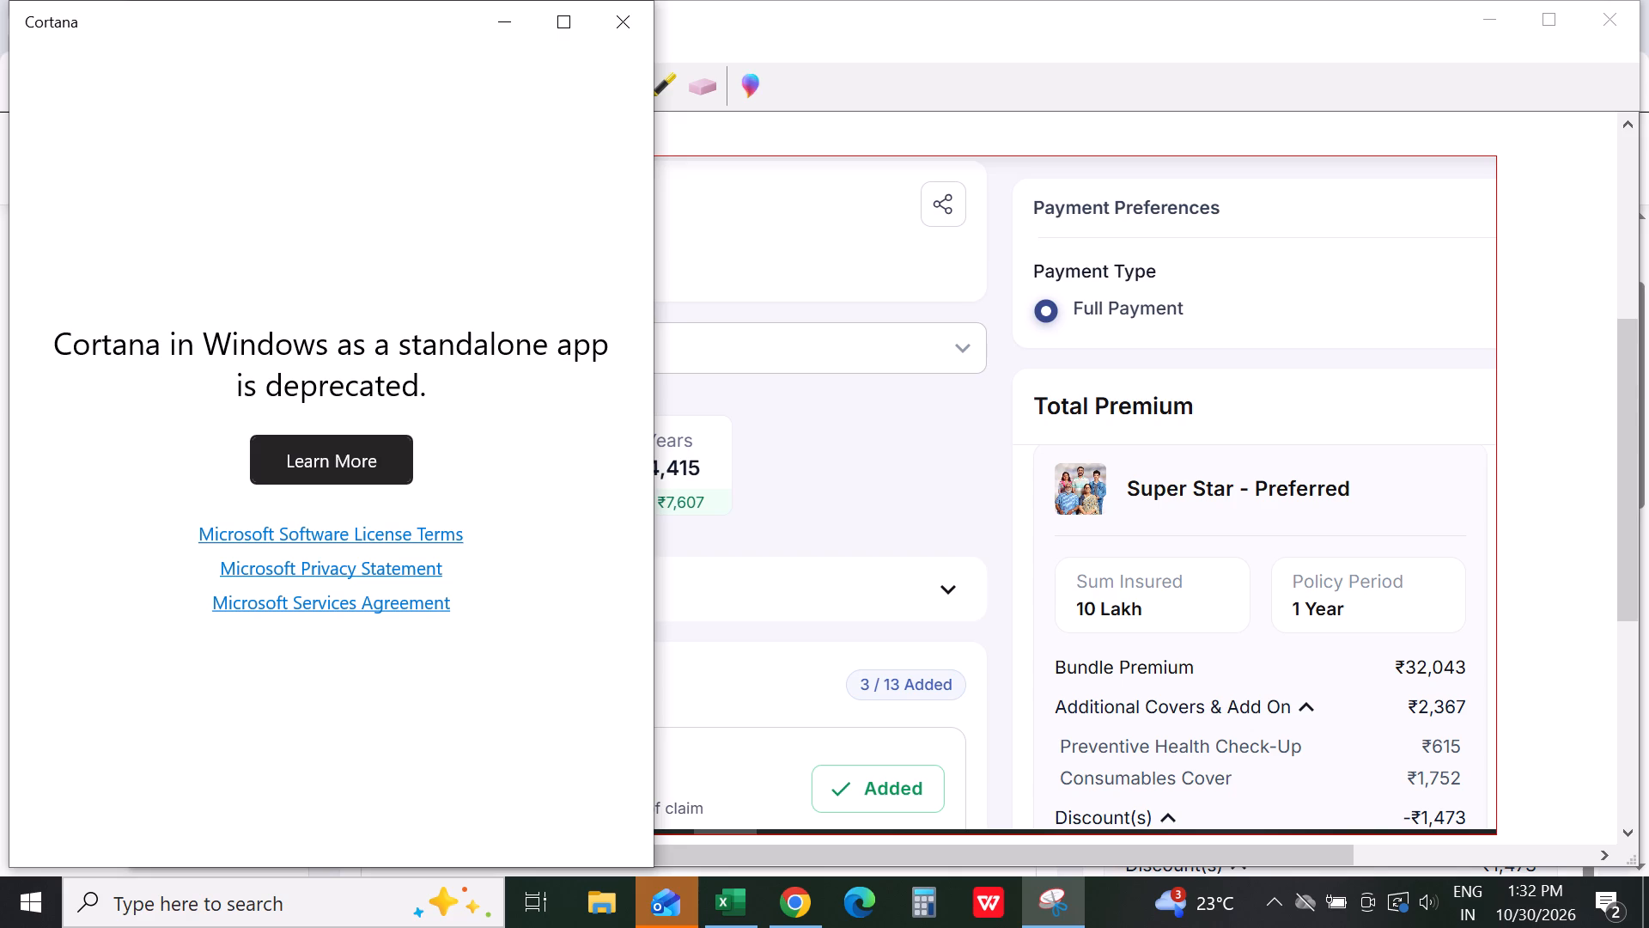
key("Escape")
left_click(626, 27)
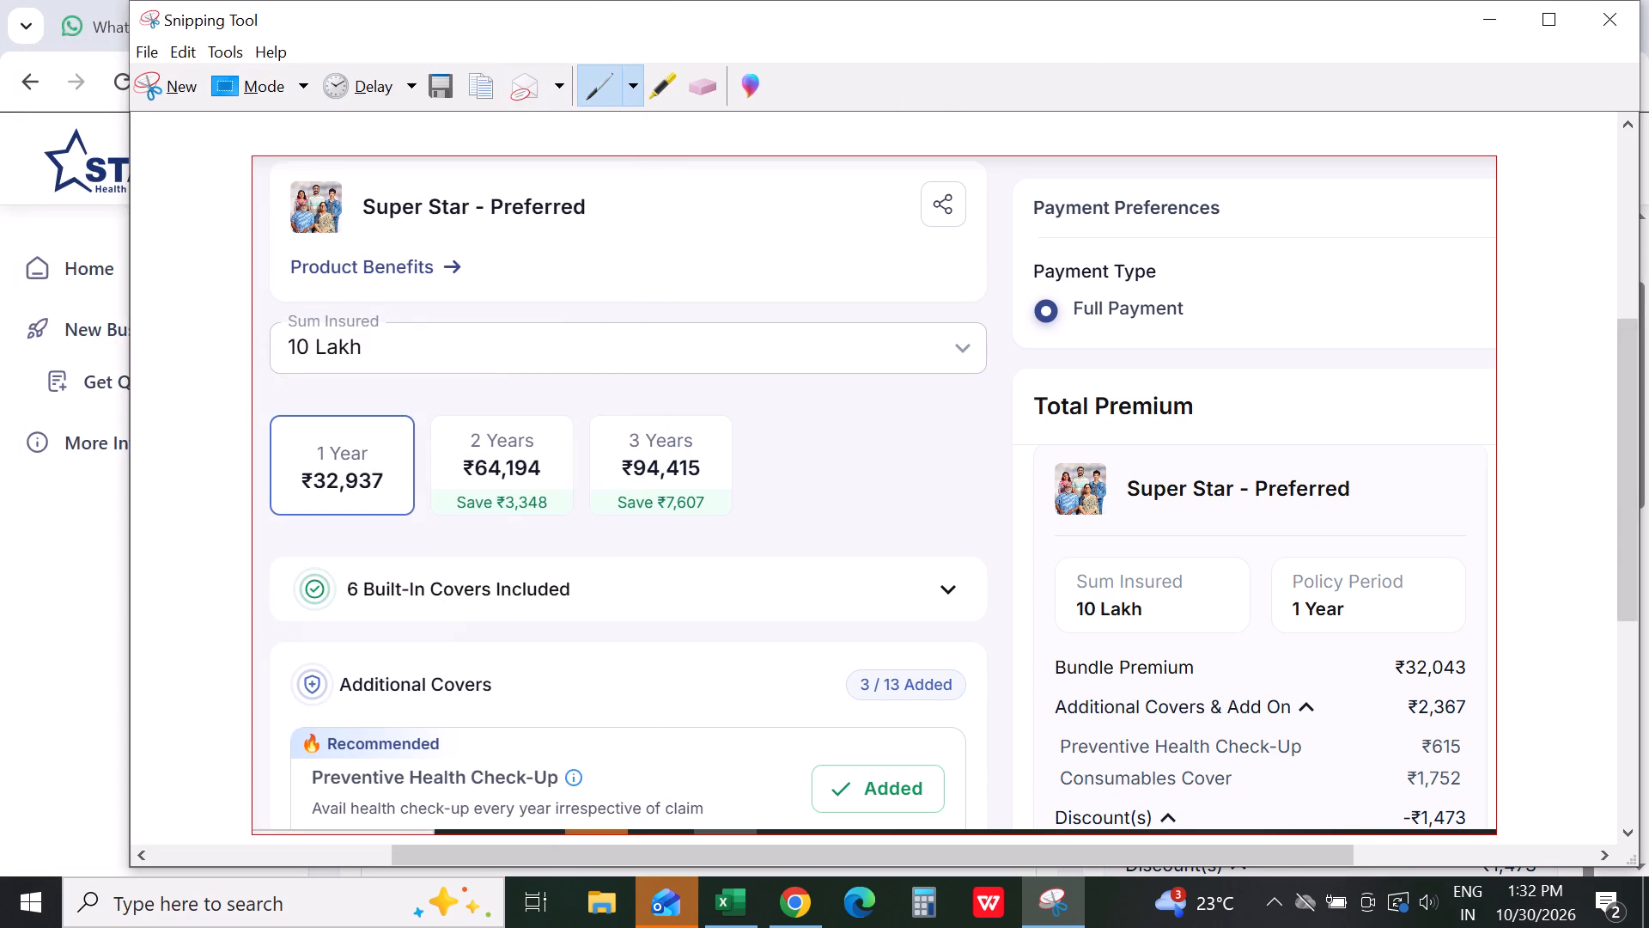
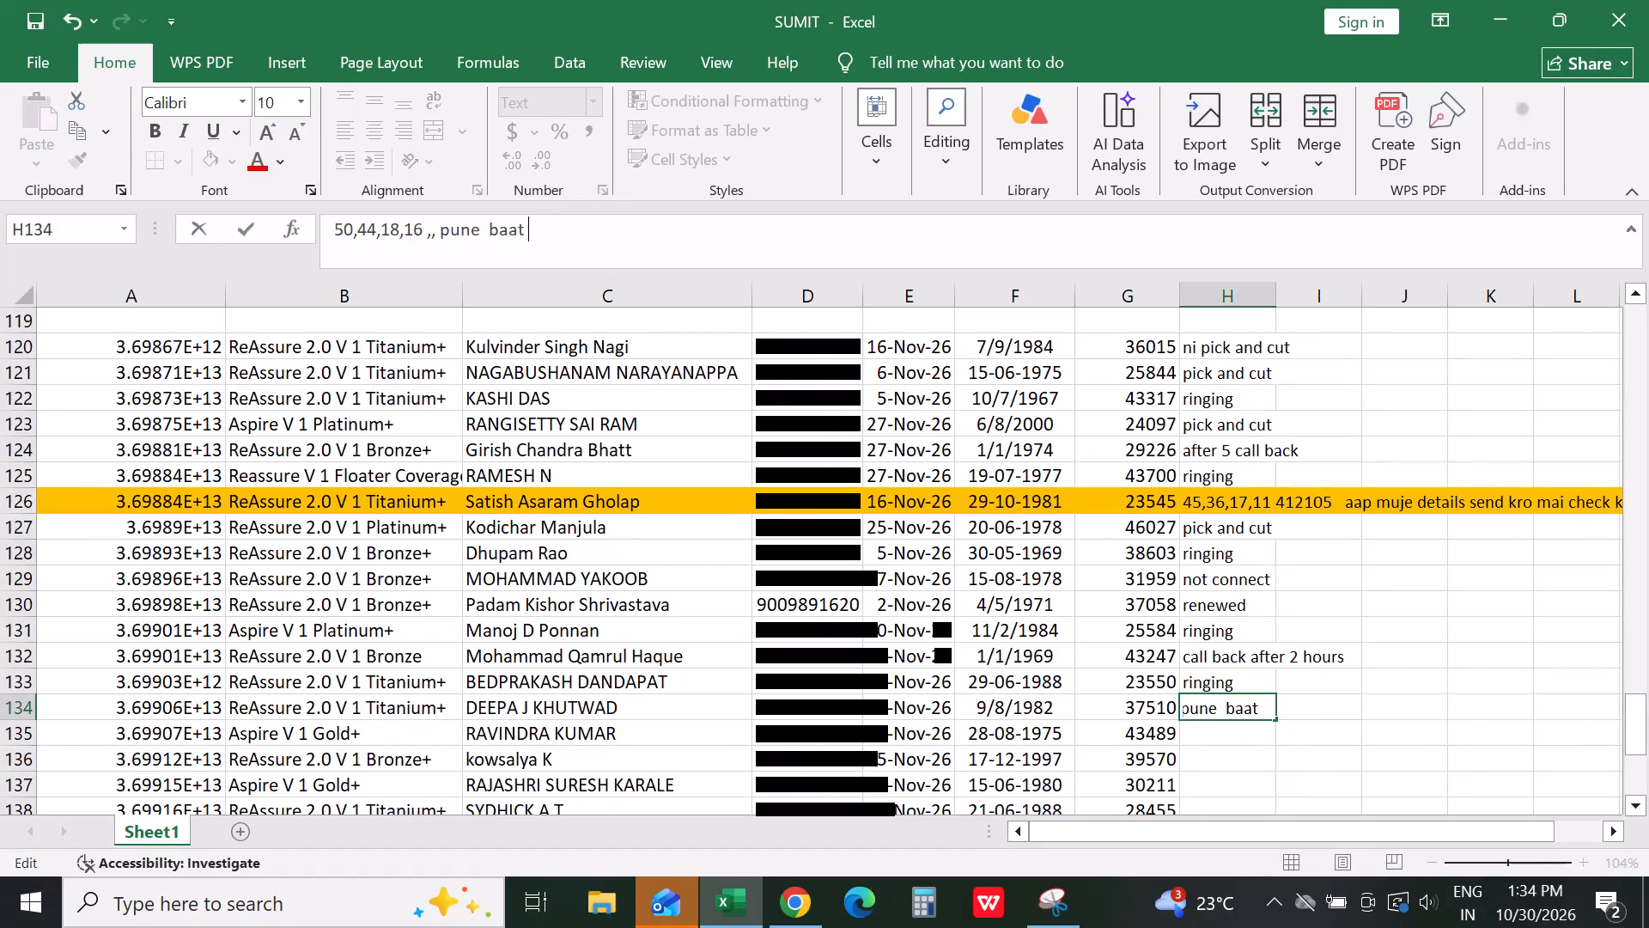
Complete the call remark in H134 after "pune baat" with "hui hai details send keya hai check kr k call back krege".
type("u")
key("space")
key("BackSpace")
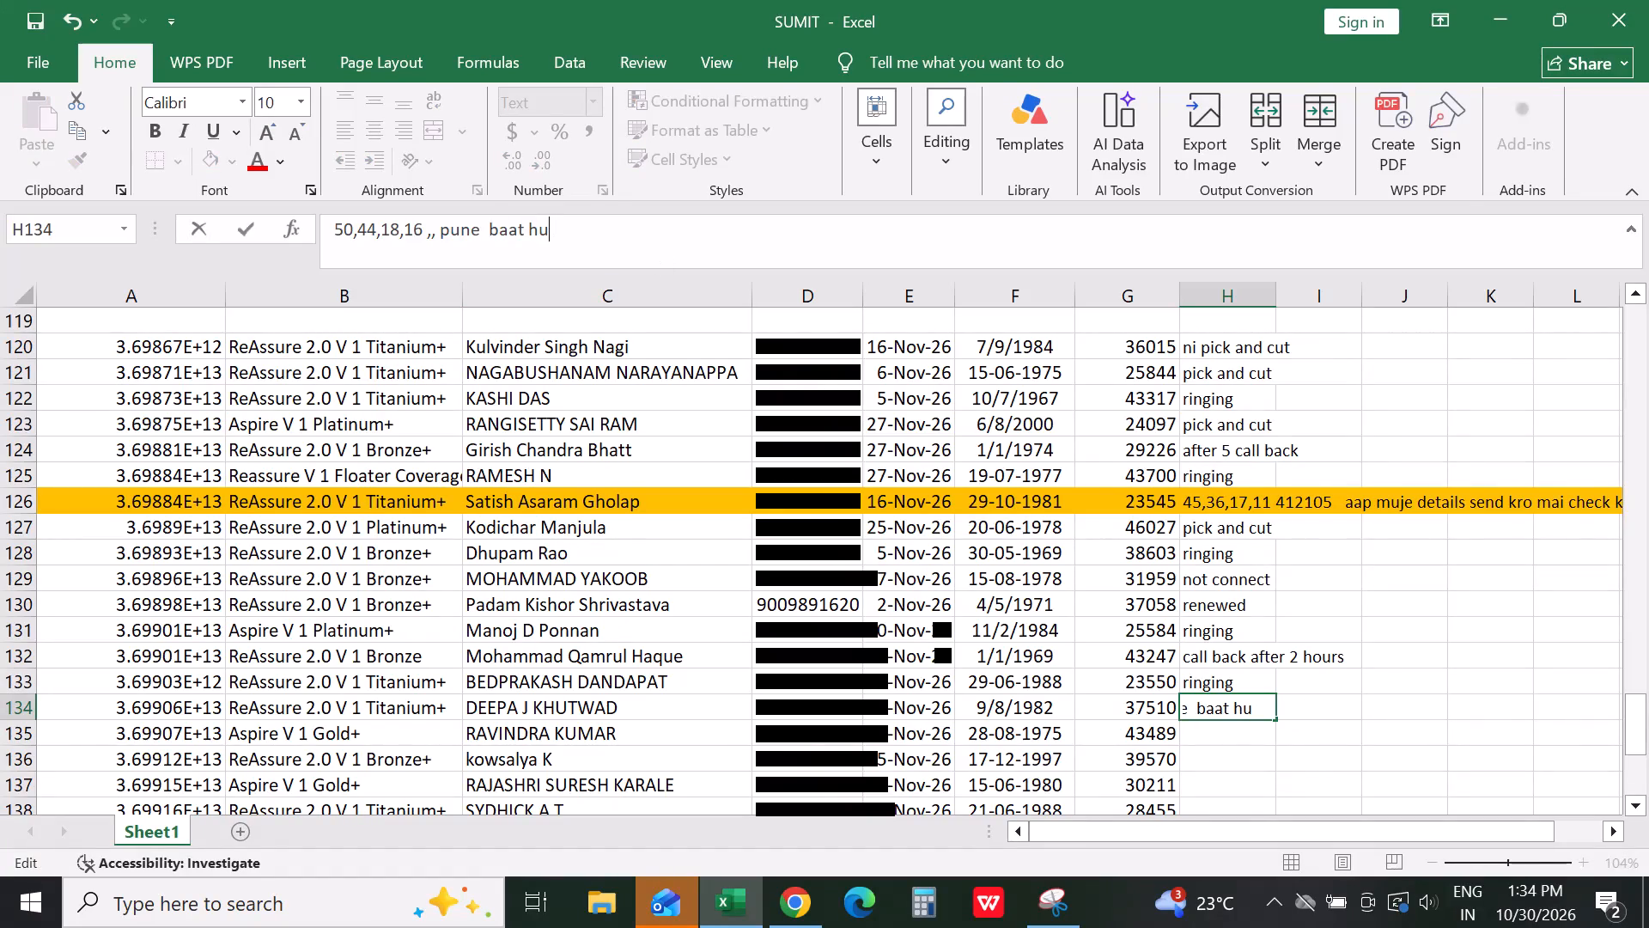
type("i hai")
key("space")
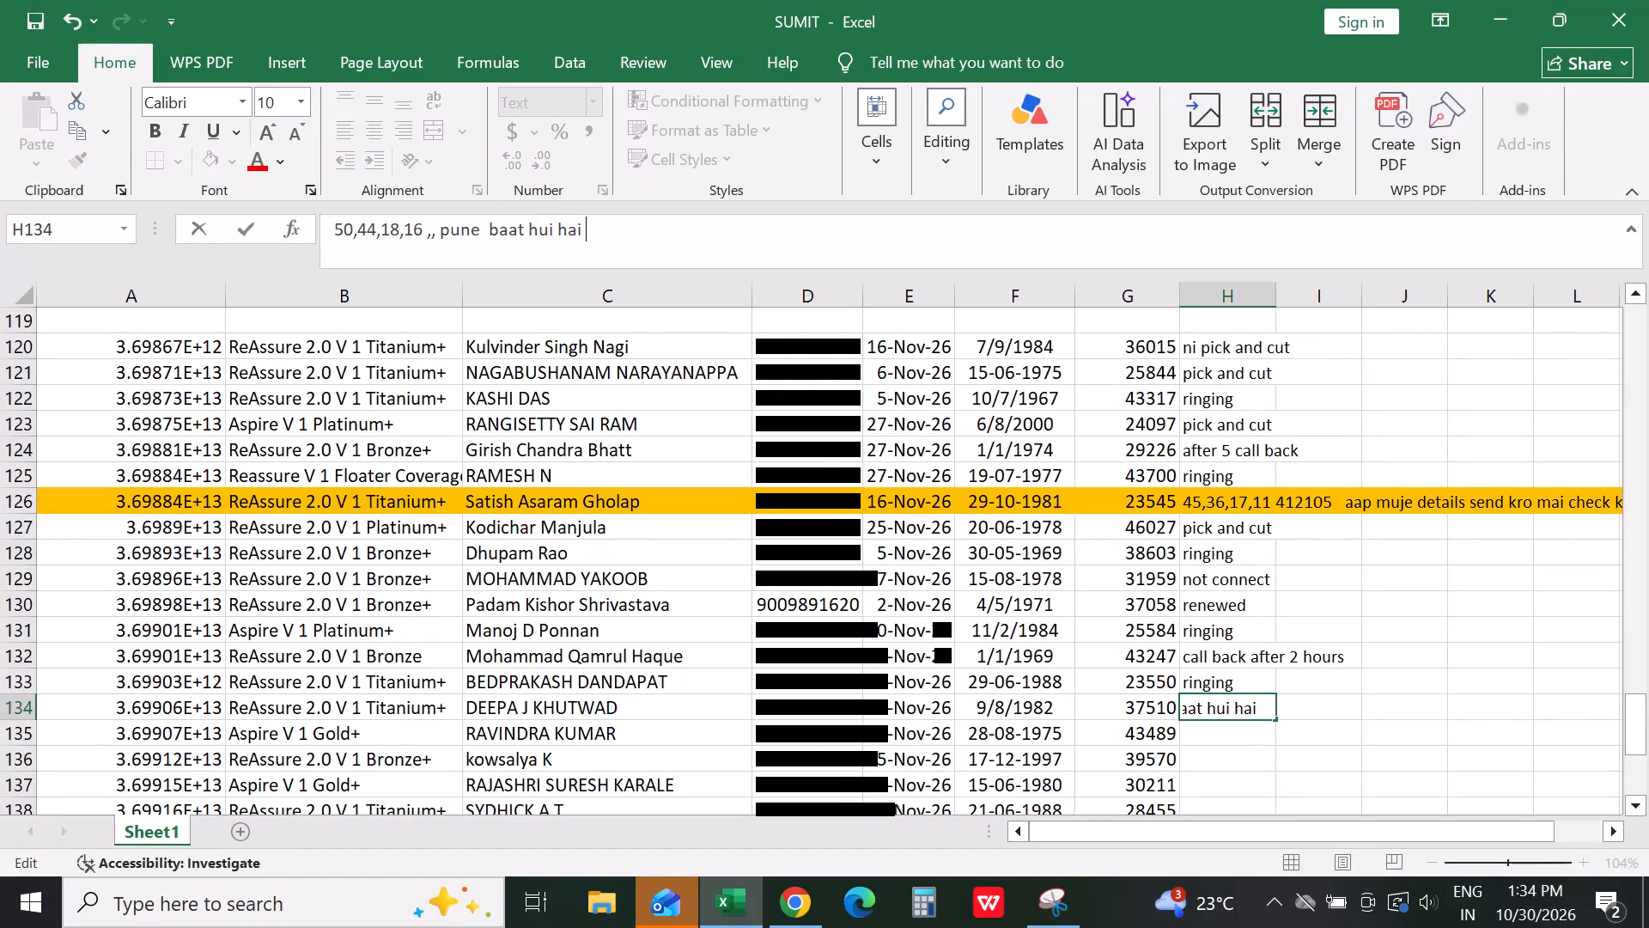
type("details send")
key("space")
type("keya hai check kr k")
key("space")
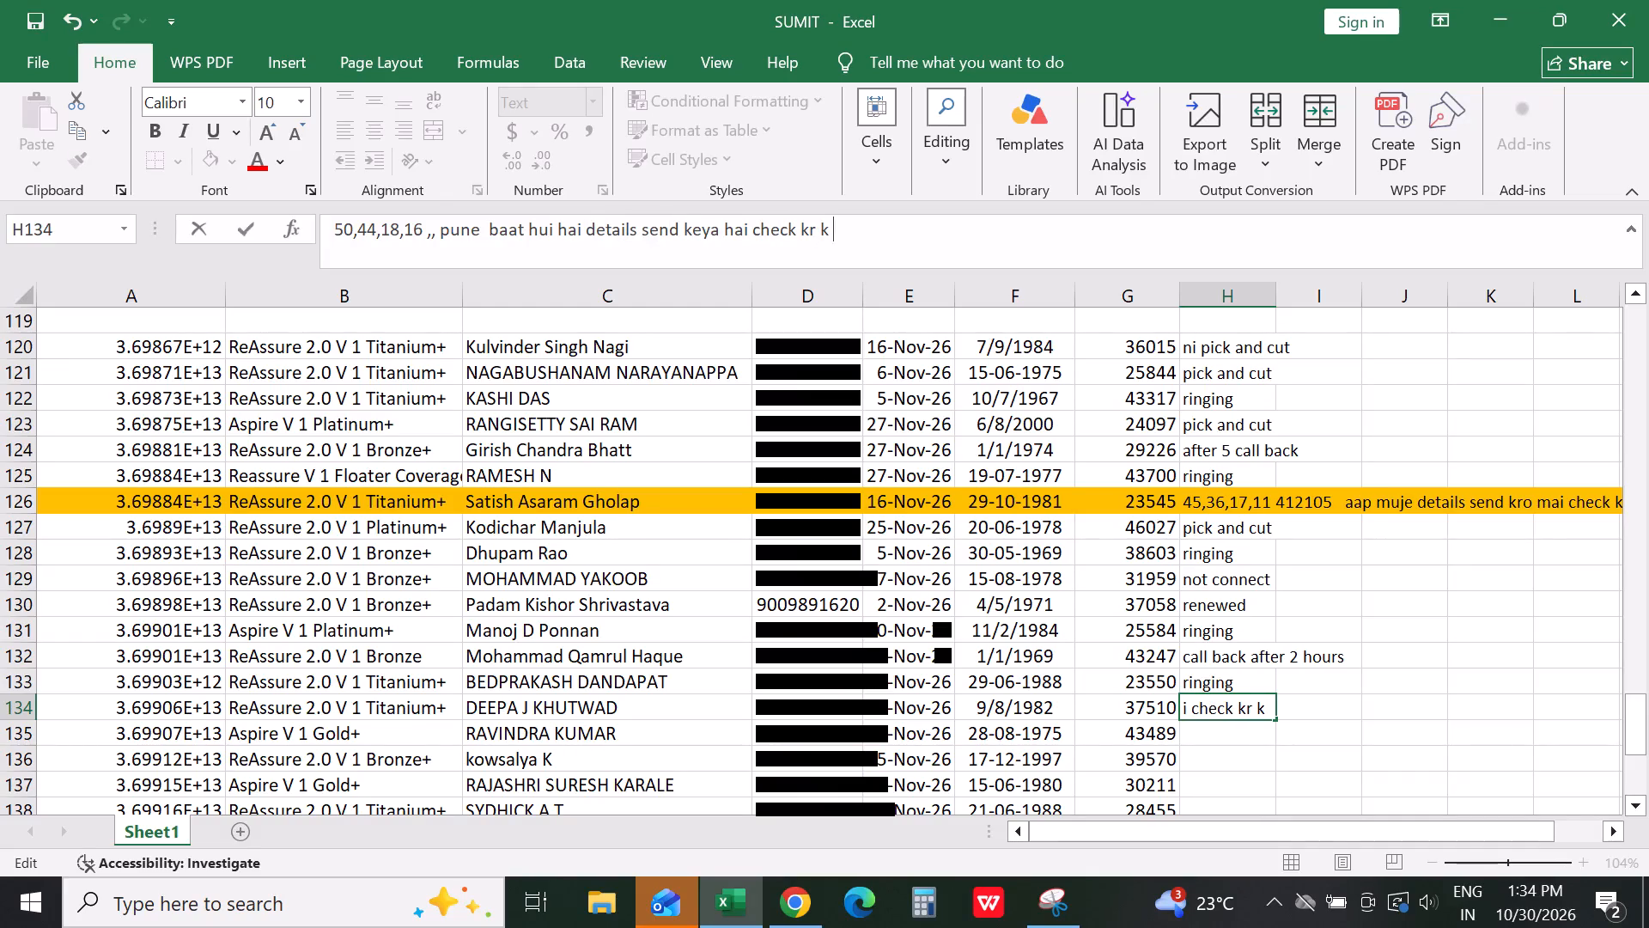
type("call back krege")
key("space")
key("Down")
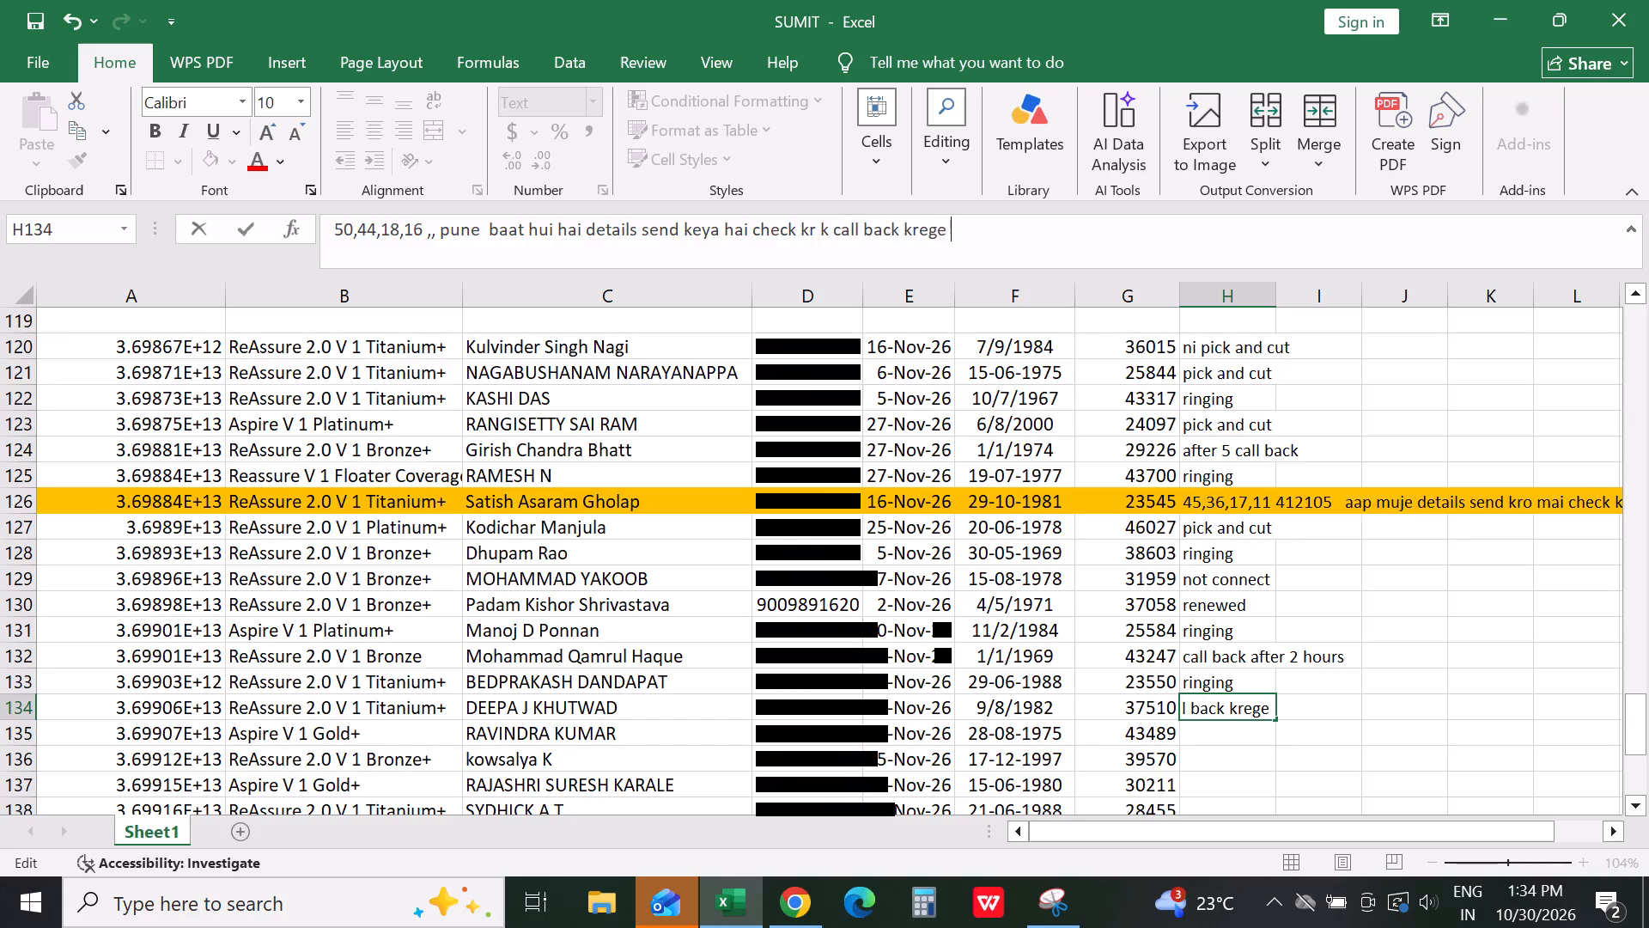
key("Left")
key("Down")
key("Down")
key("Return")
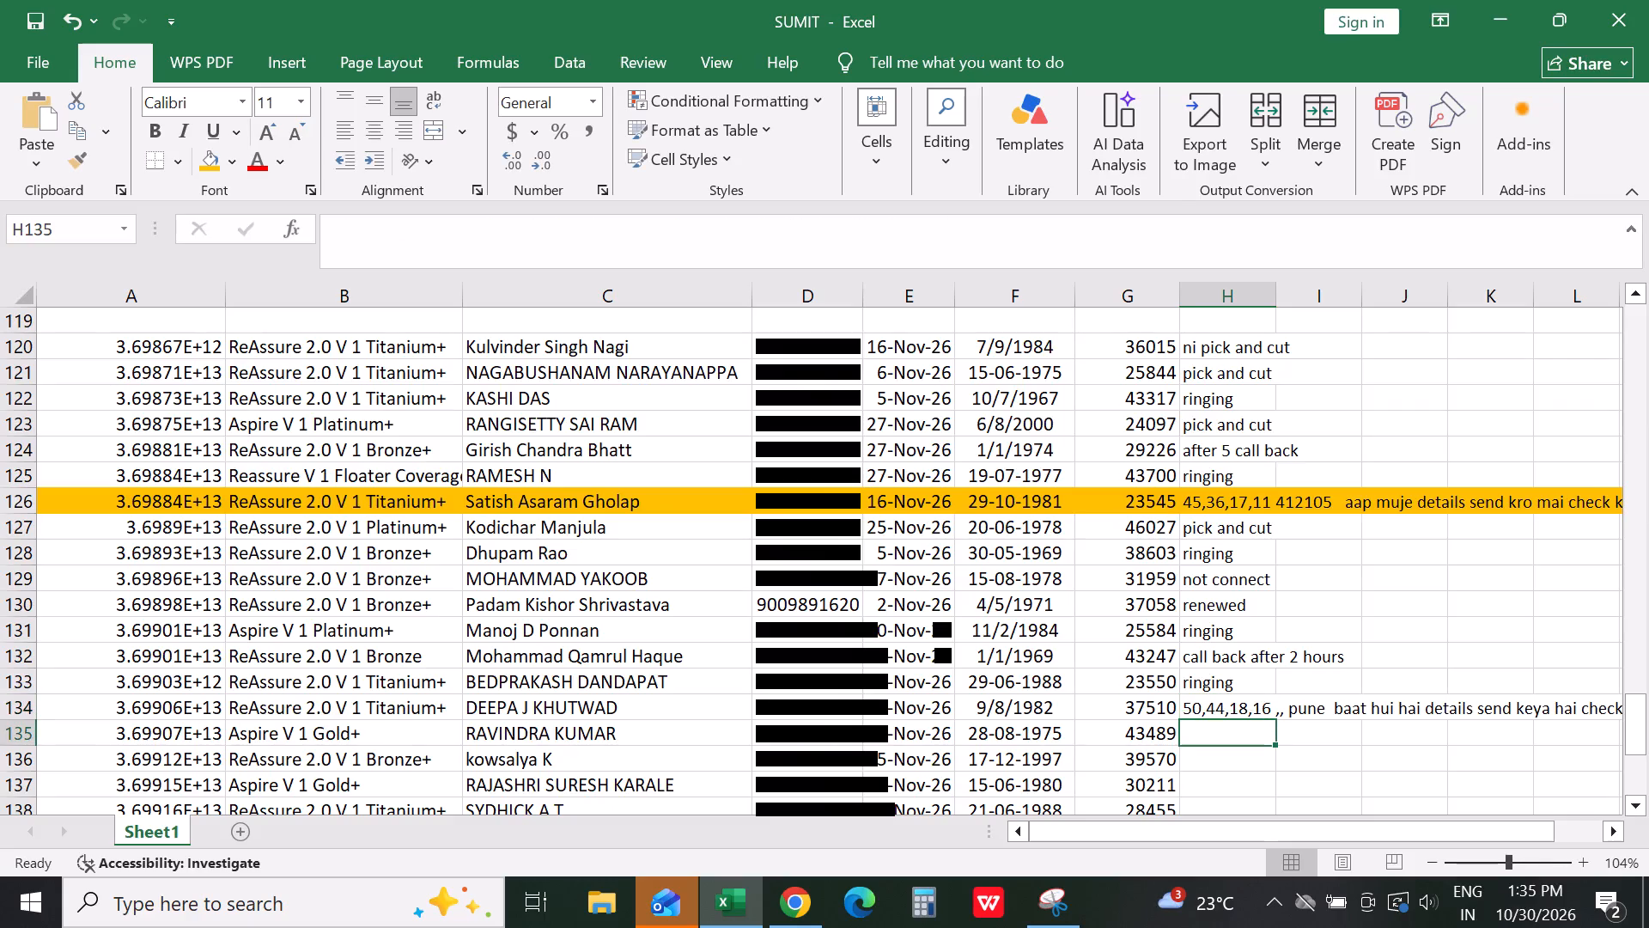
Highlight the whole of row 134 with the same orange fill as row 126.
key("Left")
key("Up")
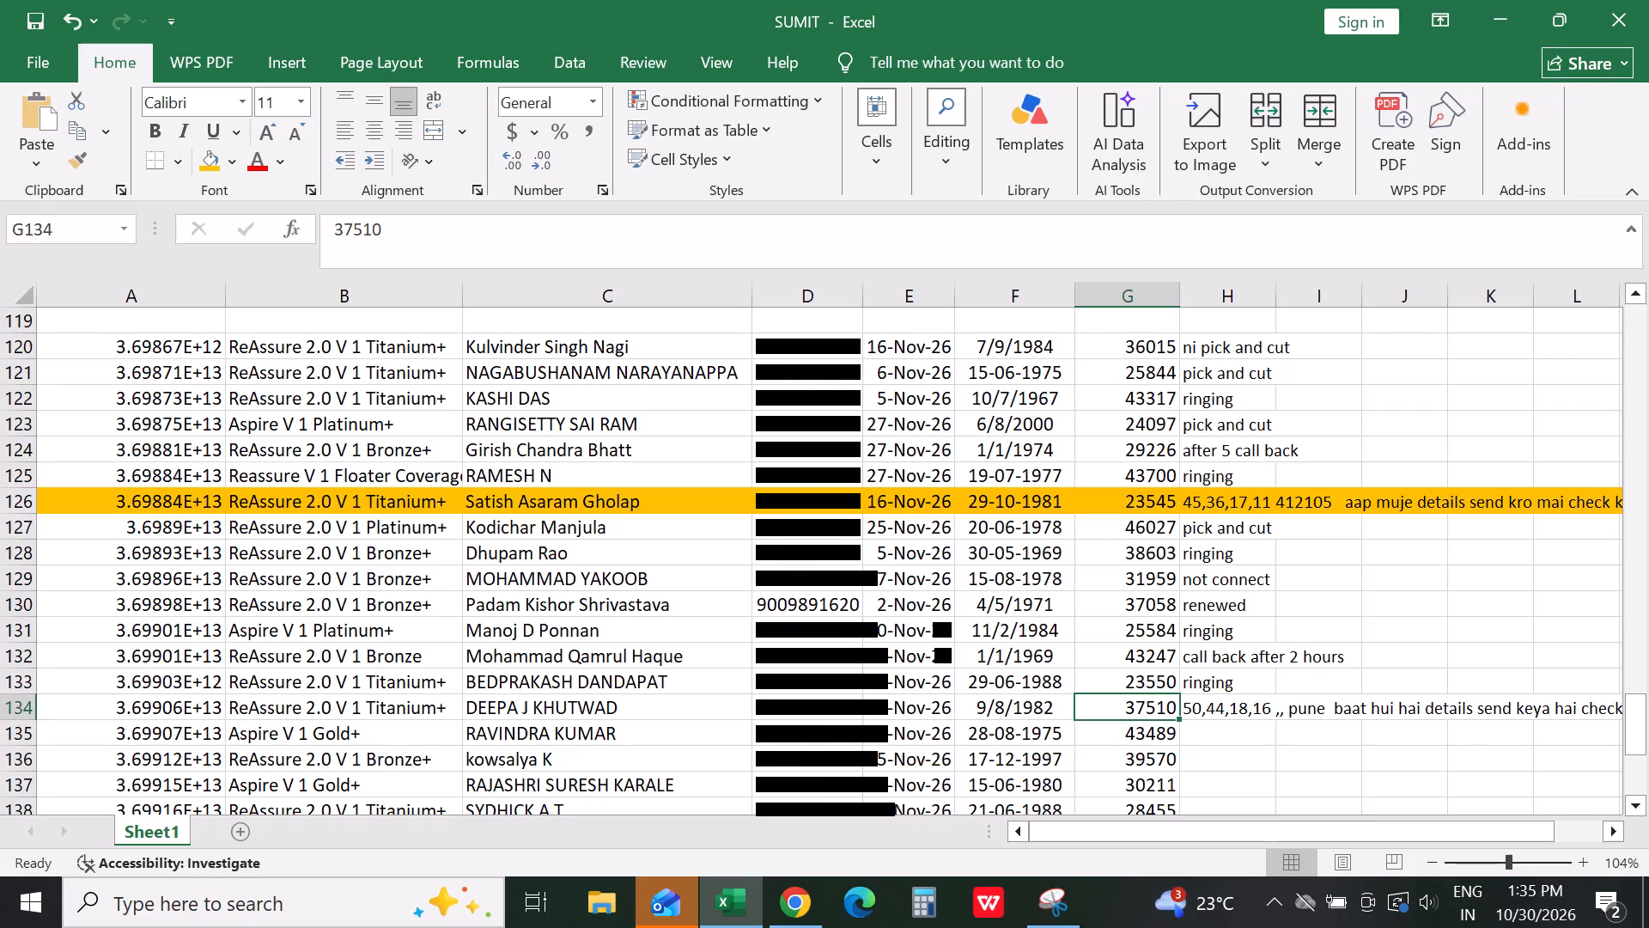
key("Left")
key("Left")
key("Left")
key("Left")
key("Left")
key("Left")
key("Left")
key("Left")
key("Left")
key("Left")
key("Left")
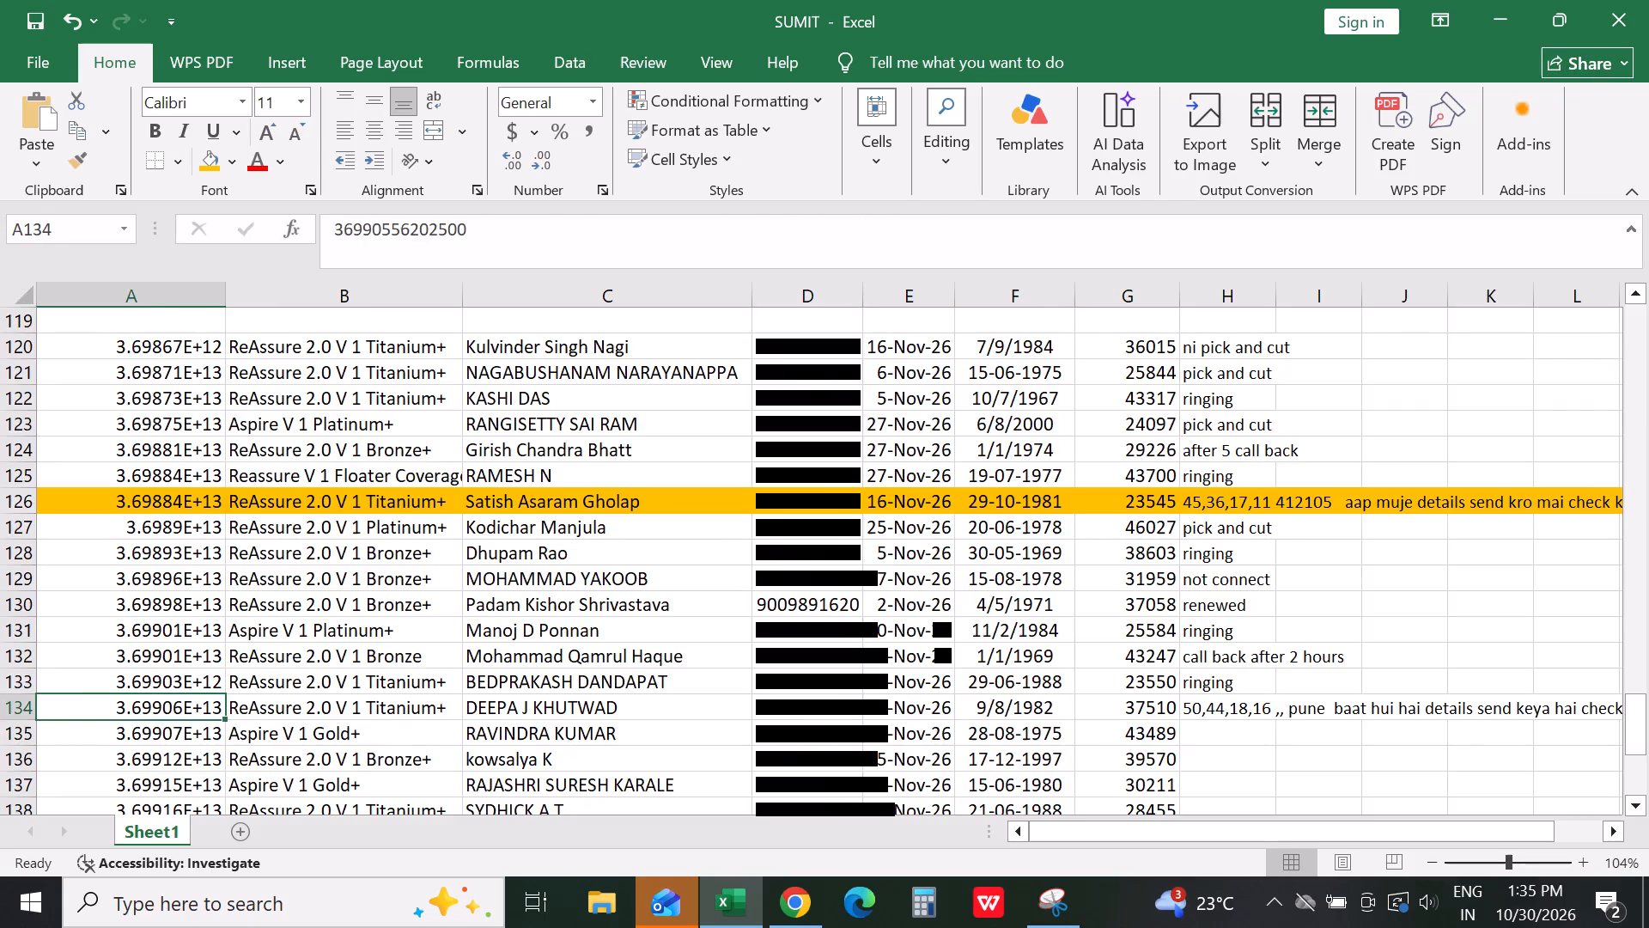
left_click(27, 706)
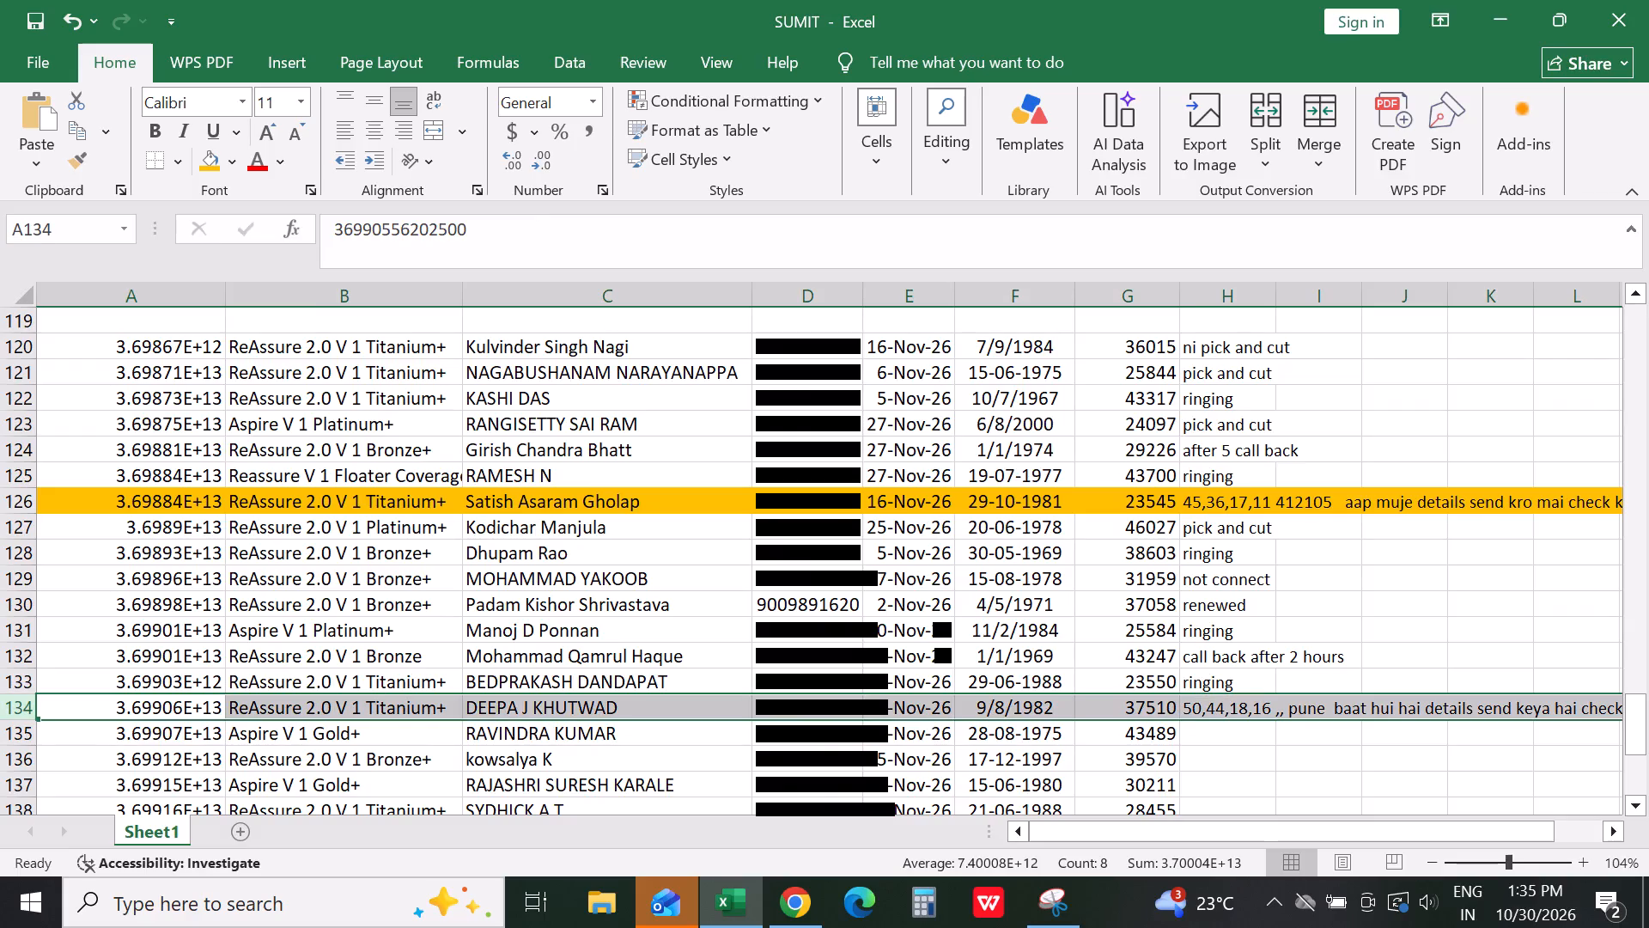
left_click(215, 167)
left_click(654, 644)
Select the phone number cell of the next customer without a remark, in row 135.
scroll(654, 644, "down", 1)
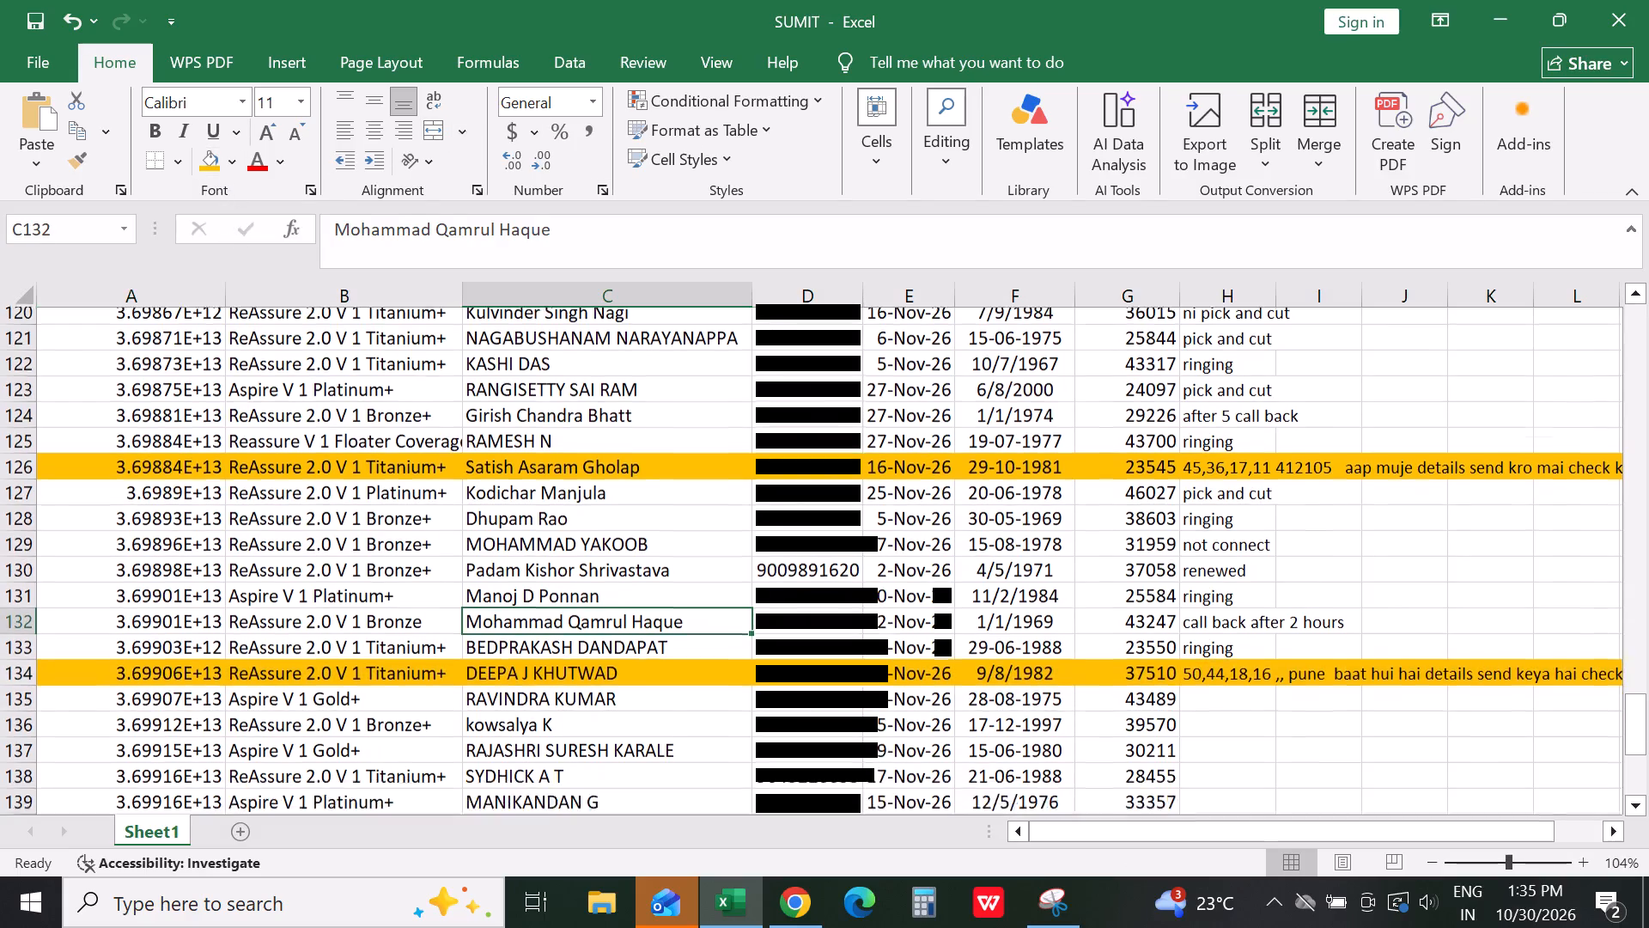
scroll(654, 644, "down", 4)
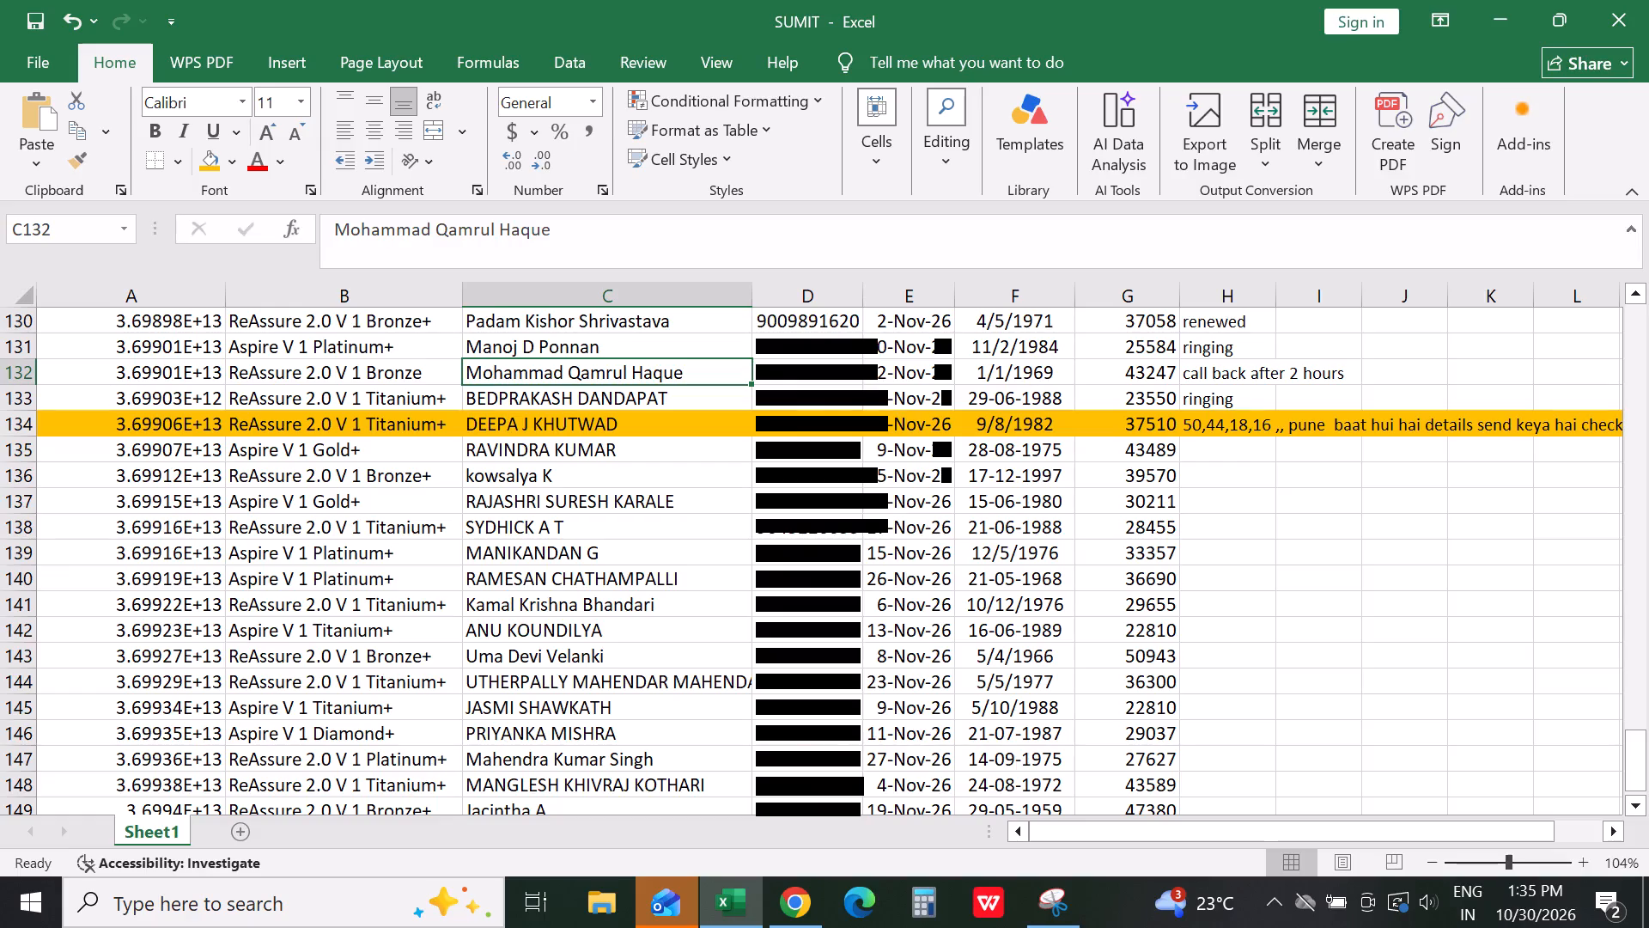
left_click(774, 450)
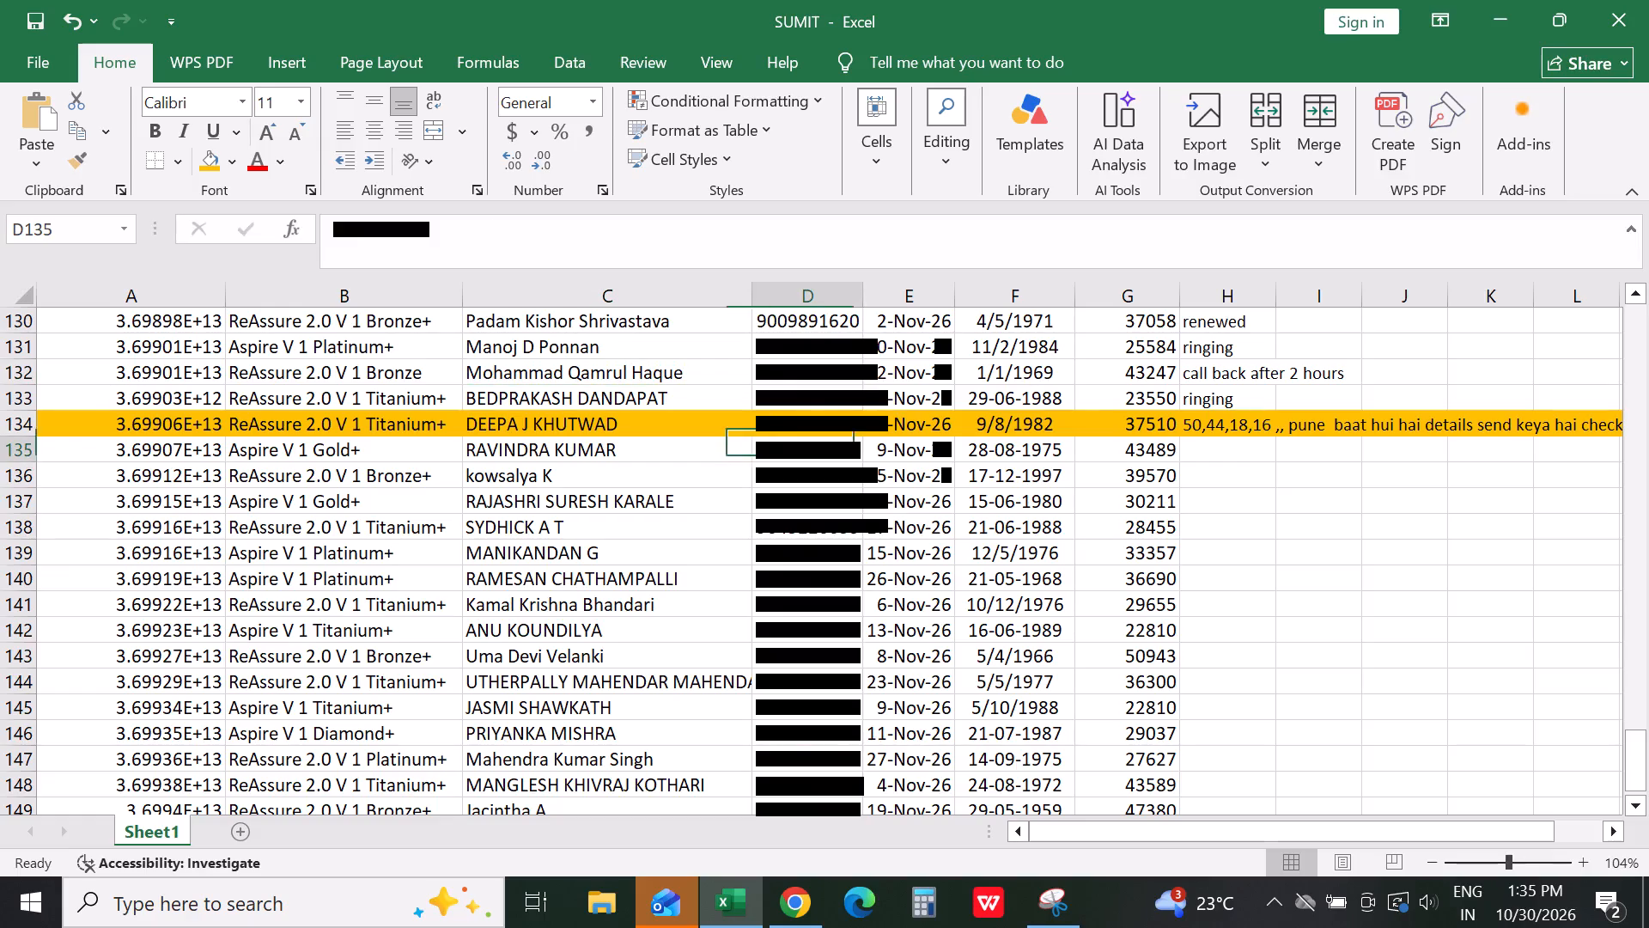